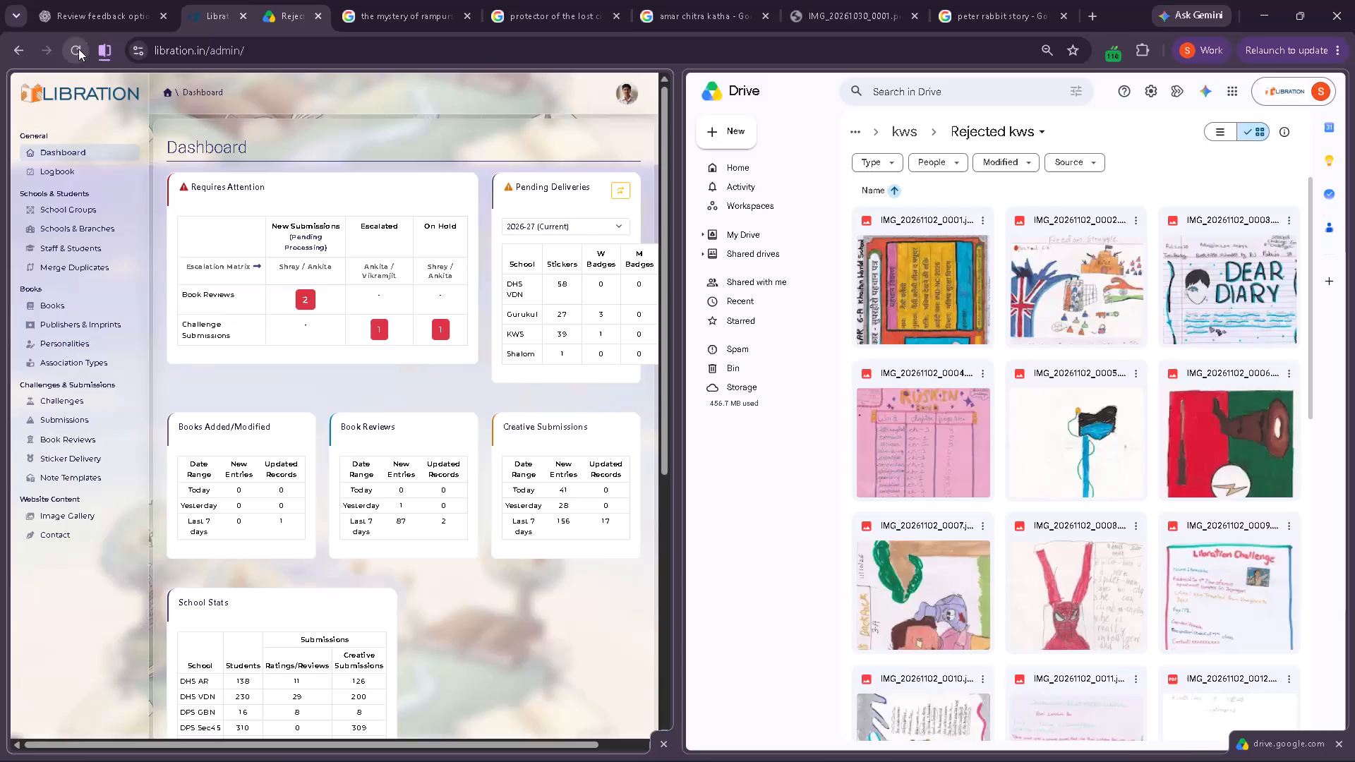
# Reload the Libration admin dashboard.
pyautogui.click(78, 49)
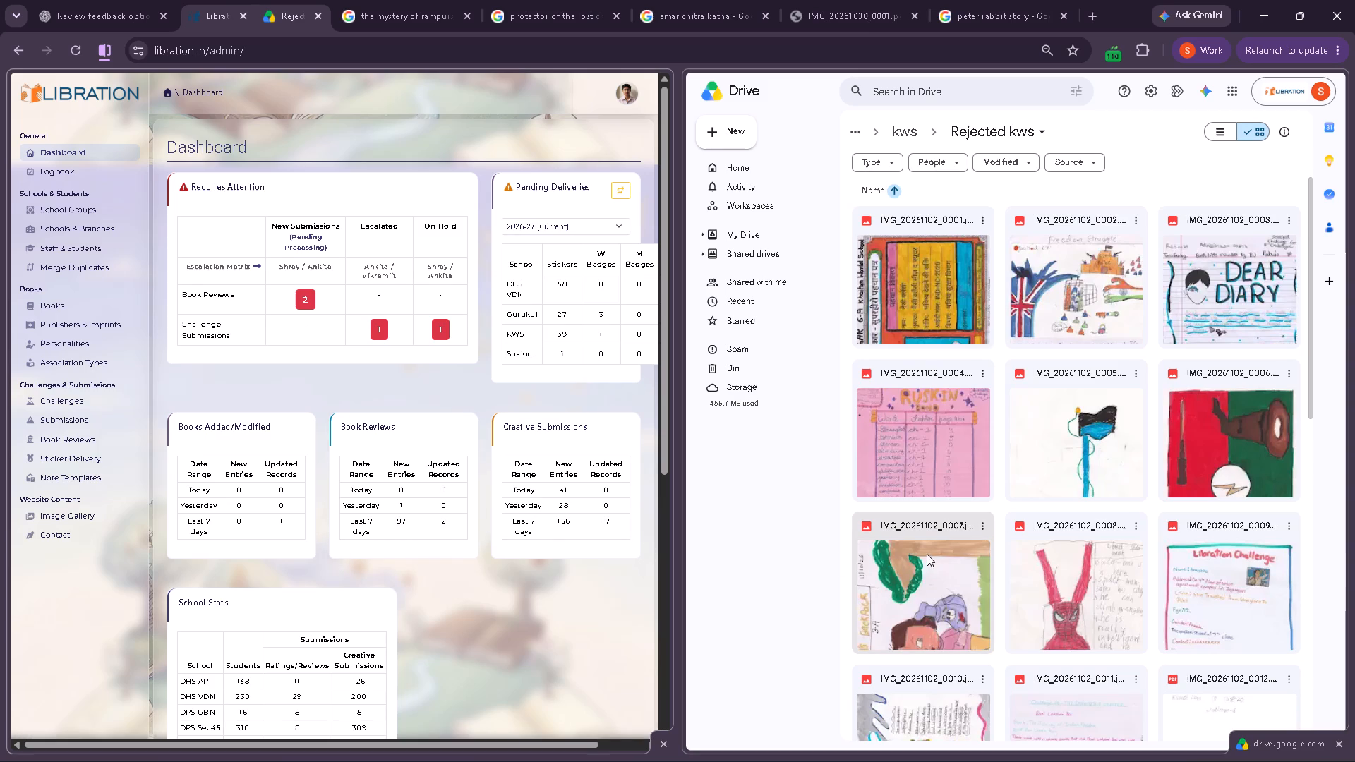
# Switch from the Rejected kws folder to the accepted kws folder in Drive and open the scan IMG_20261030_0042.jpg.
pyautogui.scroll(7, 928, 545)
pyautogui.click(896, 131)
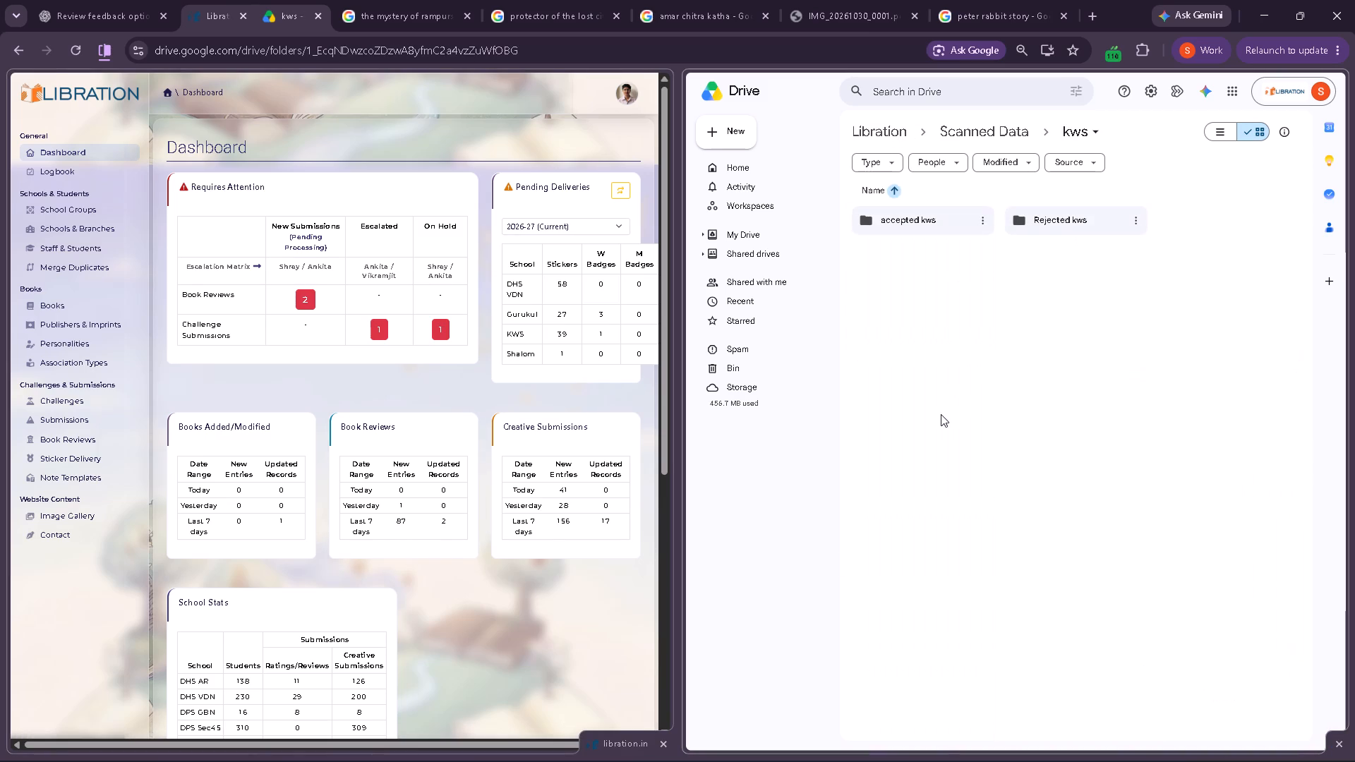
pyautogui.doubleClick(946, 218)
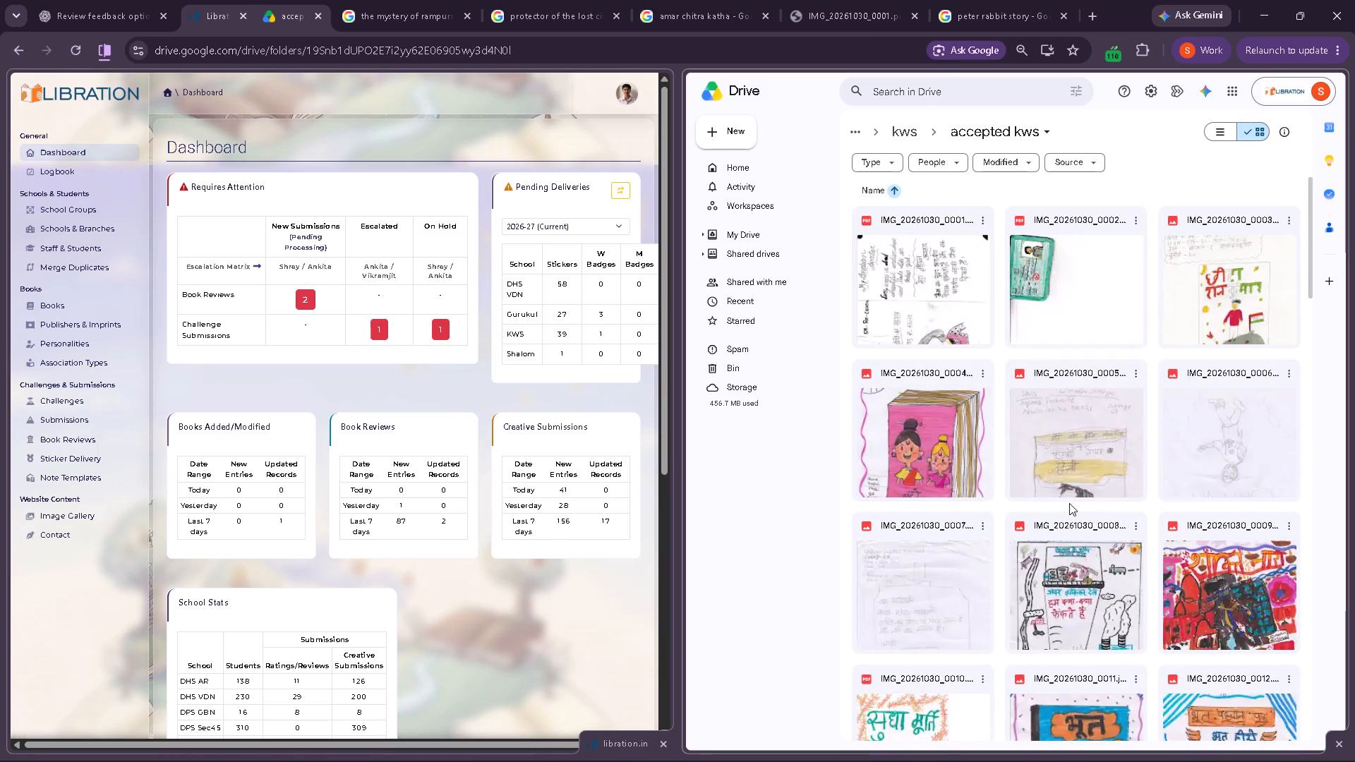
pyautogui.scroll(-12, 1069, 503)
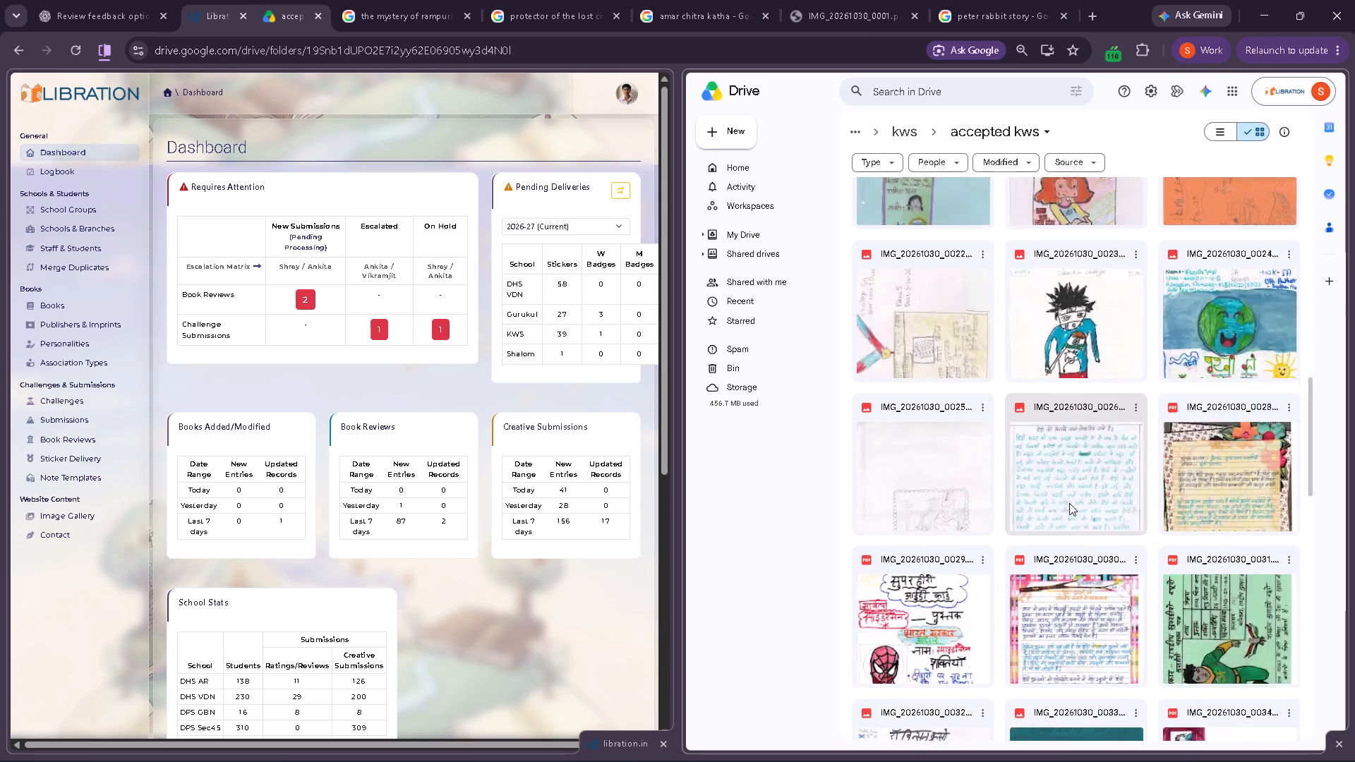
pyautogui.scroll(-4, 1069, 503)
pyautogui.scroll(1, 1069, 503)
pyautogui.scroll(-6, 1069, 503)
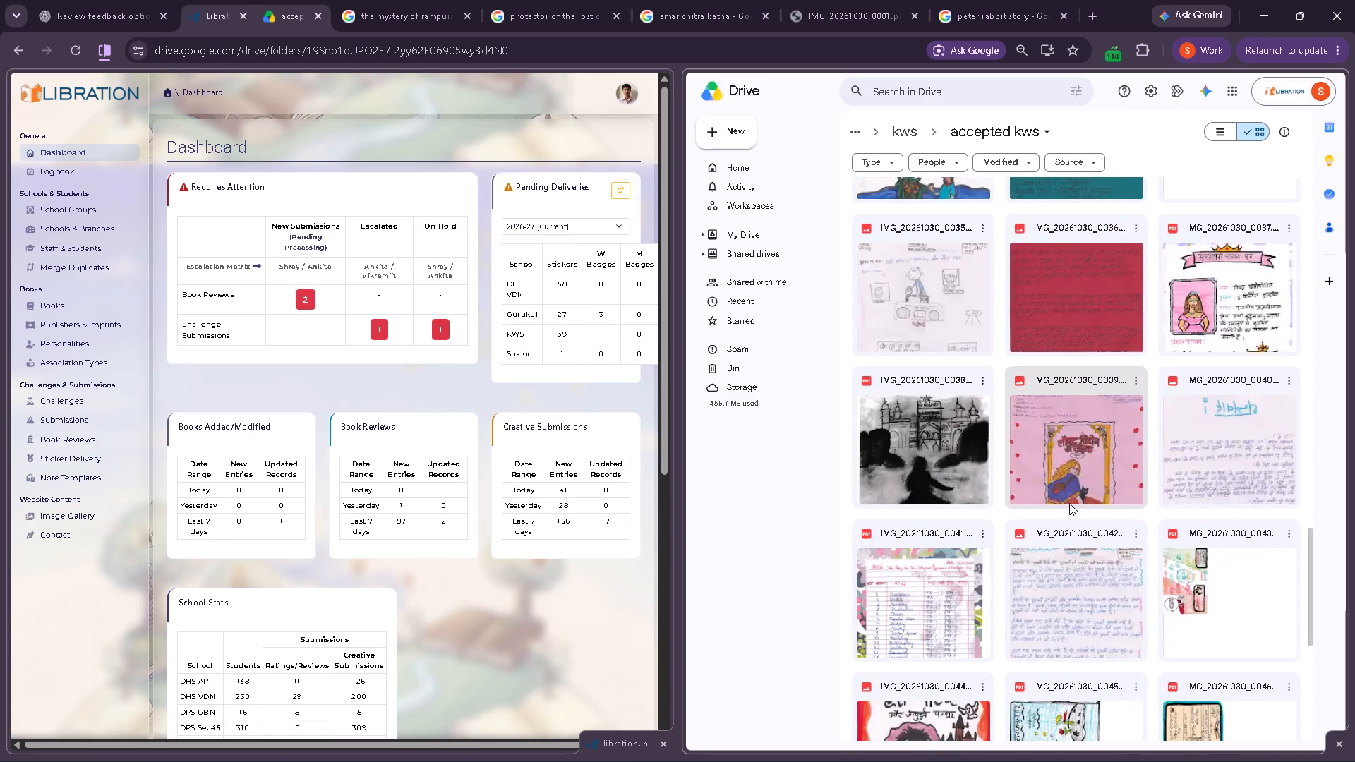
pyautogui.scroll(-2, 1069, 503)
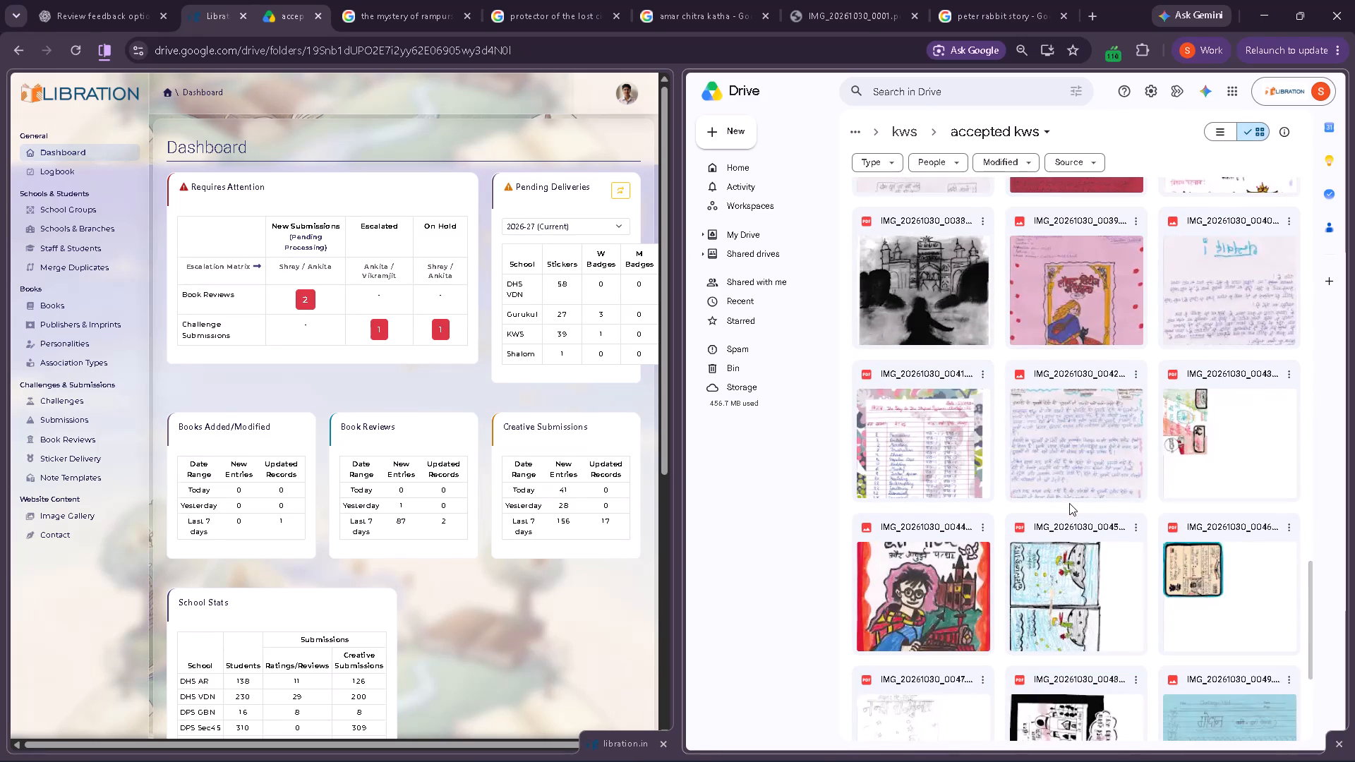
pyautogui.doubleClick(1106, 407)
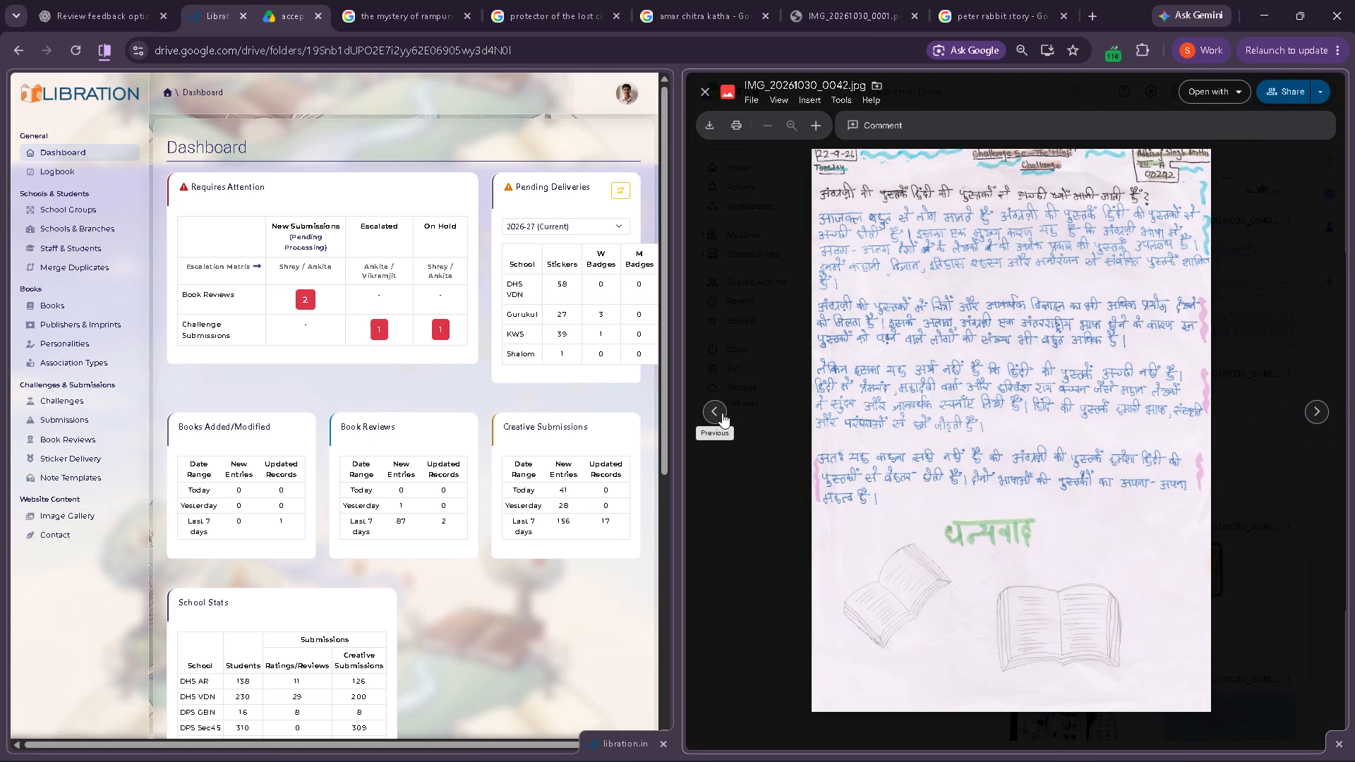
# Open the list of students' creative submissions in the Libration admin.
pyautogui.click(58, 420)
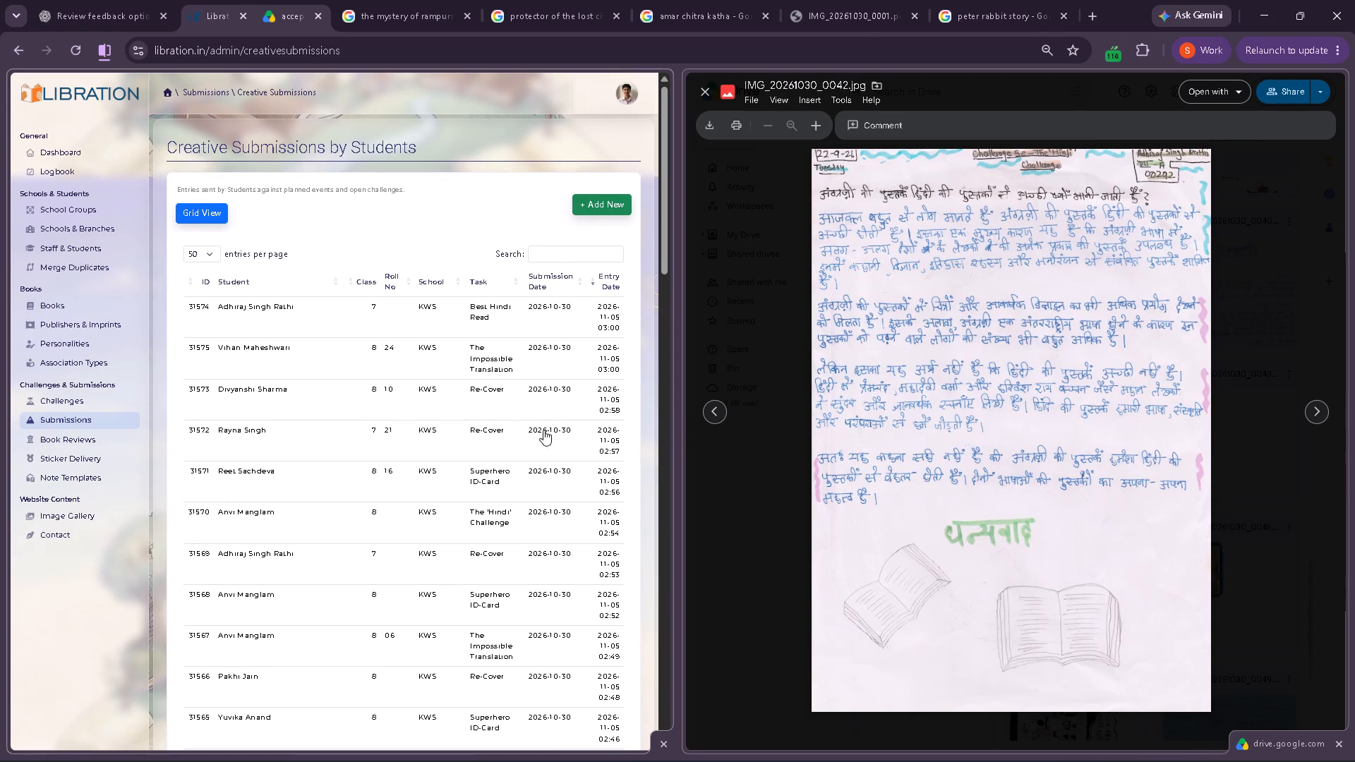
# Check scans IMG_20261030_0041.pdf and IMG_20261030_0040.jpg against the latest submission entries, including the student details on the PDF's second page.
pyautogui.click(717, 416)
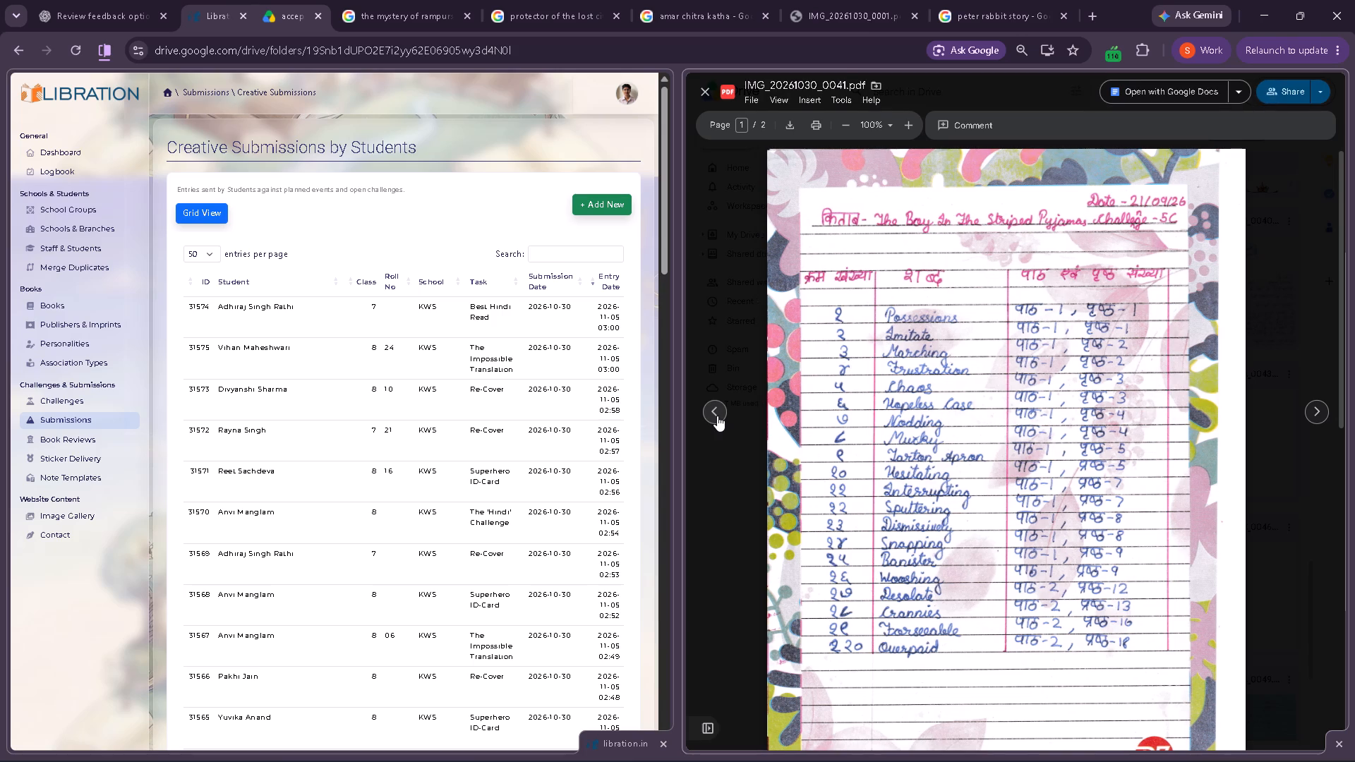
pyautogui.click(717, 416)
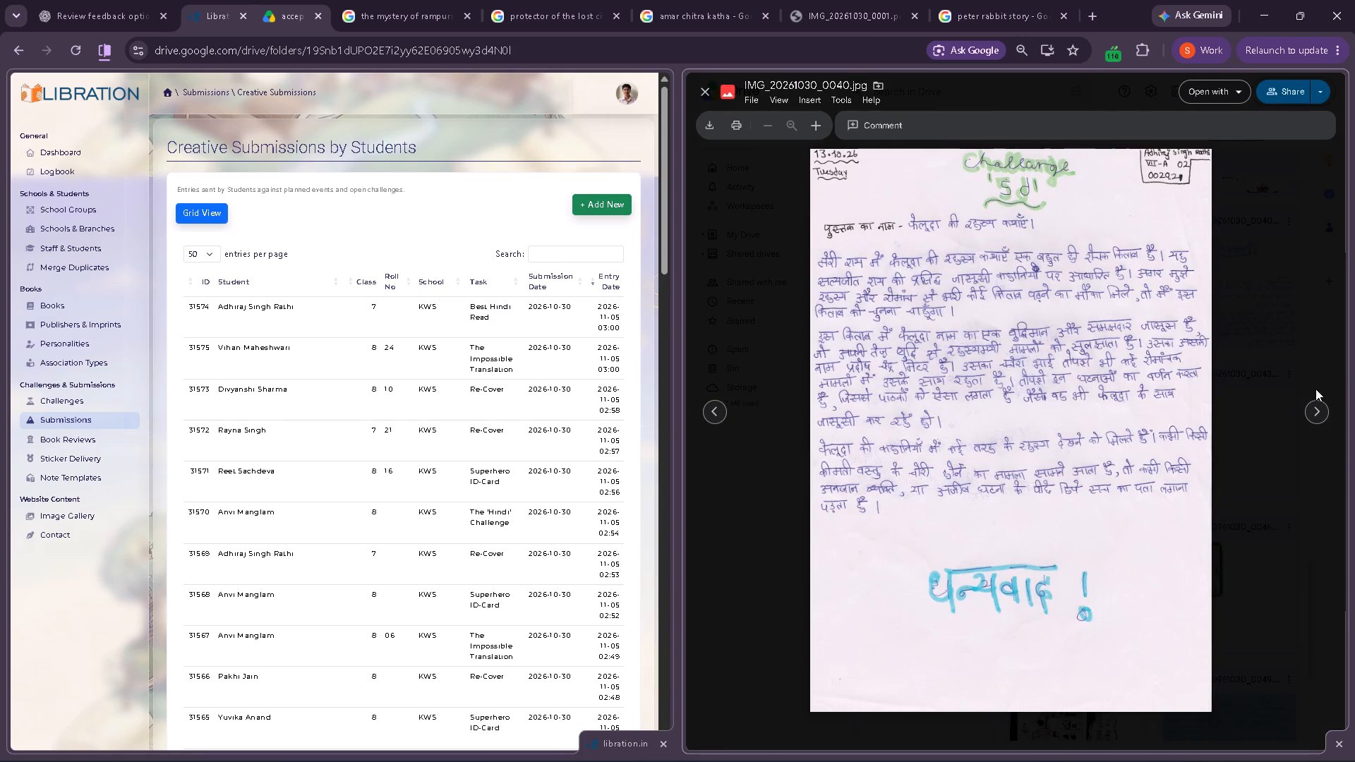
pyautogui.click(1321, 411)
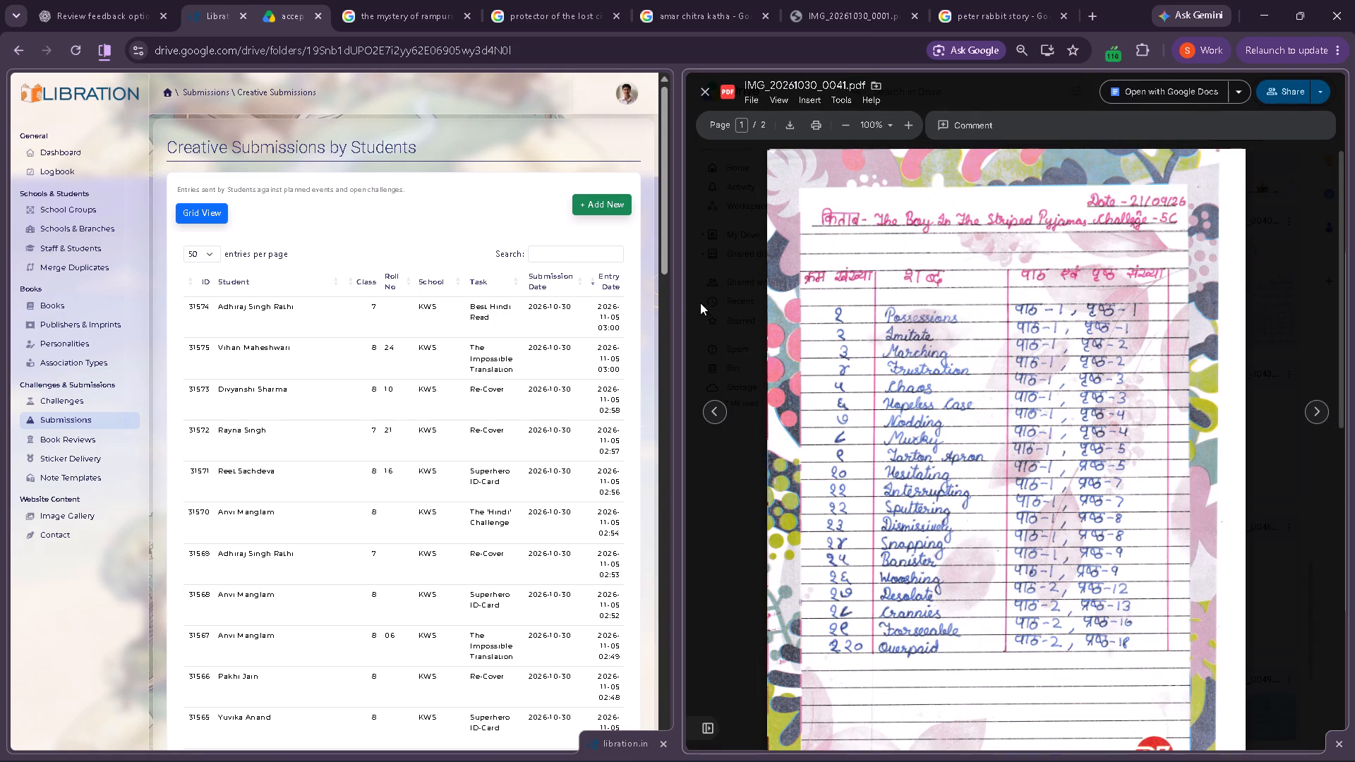
pyautogui.scroll(2, 343, 332)
pyautogui.scroll(-5, 884, 472)
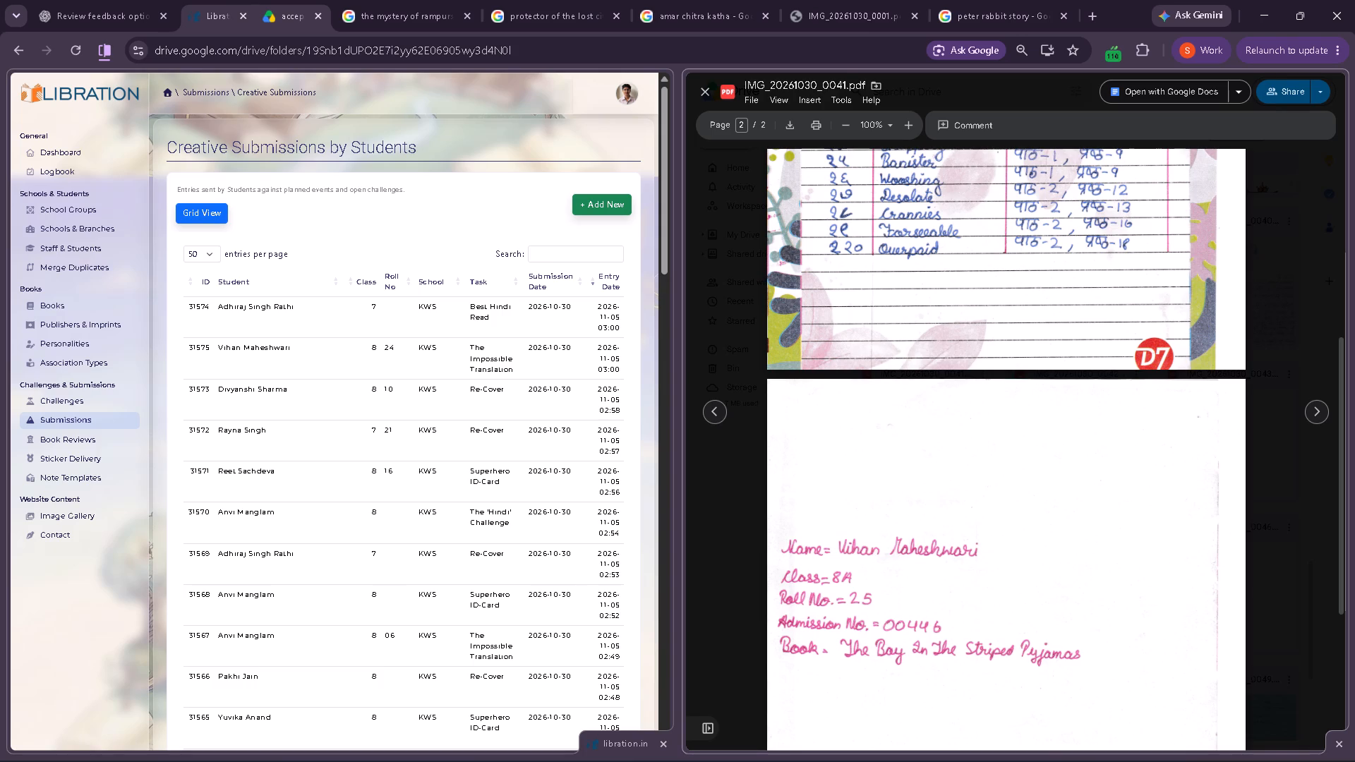
pyautogui.scroll(10, 881, 475)
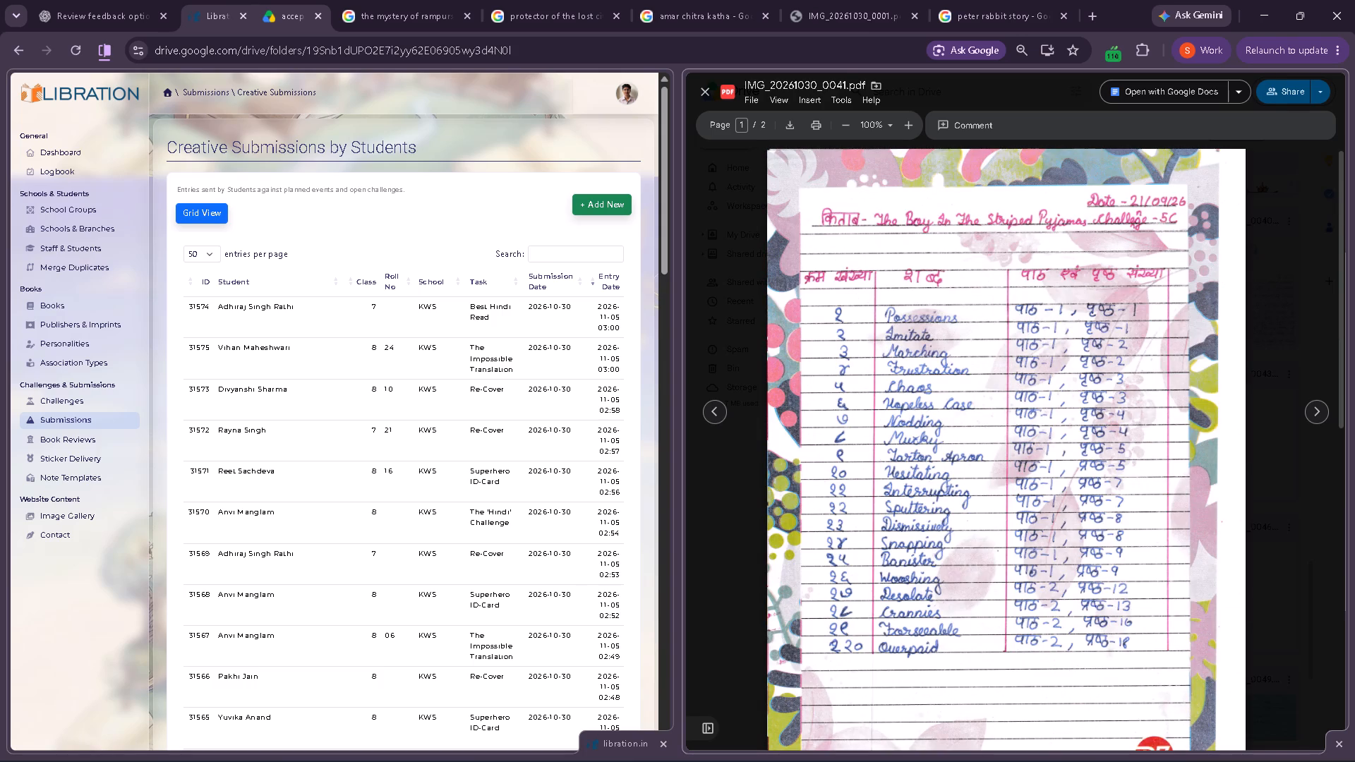
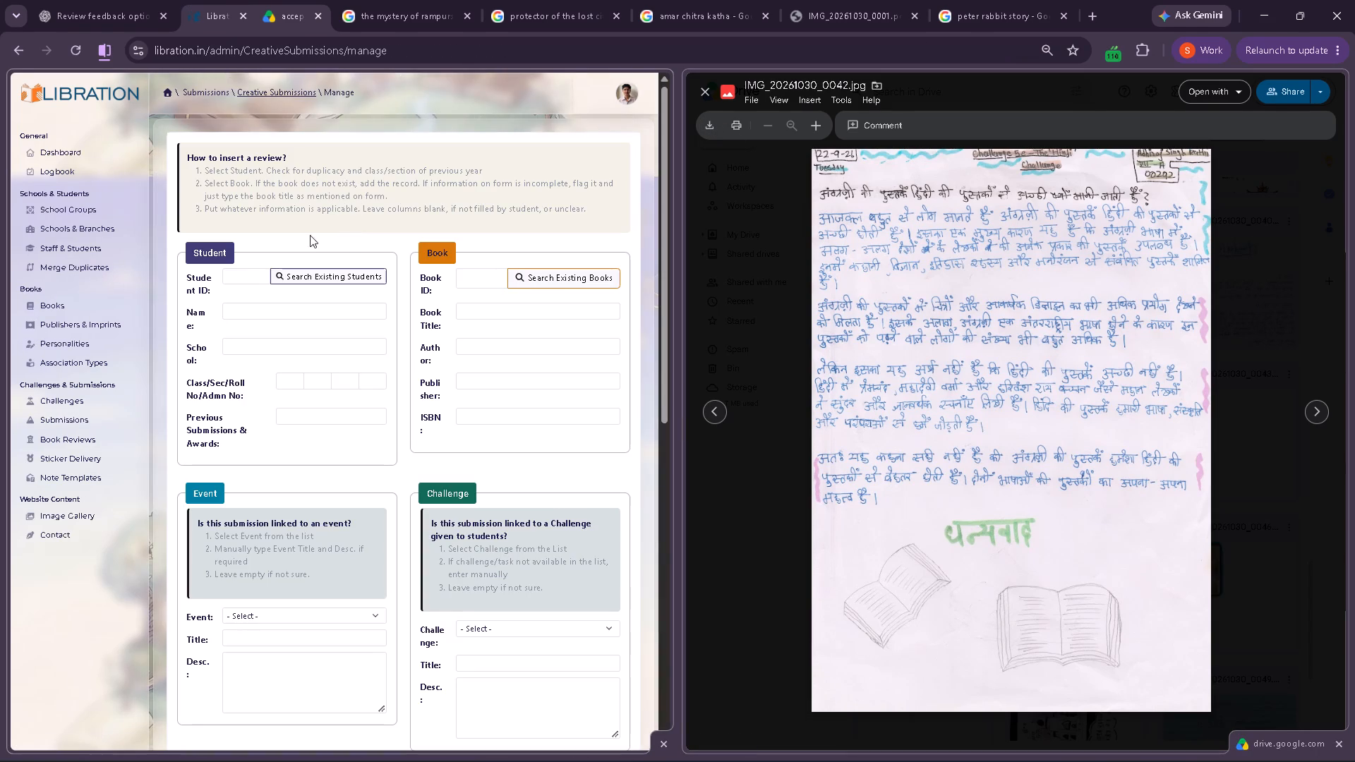
# Search the existing students by the name on the scan and link the matching KWS class 7-A record to the submission.
pyautogui.click(311, 276)
pyautogui.click(335, 183)
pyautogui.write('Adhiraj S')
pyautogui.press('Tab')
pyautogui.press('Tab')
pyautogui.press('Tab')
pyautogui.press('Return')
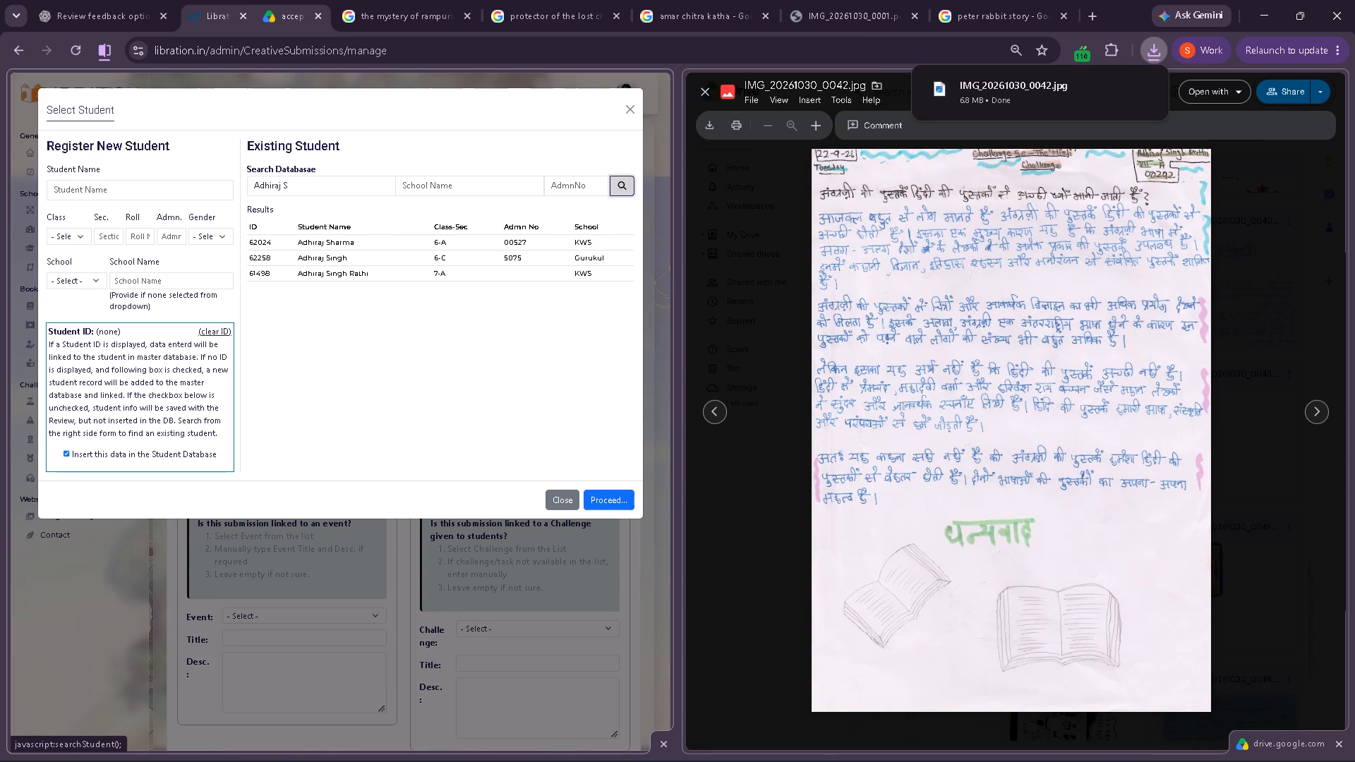
pyautogui.click(366, 274)
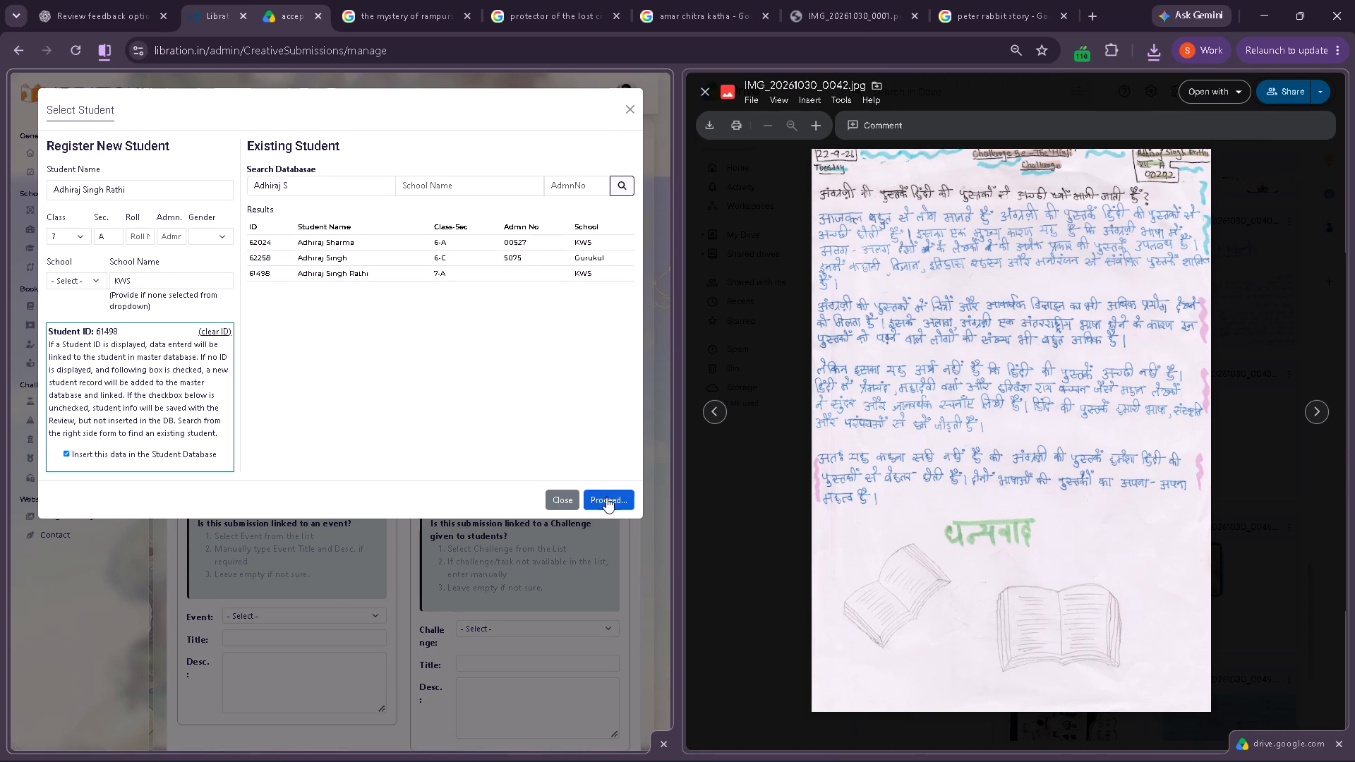
pyautogui.click(606, 497)
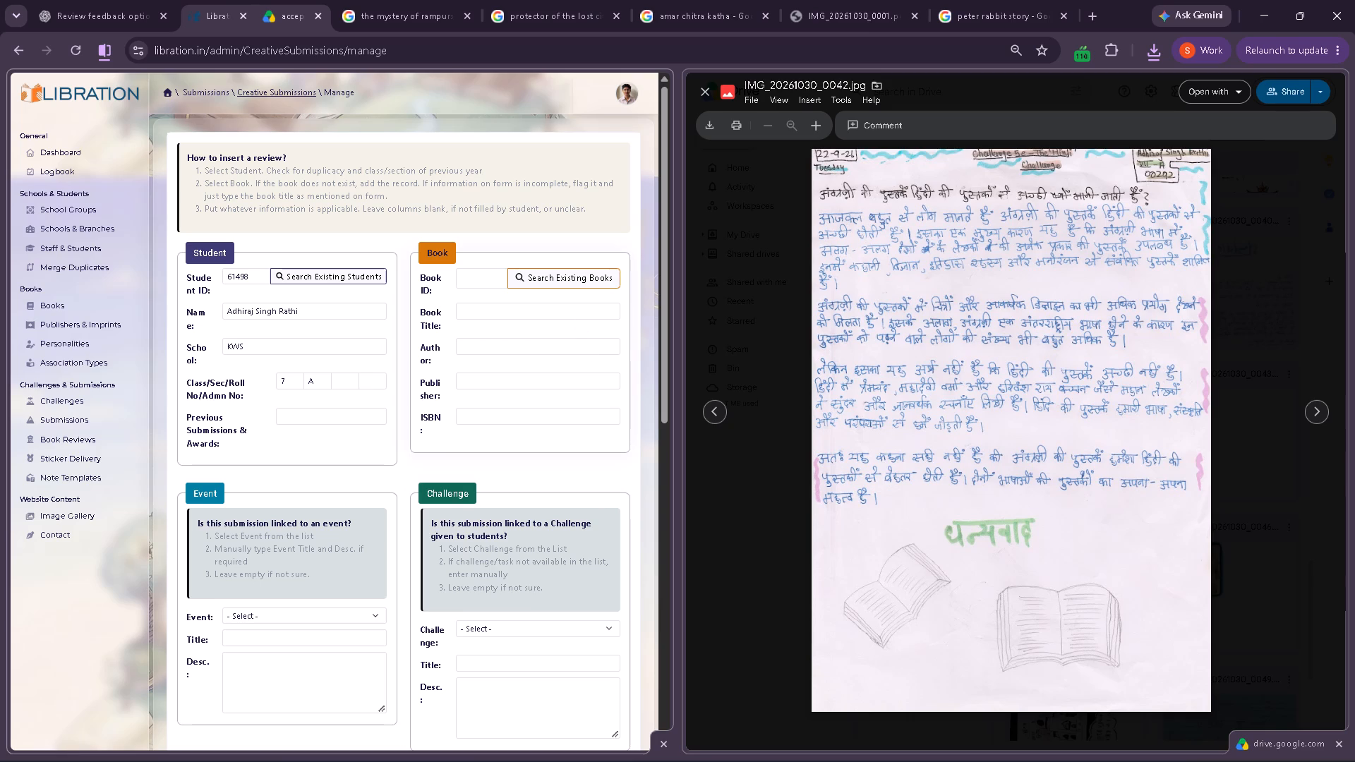
# Enter "No book name mentioned" as the book title.
pyautogui.click(572, 314)
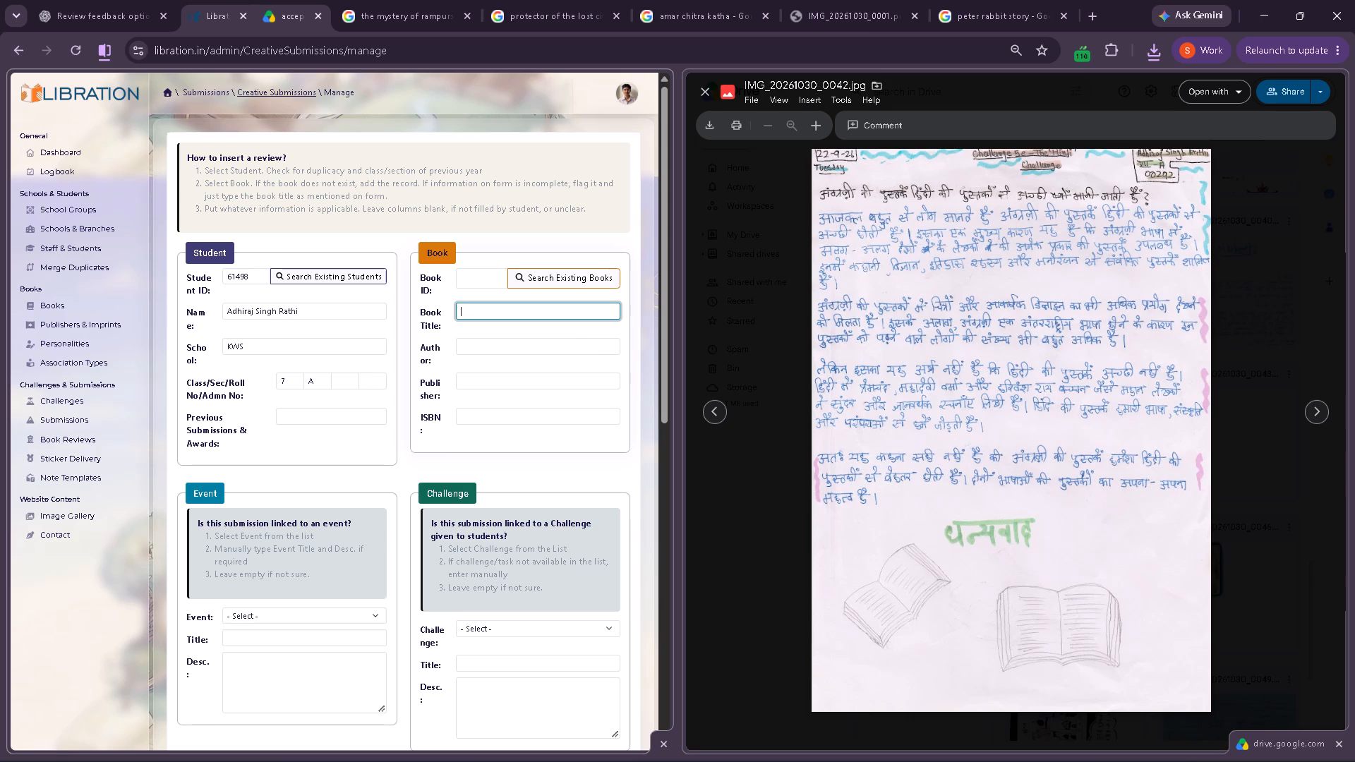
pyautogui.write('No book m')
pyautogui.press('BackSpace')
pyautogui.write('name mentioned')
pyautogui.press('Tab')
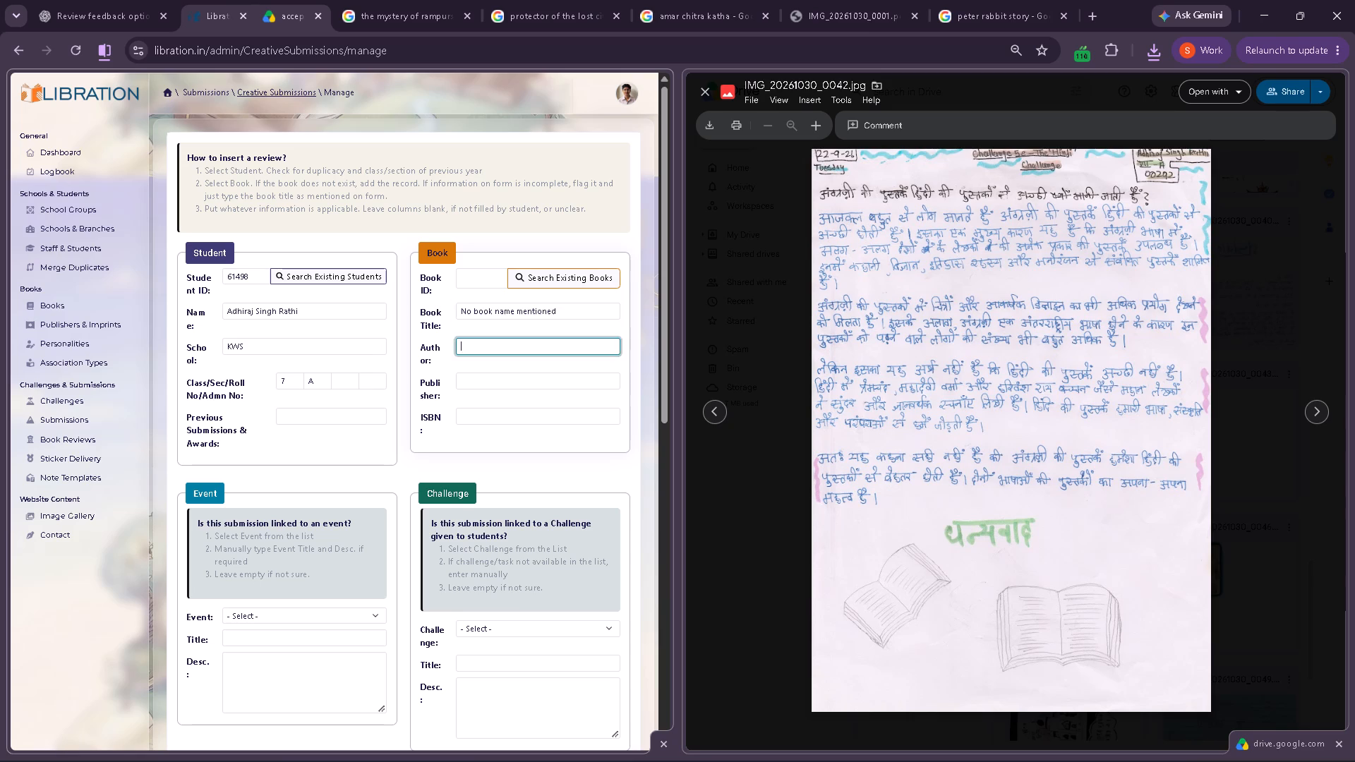
# Link the submission to the challenge [5e] The 'Hindi' Challenge.
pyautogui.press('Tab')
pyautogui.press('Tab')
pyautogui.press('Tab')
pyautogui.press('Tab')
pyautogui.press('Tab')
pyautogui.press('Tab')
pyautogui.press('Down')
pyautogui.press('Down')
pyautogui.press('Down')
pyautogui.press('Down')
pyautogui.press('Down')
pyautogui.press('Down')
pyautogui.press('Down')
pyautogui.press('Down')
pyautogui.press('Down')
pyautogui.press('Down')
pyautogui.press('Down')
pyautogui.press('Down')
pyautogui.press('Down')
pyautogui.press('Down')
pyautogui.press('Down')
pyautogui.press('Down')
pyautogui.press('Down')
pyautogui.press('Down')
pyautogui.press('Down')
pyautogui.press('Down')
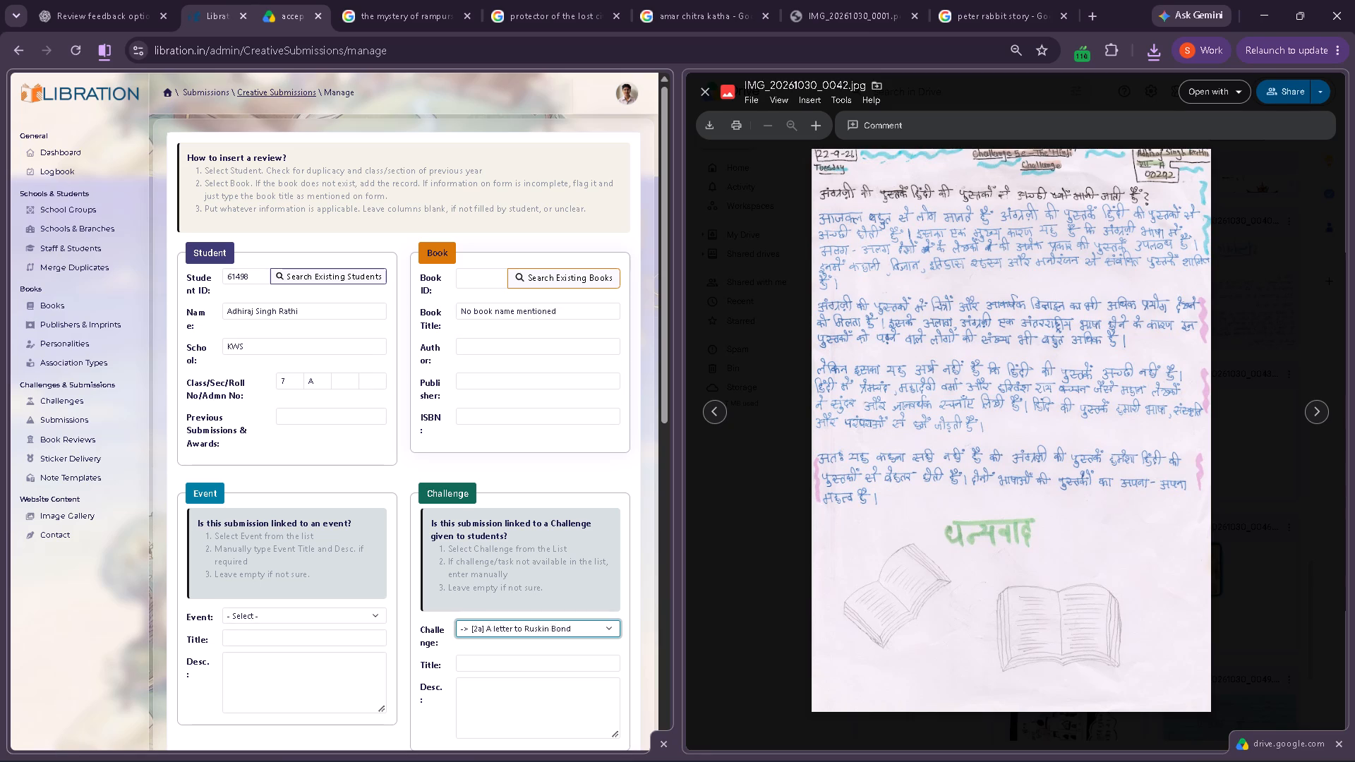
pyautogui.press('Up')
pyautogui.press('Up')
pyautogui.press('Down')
# Enter The 'Hindi' Challenge as the challenge title.
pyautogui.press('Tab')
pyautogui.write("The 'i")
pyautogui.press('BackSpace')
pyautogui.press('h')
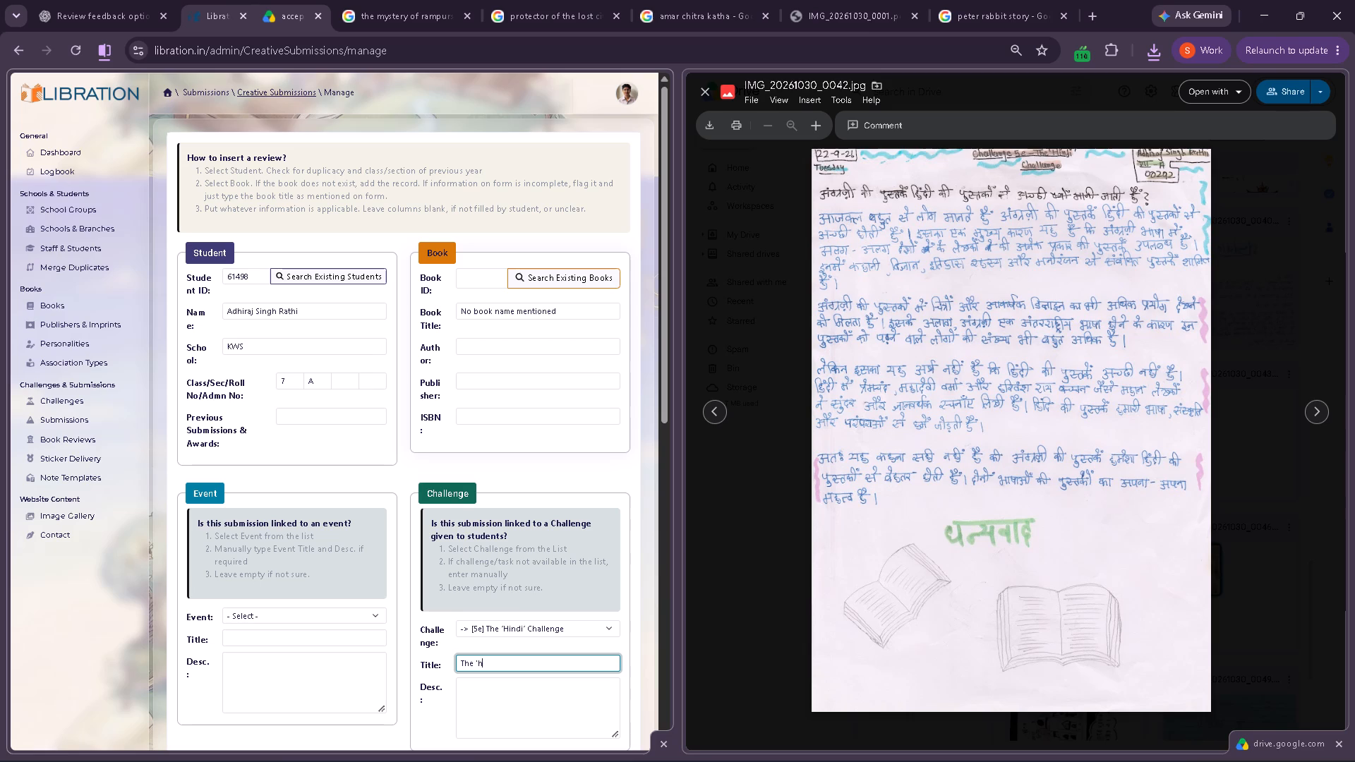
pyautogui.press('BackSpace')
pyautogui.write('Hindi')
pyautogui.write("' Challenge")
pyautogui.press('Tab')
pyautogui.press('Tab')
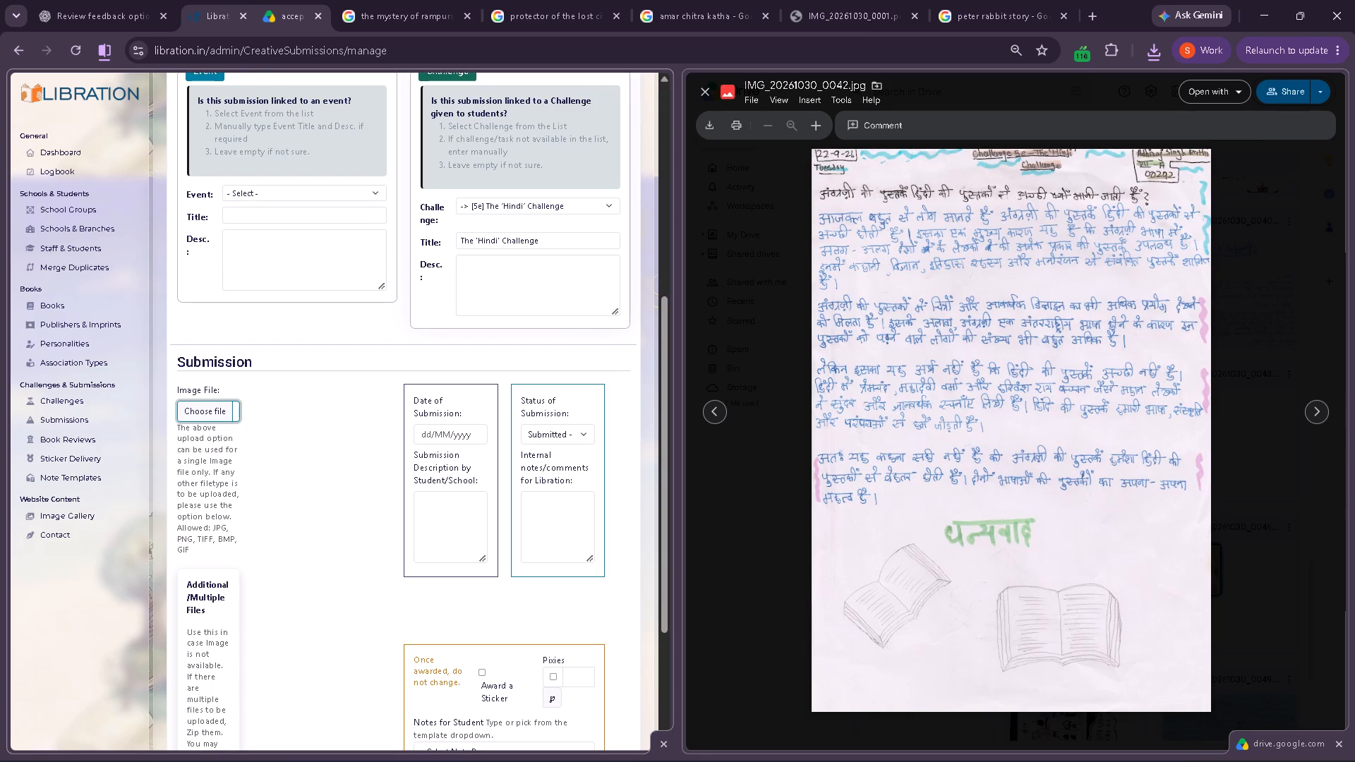
# Capture a screenshot of the full handwritten page in IMG_20261030_0042.jpg, cropped to the page edges.
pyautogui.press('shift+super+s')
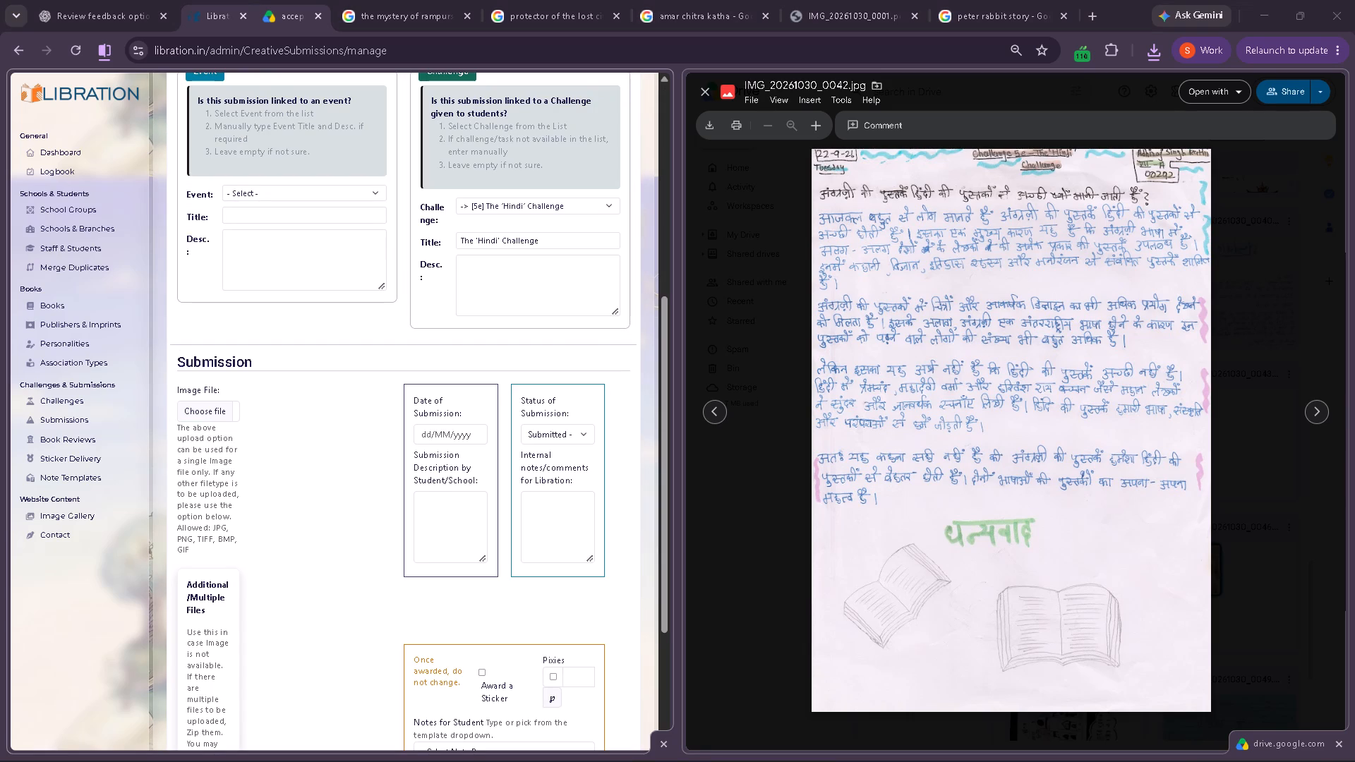
pyautogui.moveTo(811, 149); pyautogui.dragTo(1215, 705)
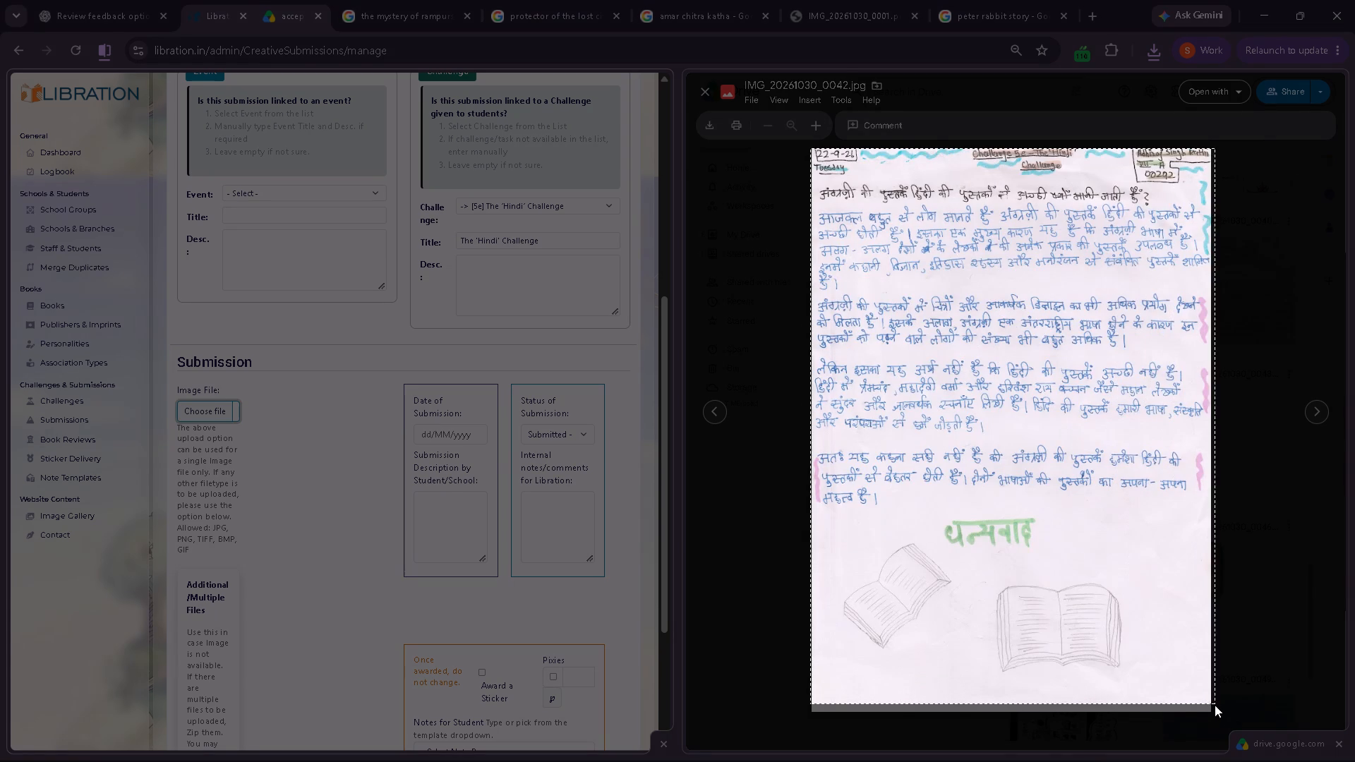
pyautogui.moveTo(1215, 705); pyautogui.dragTo(1210, 712)
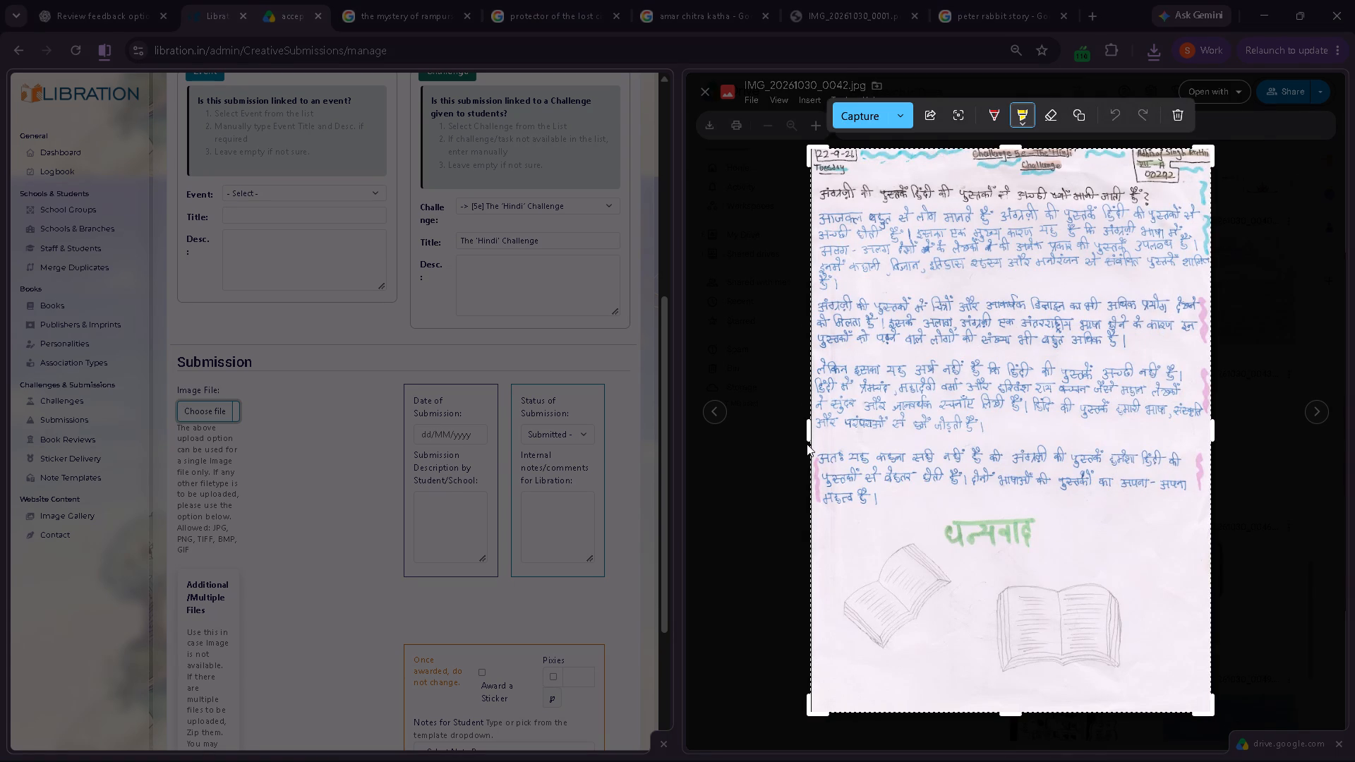
pyautogui.moveTo(808, 434); pyautogui.dragTo(809, 434)
pyautogui.moveTo(809, 434); pyautogui.dragTo(812, 444)
pyautogui.click(874, 114)
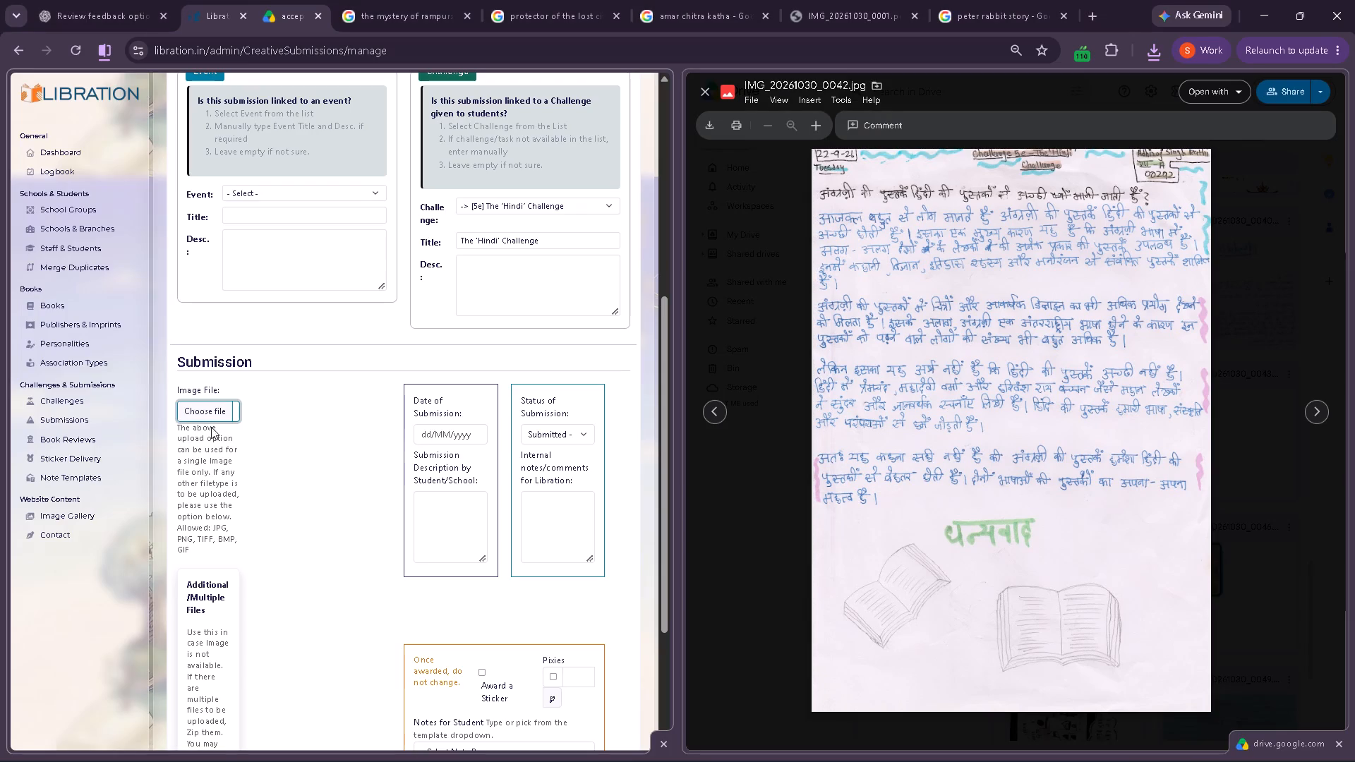
# Attach the image of the handwritten page as the submission's image file.
pyautogui.click(222, 411)
pyautogui.click(142, 152)
pyautogui.press('Return')
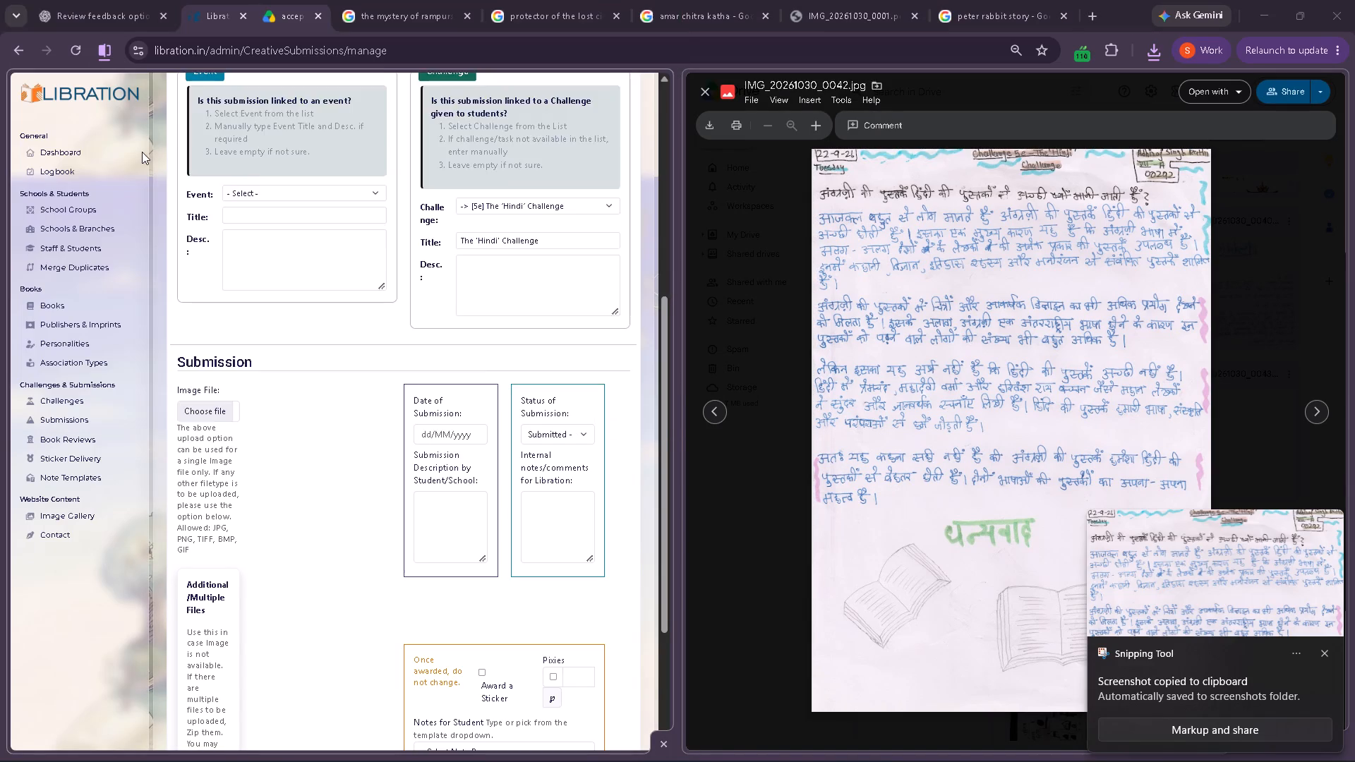
# Set the submission date to 30/10/2026 and the submission status to Approved.
pyautogui.press('Tab')
pyautogui.press('Tab')
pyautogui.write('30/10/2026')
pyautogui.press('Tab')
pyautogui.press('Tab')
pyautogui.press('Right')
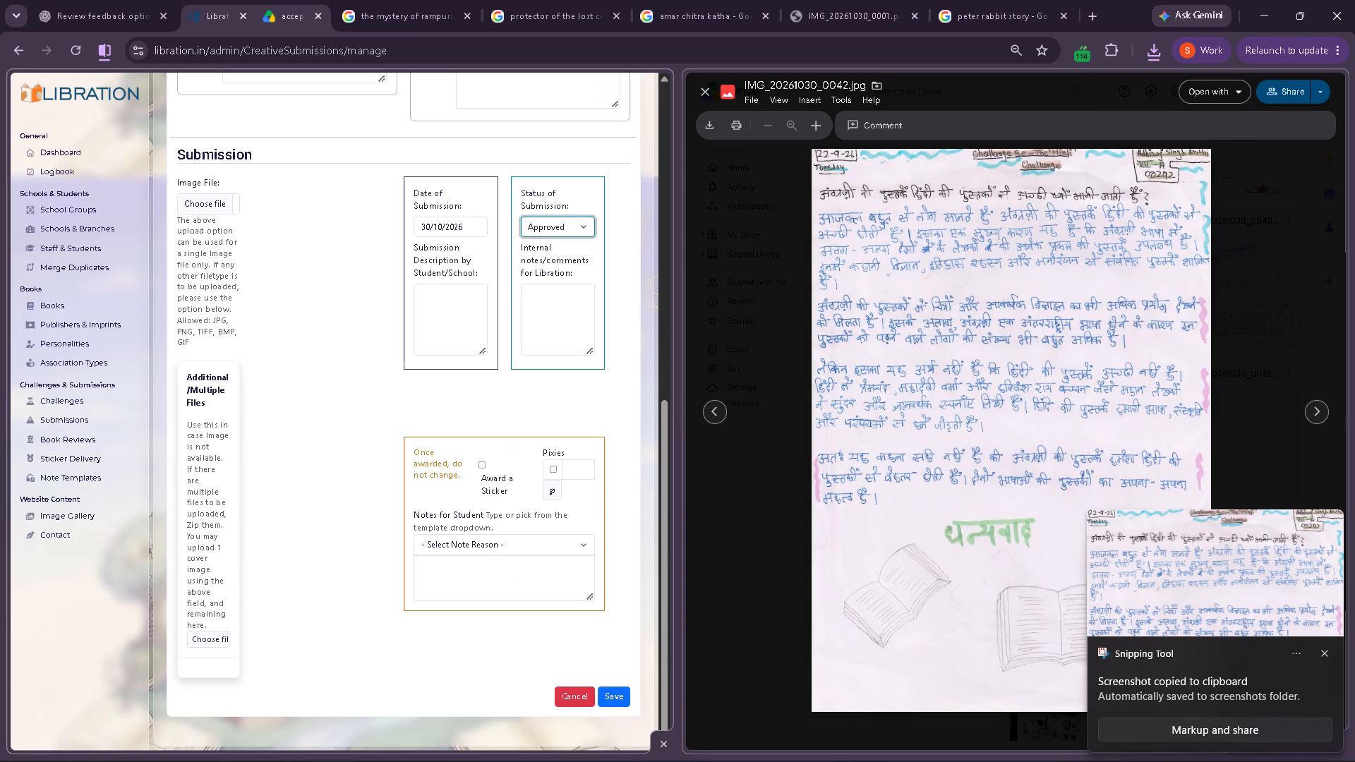
# Award a sticker and 300 pixies, and save the submission.
pyautogui.click(503, 489)
pyautogui.click(551, 468)
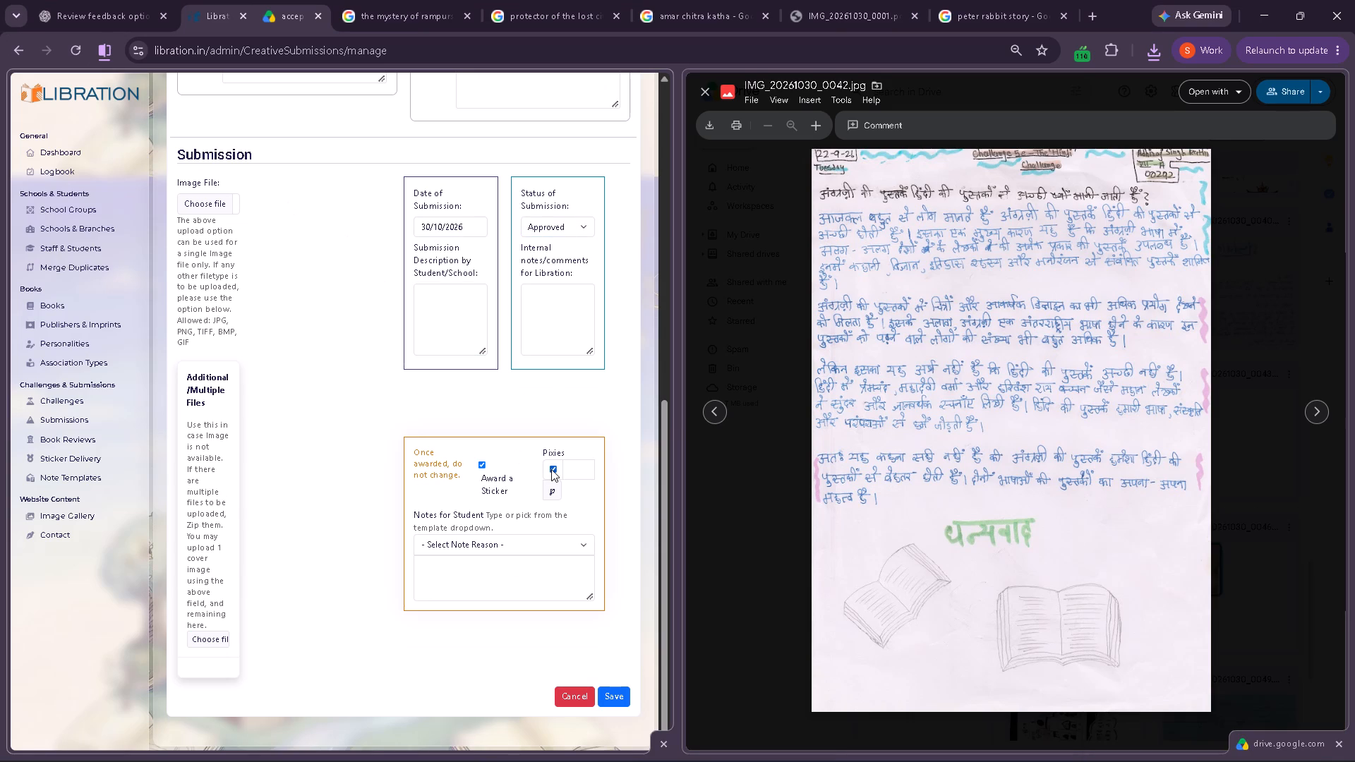
pyautogui.press('Tab')
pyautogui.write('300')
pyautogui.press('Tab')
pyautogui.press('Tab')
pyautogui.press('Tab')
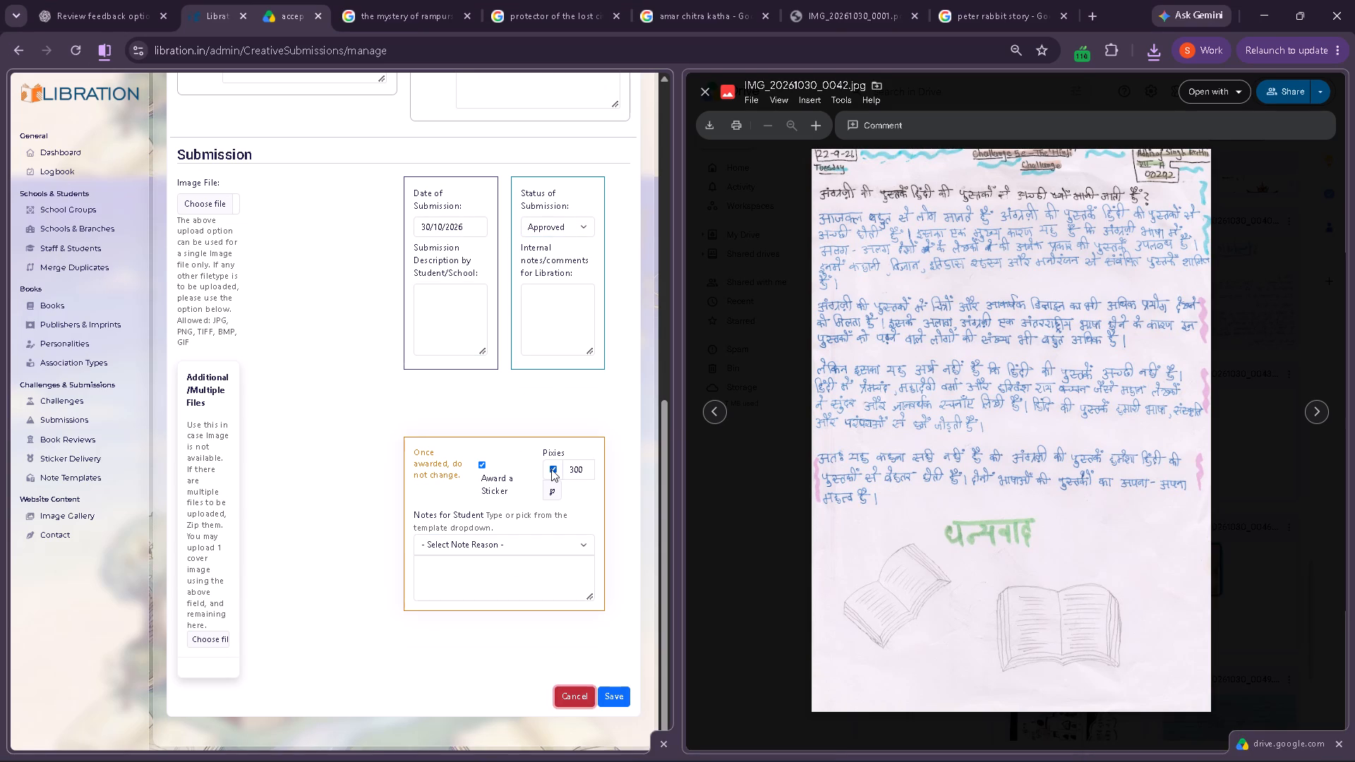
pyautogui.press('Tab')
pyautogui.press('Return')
# Go to the following scan in Drive, IMG_20261030_0043.pdf, and download it.
pyautogui.click(1322, 403)
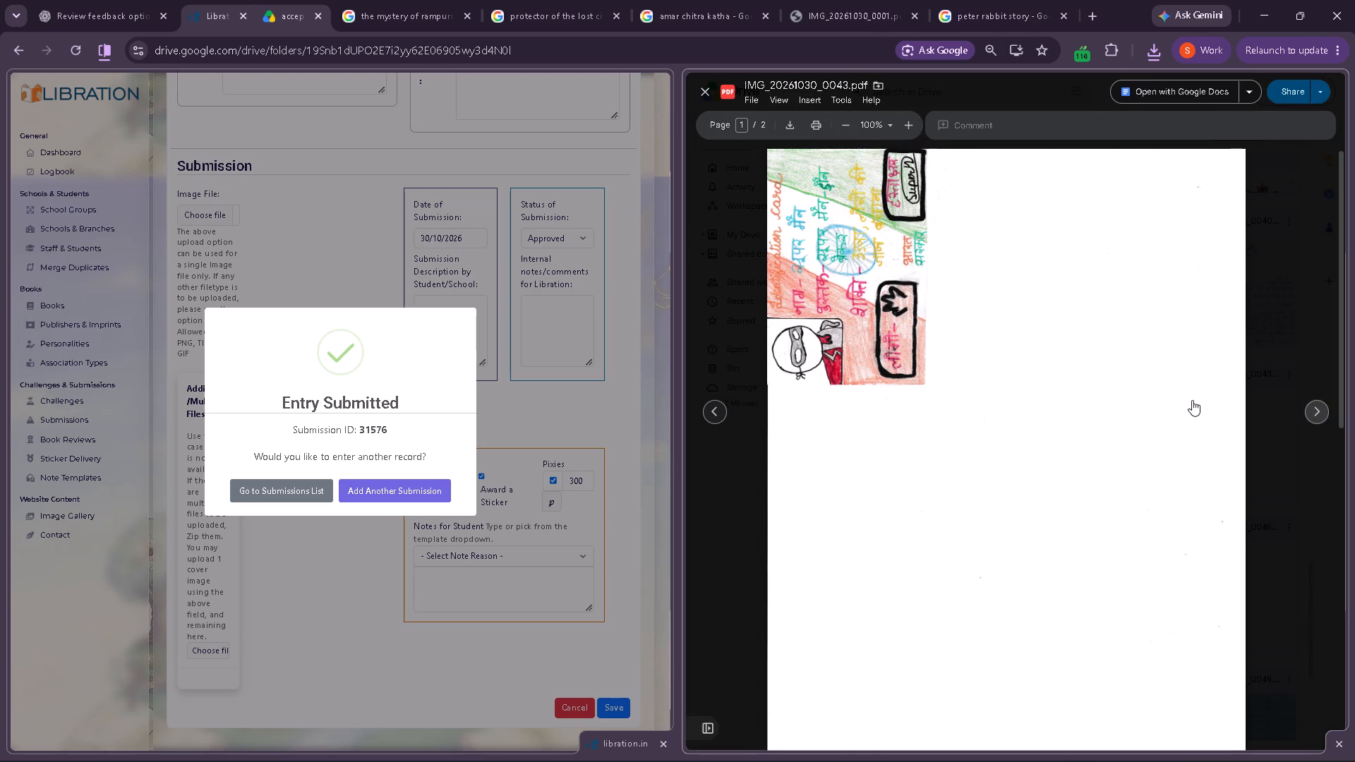
pyautogui.click(790, 122)
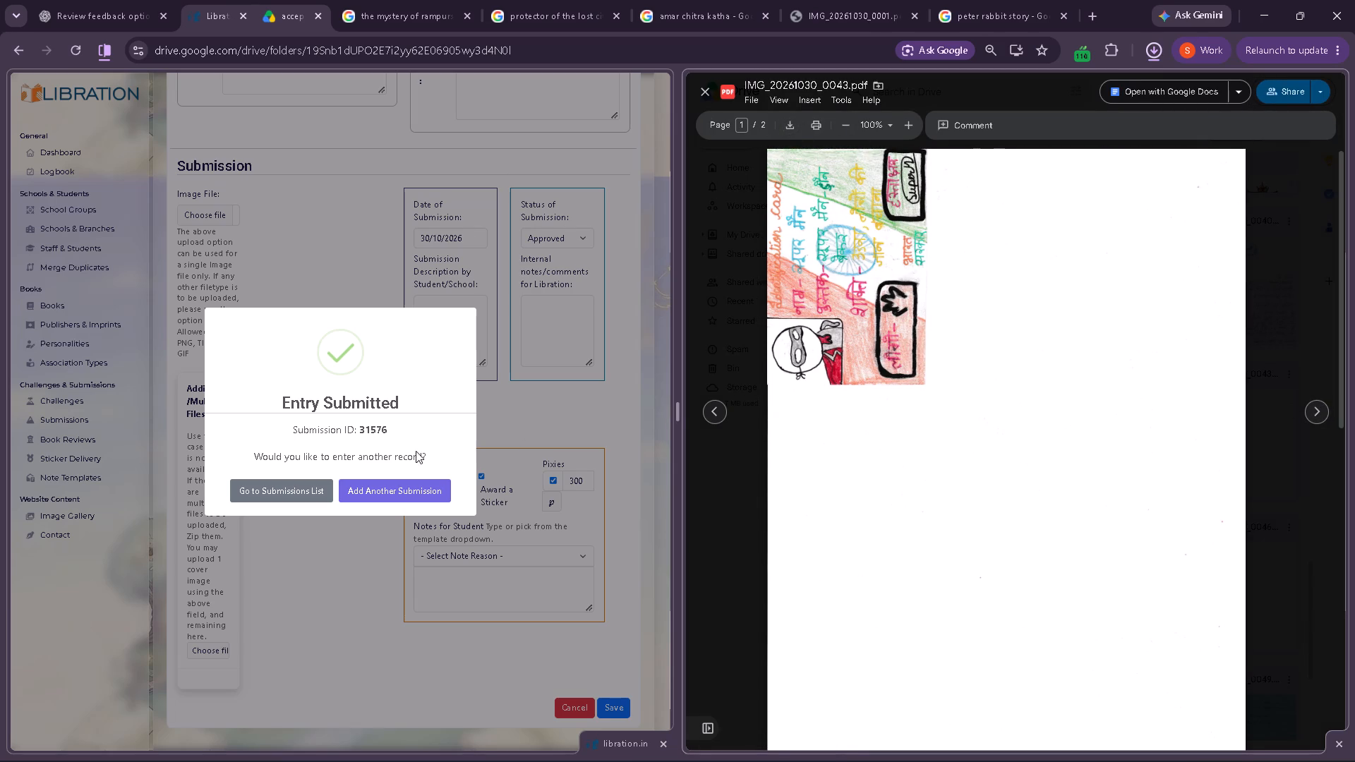
# Start another creative submission record.
pyautogui.click(396, 497)
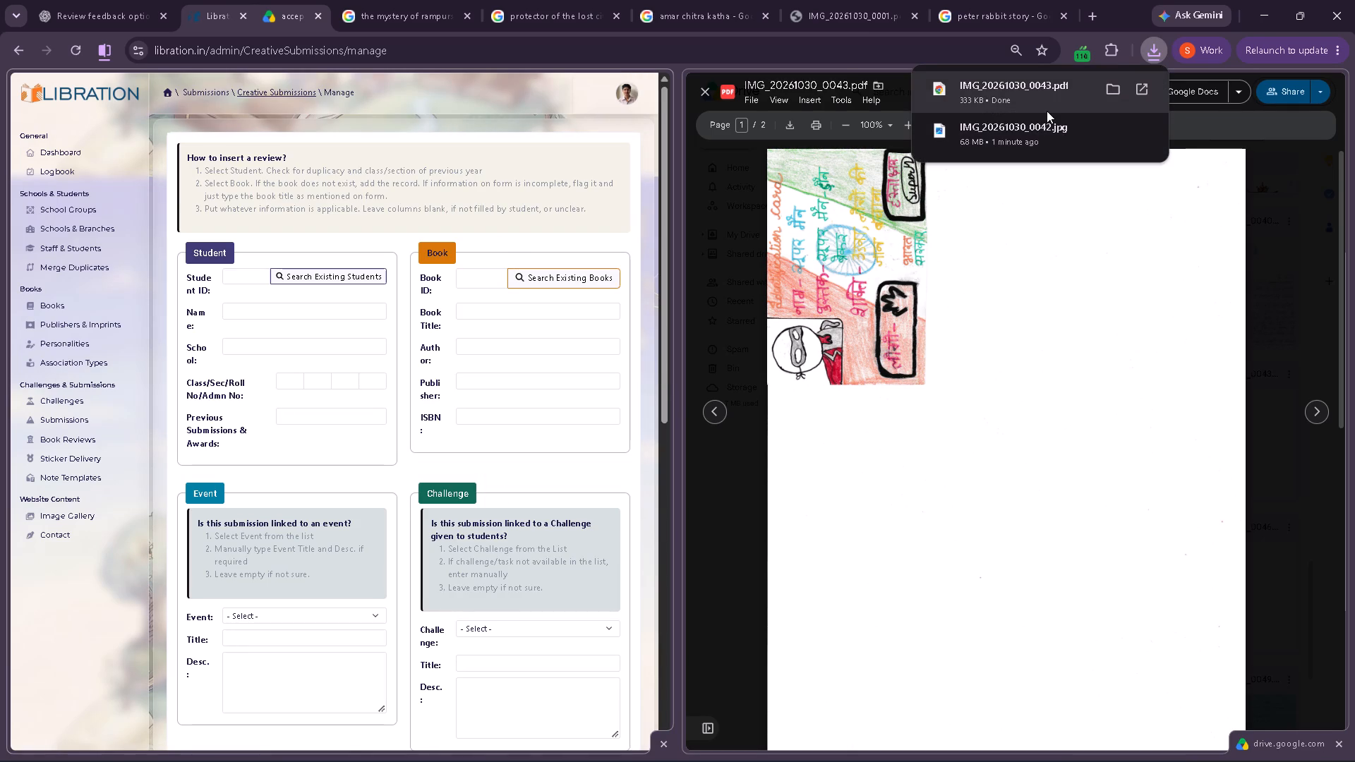
# Open the downloaded IMG_20261030_0043.pdf, rotate it upright and capture a screenshot cropped to the identification card drawing.
pyautogui.click(1047, 101)
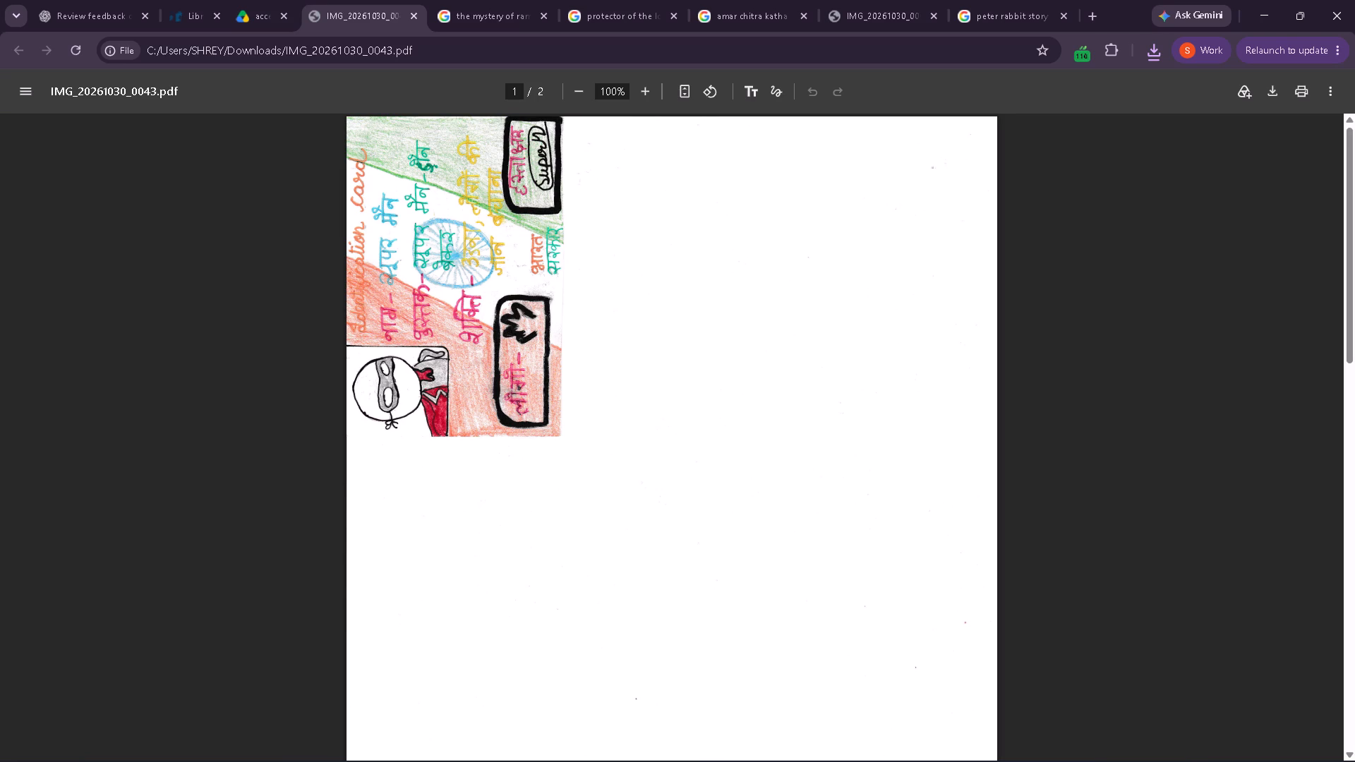
pyautogui.click(719, 88)
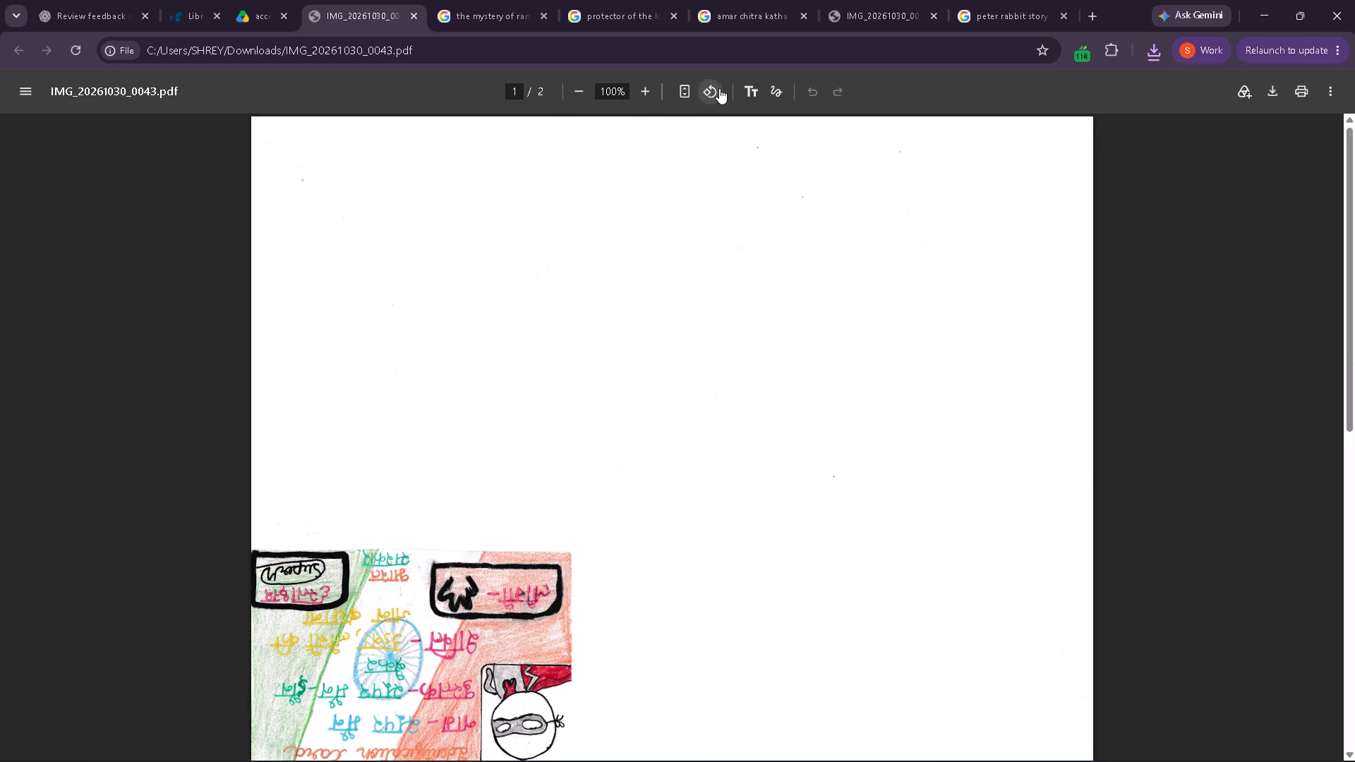
pyautogui.doubleClick(719, 88)
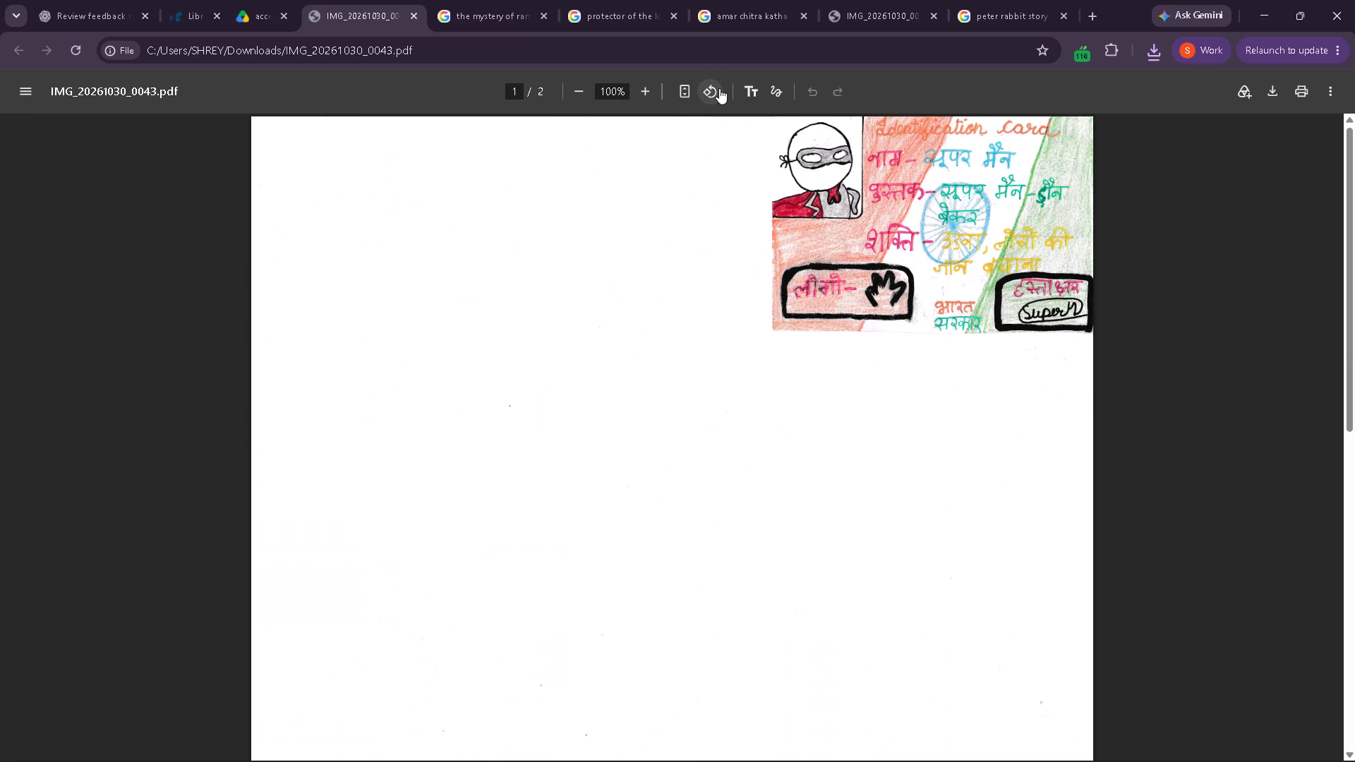
pyautogui.press('shift+super+s')
pyautogui.moveTo(770, 118); pyautogui.dragTo(1089, 338)
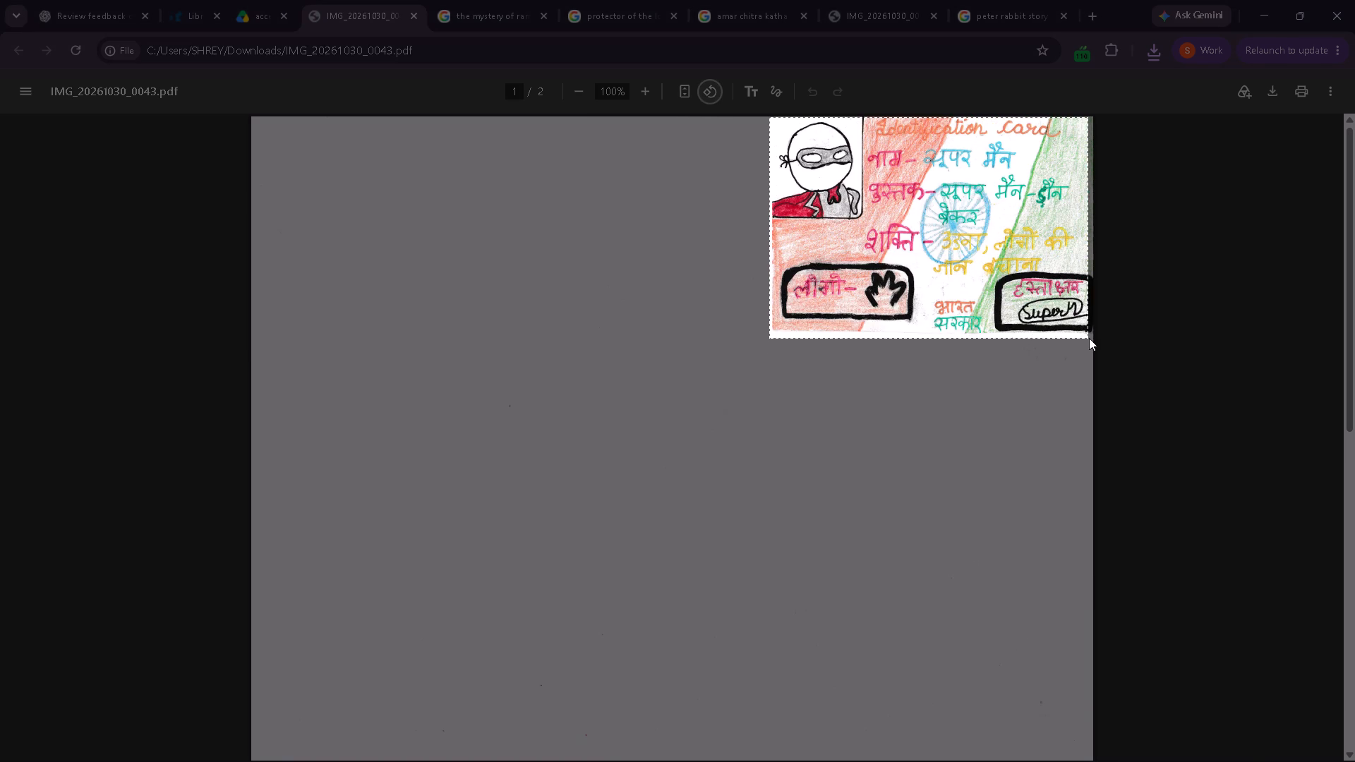
pyautogui.moveTo(1089, 338); pyautogui.dragTo(1093, 331)
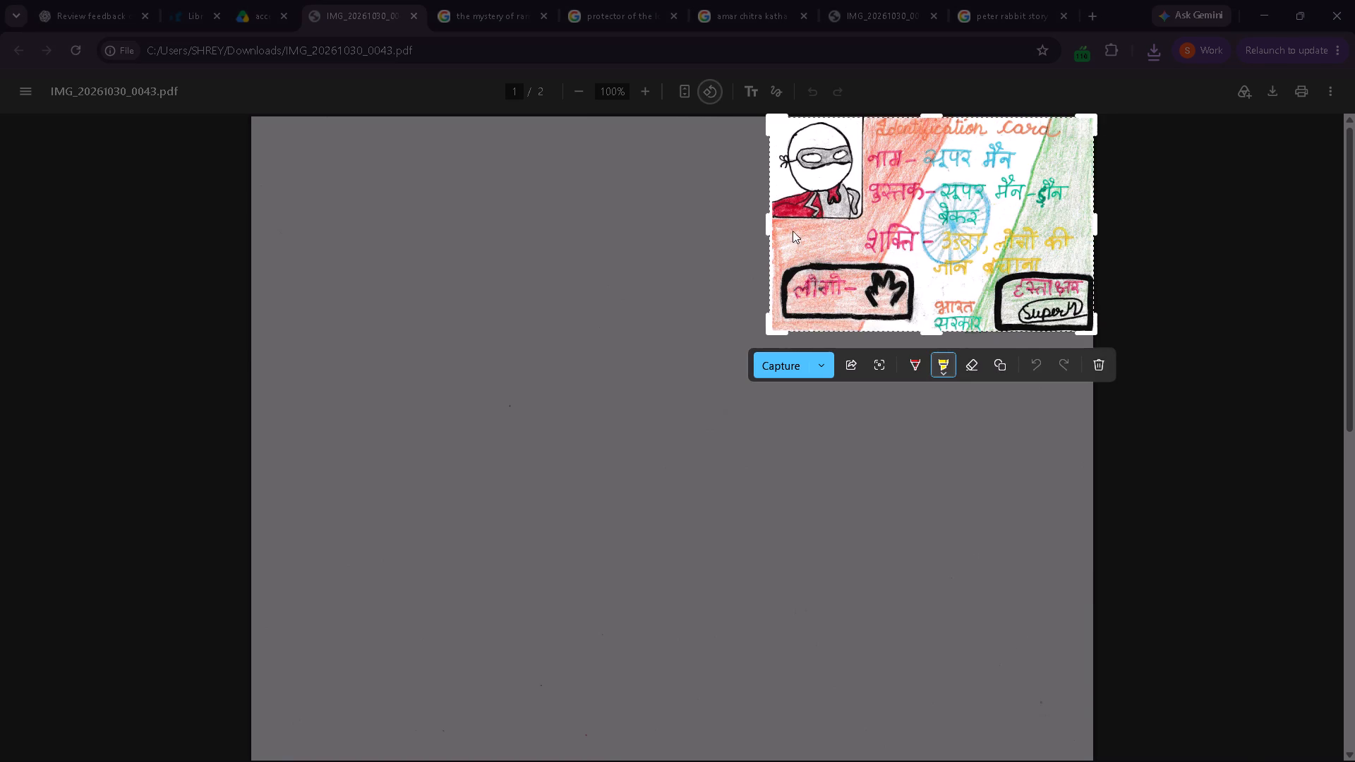
pyautogui.click(766, 224)
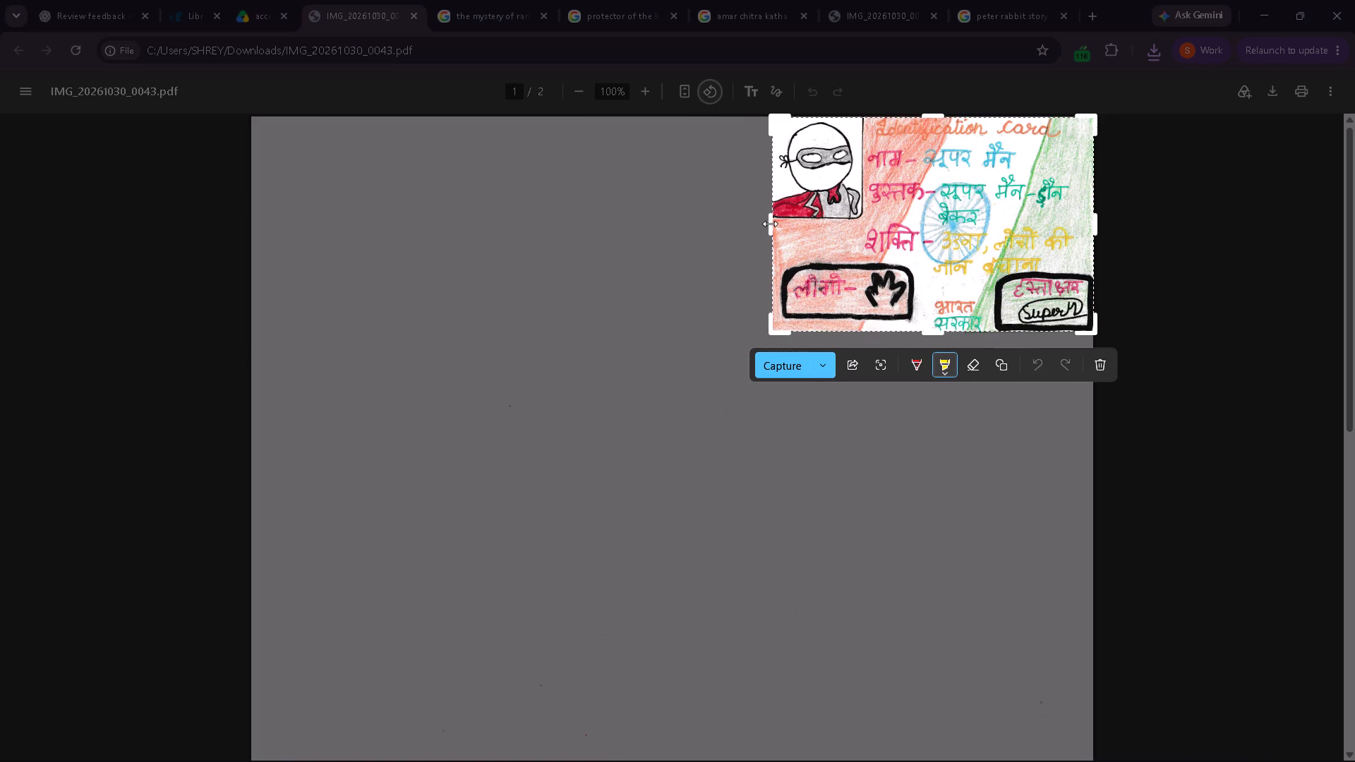
pyautogui.click(774, 361)
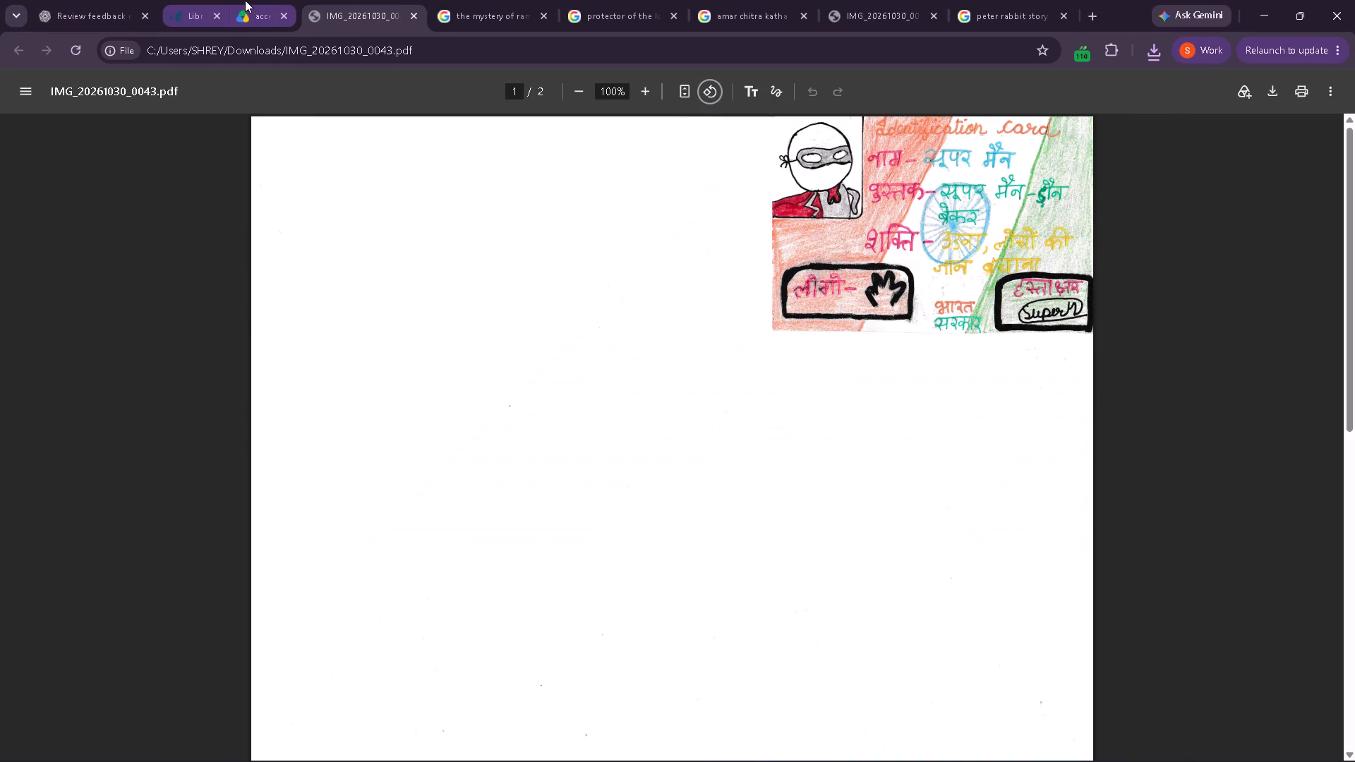
# Back in the Libration form, search existing students for the name on the scan's second page and link the matching KWS student.
pyautogui.click(245, 0)
pyautogui.click(349, 274)
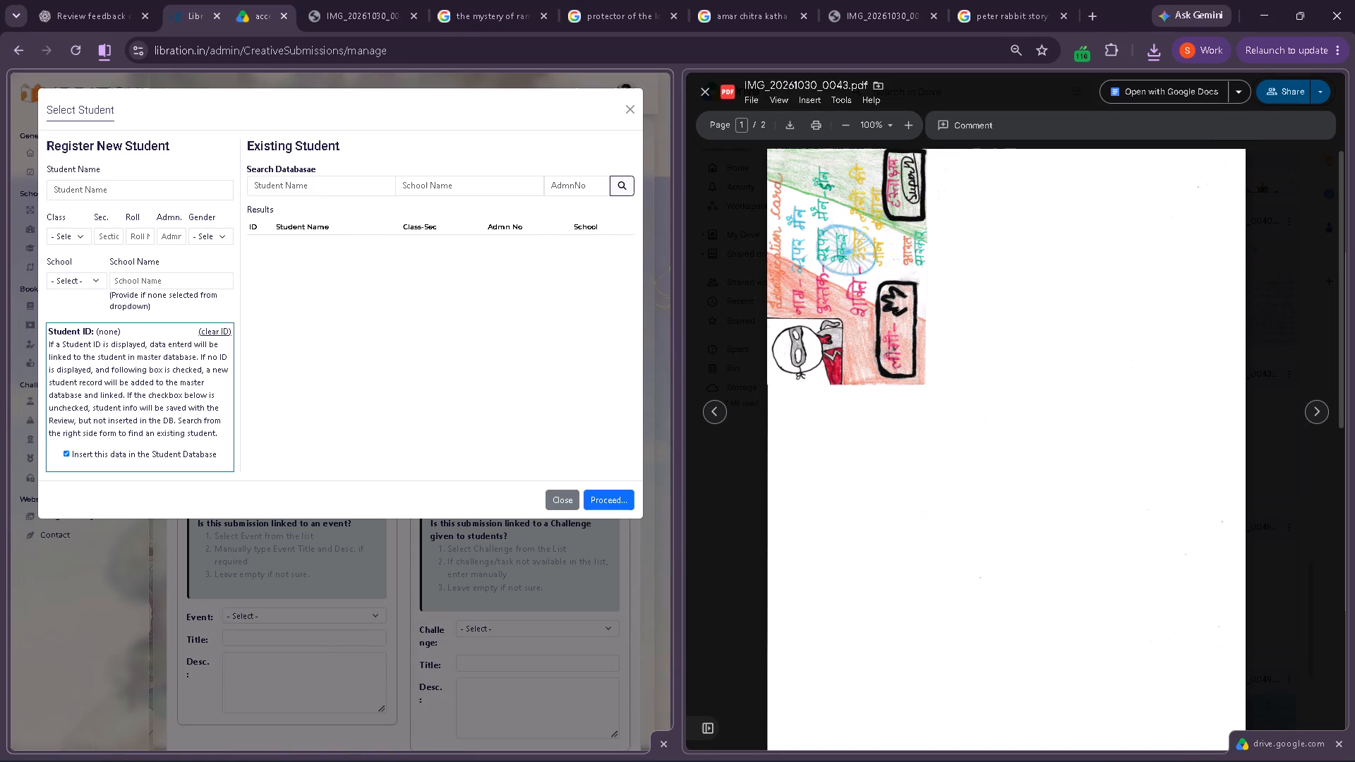
pyautogui.scroll(-7, 1008, 358)
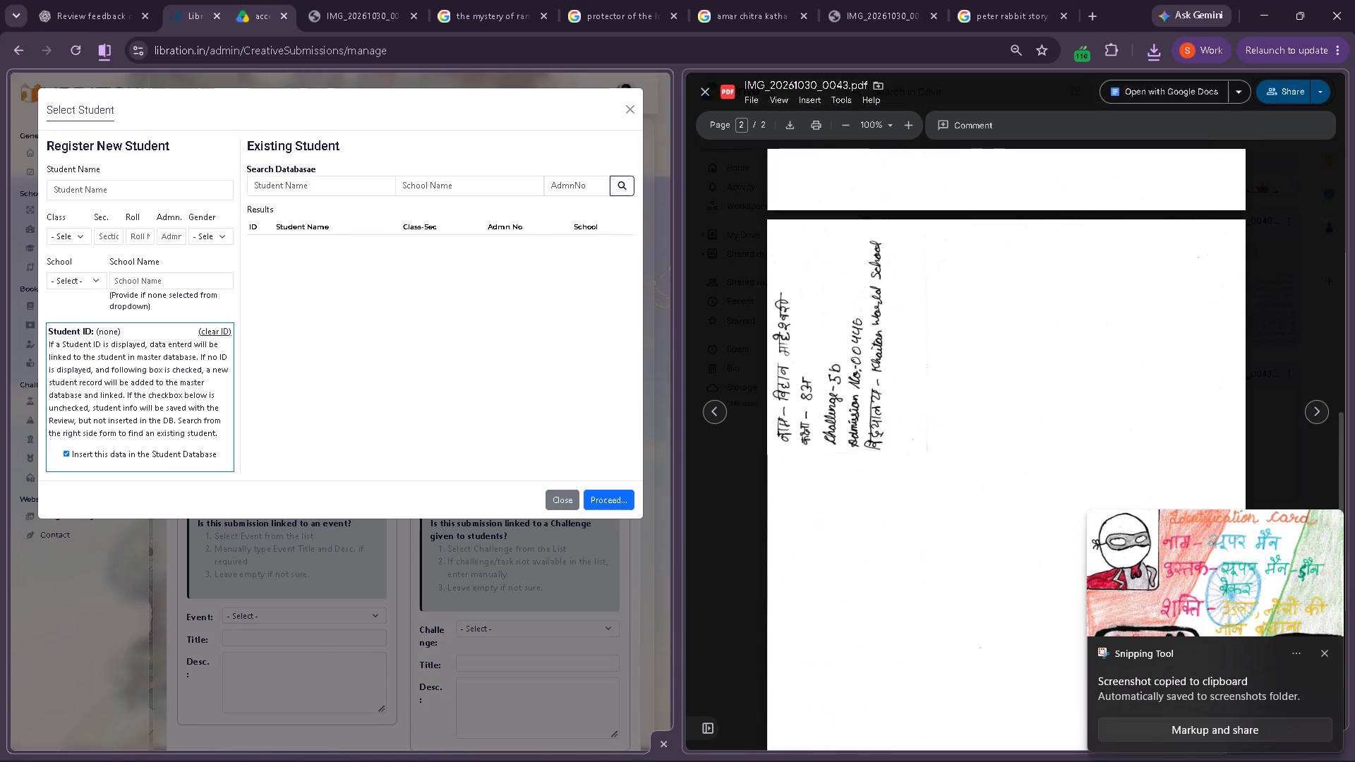
pyautogui.click(339, 188)
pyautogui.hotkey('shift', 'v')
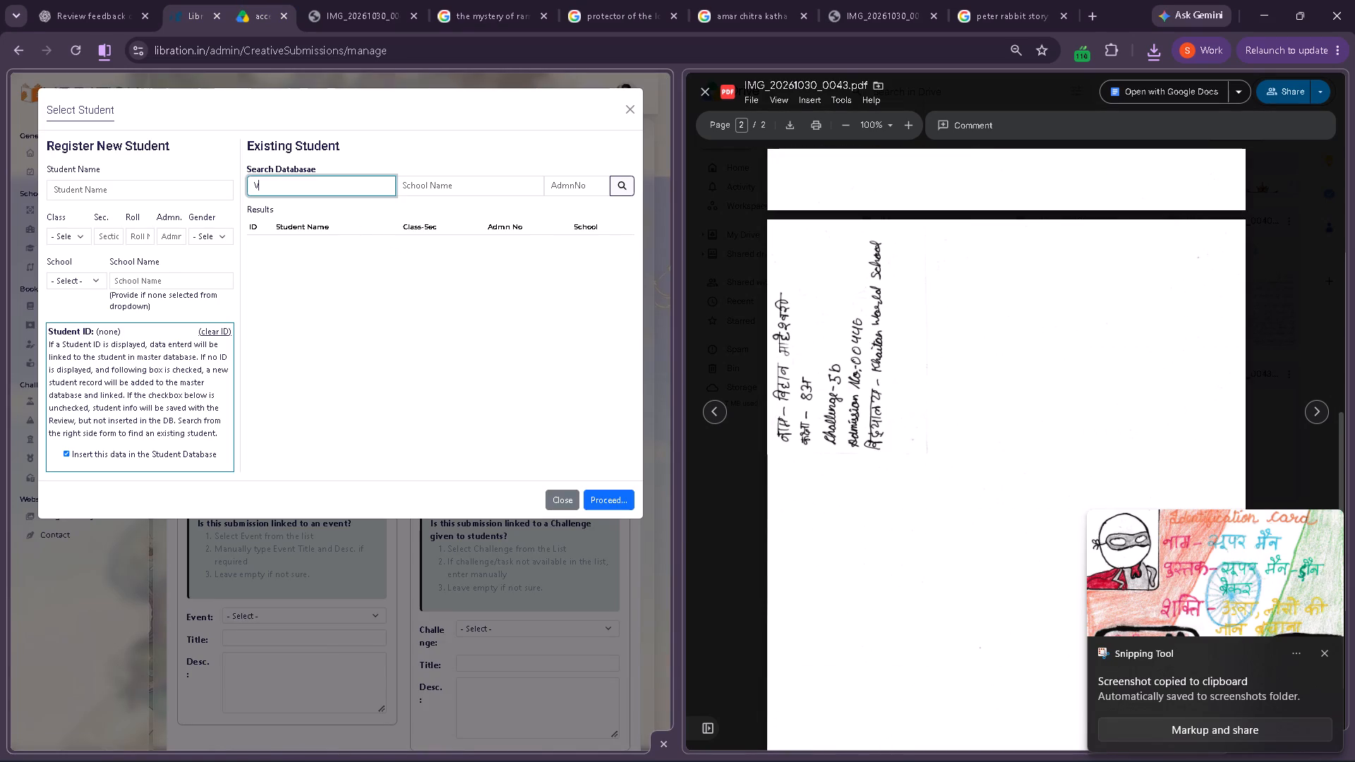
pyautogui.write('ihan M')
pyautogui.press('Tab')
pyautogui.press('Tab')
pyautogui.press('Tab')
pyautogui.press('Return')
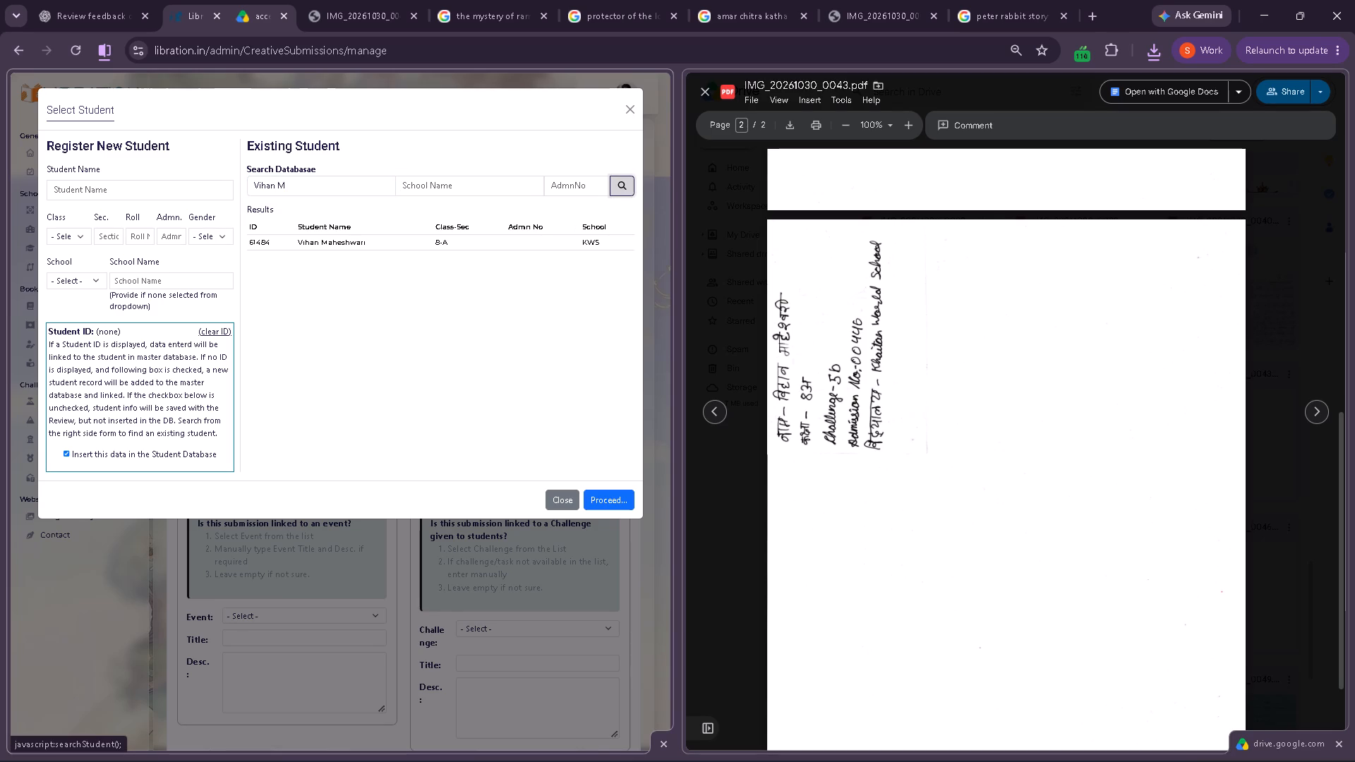
pyautogui.click(325, 247)
pyautogui.click(603, 501)
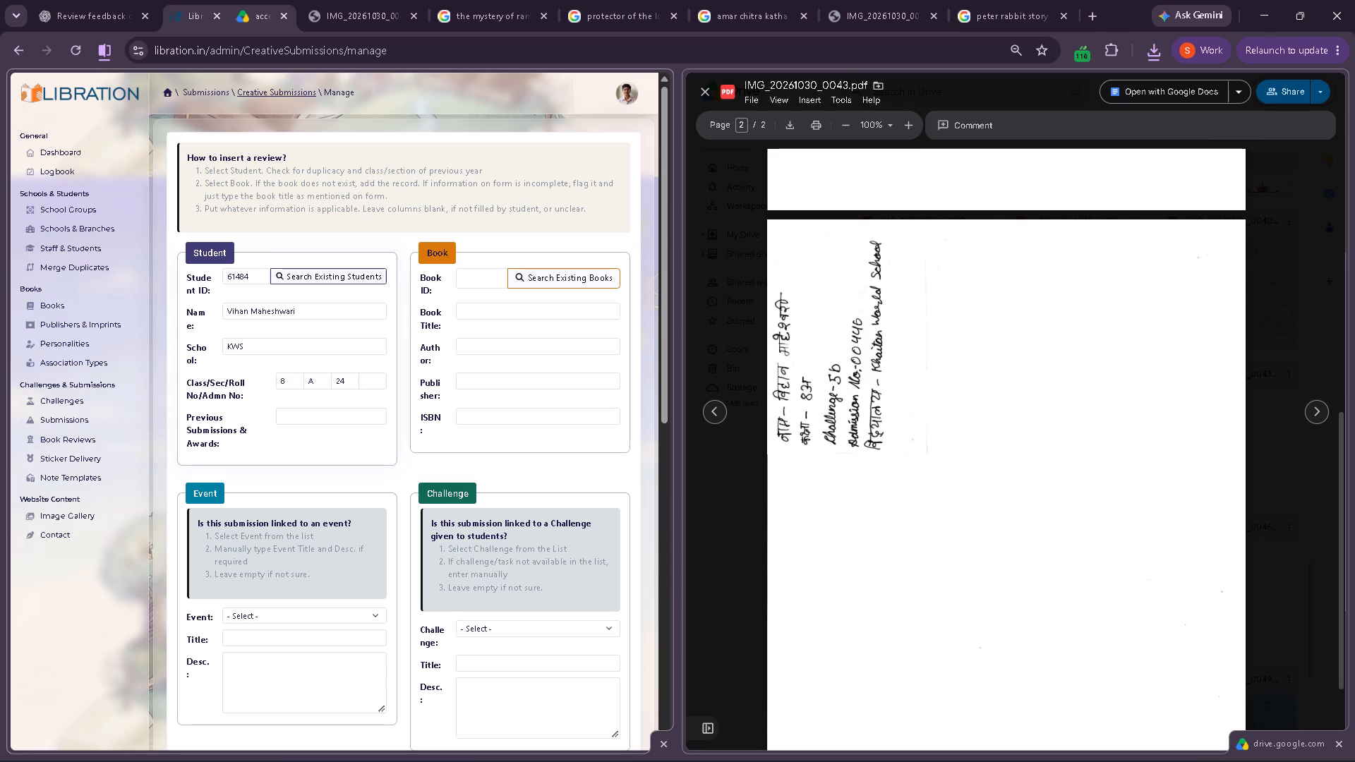
# Enter the student's admission number from the scan in the submission's student details.
pyautogui.click(362, 387)
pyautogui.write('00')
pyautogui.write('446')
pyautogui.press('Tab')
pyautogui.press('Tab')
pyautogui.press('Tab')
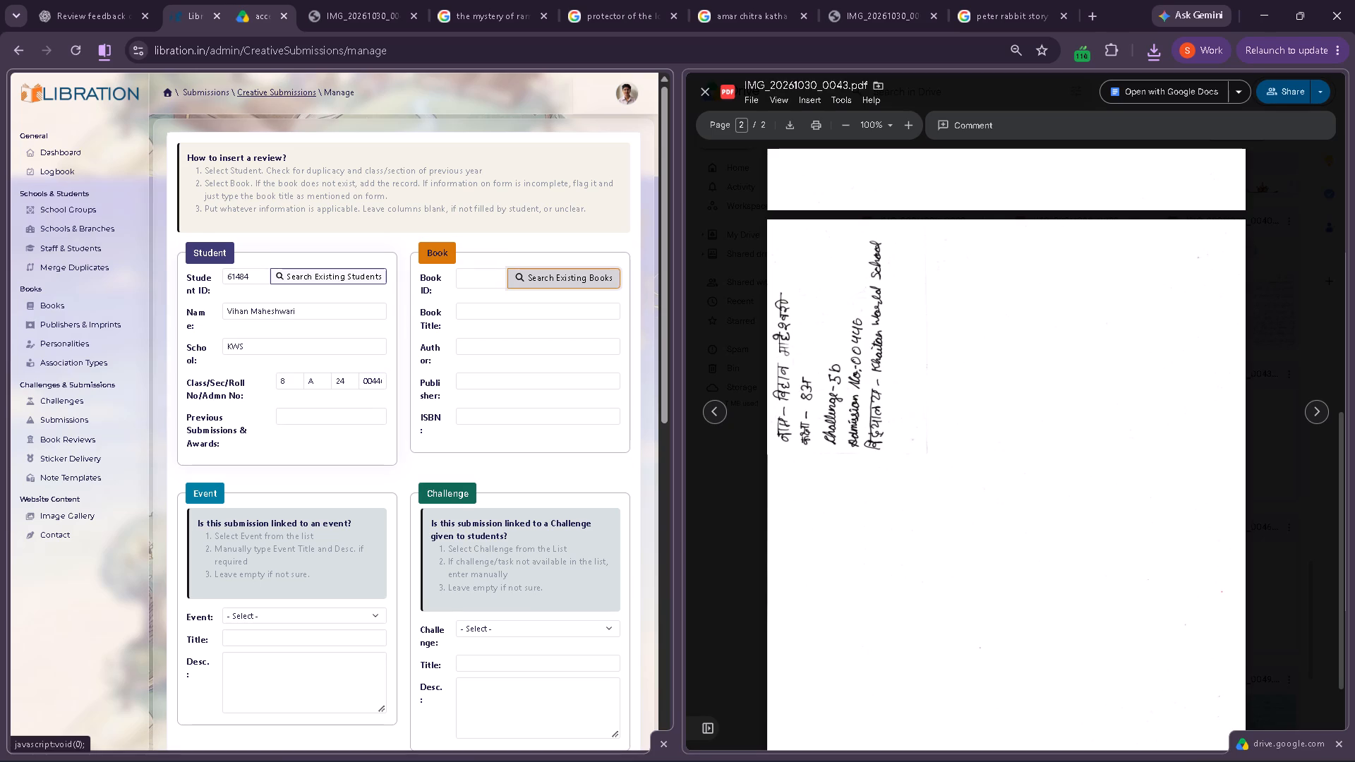
# Check the book on the scan's first page, search Google for "superman dawn breaker" and copy the book's title and author.
pyautogui.scroll(11, 968, 419)
pyautogui.scroll(-2, 968, 419)
pyautogui.scroll(4, 968, 419)
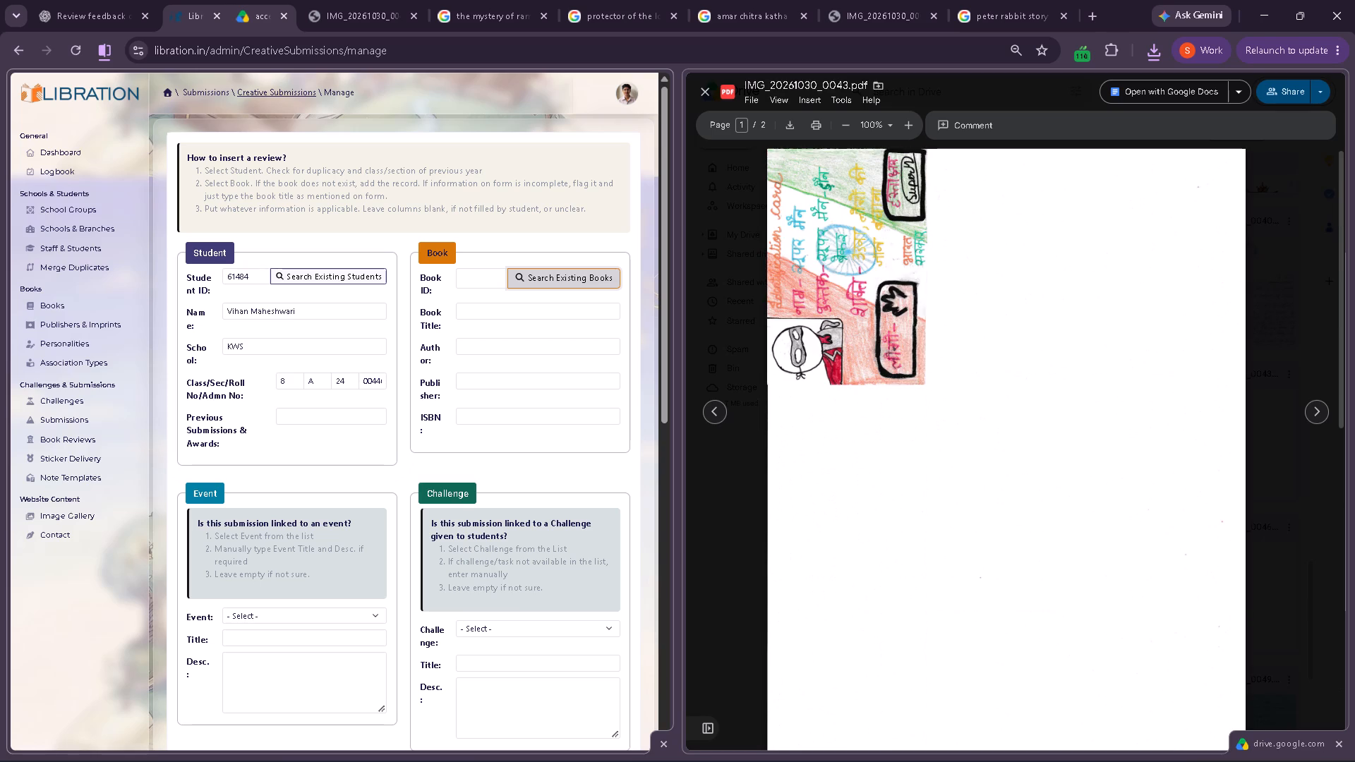
pyautogui.click(980, 11)
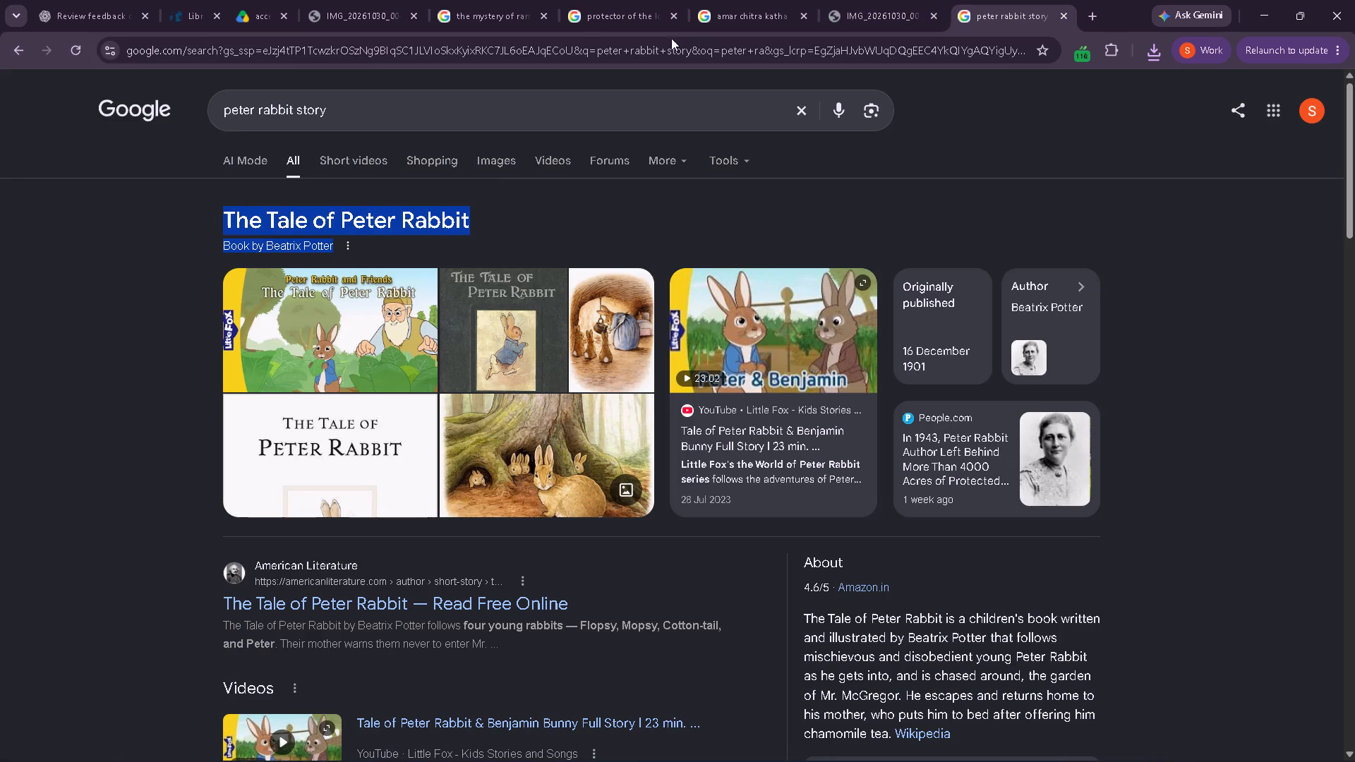
pyautogui.click(663, 51)
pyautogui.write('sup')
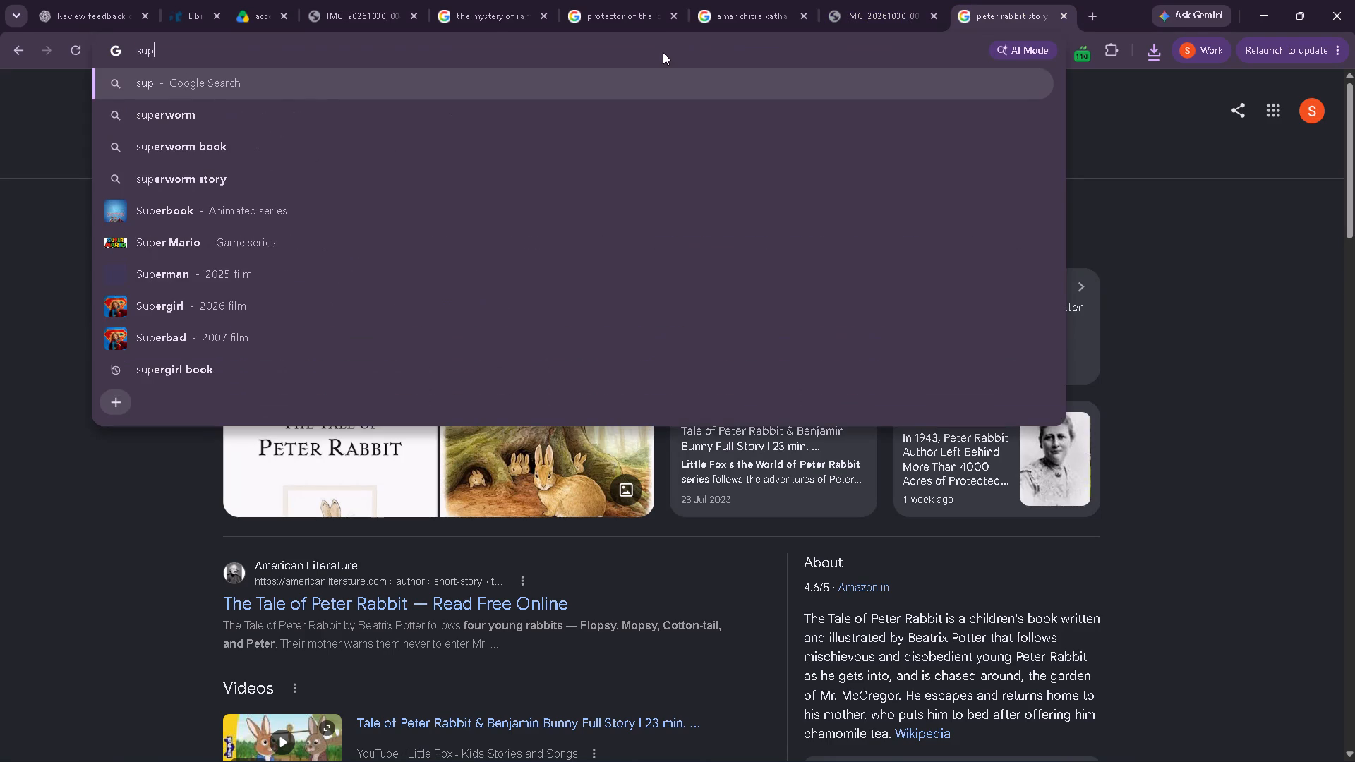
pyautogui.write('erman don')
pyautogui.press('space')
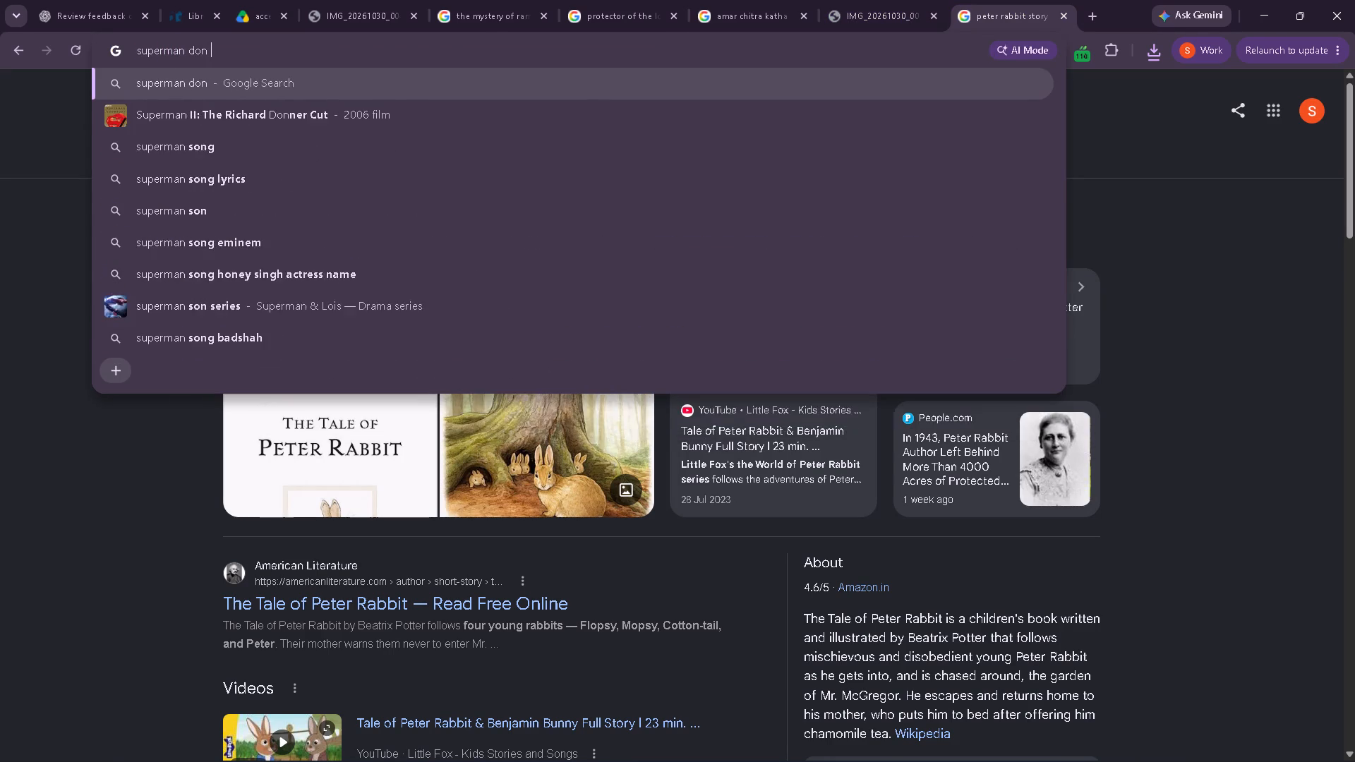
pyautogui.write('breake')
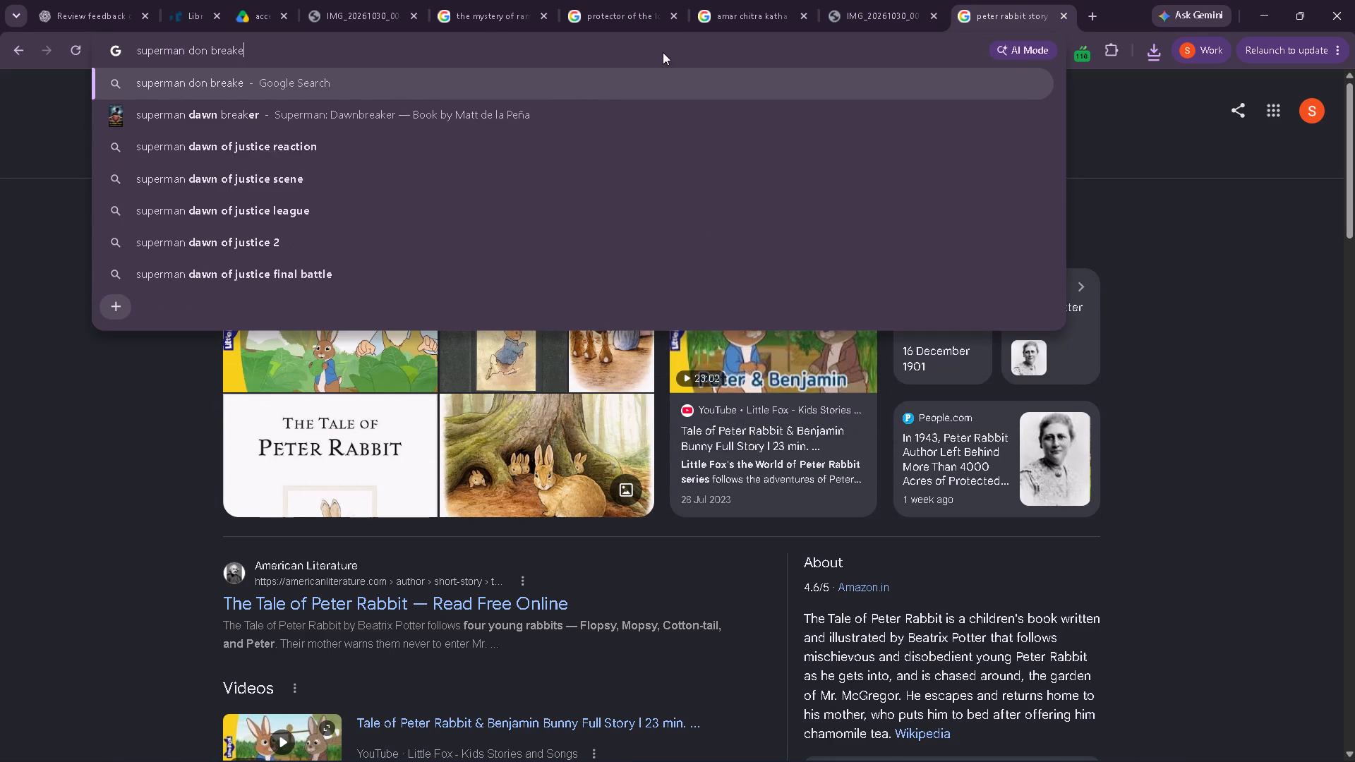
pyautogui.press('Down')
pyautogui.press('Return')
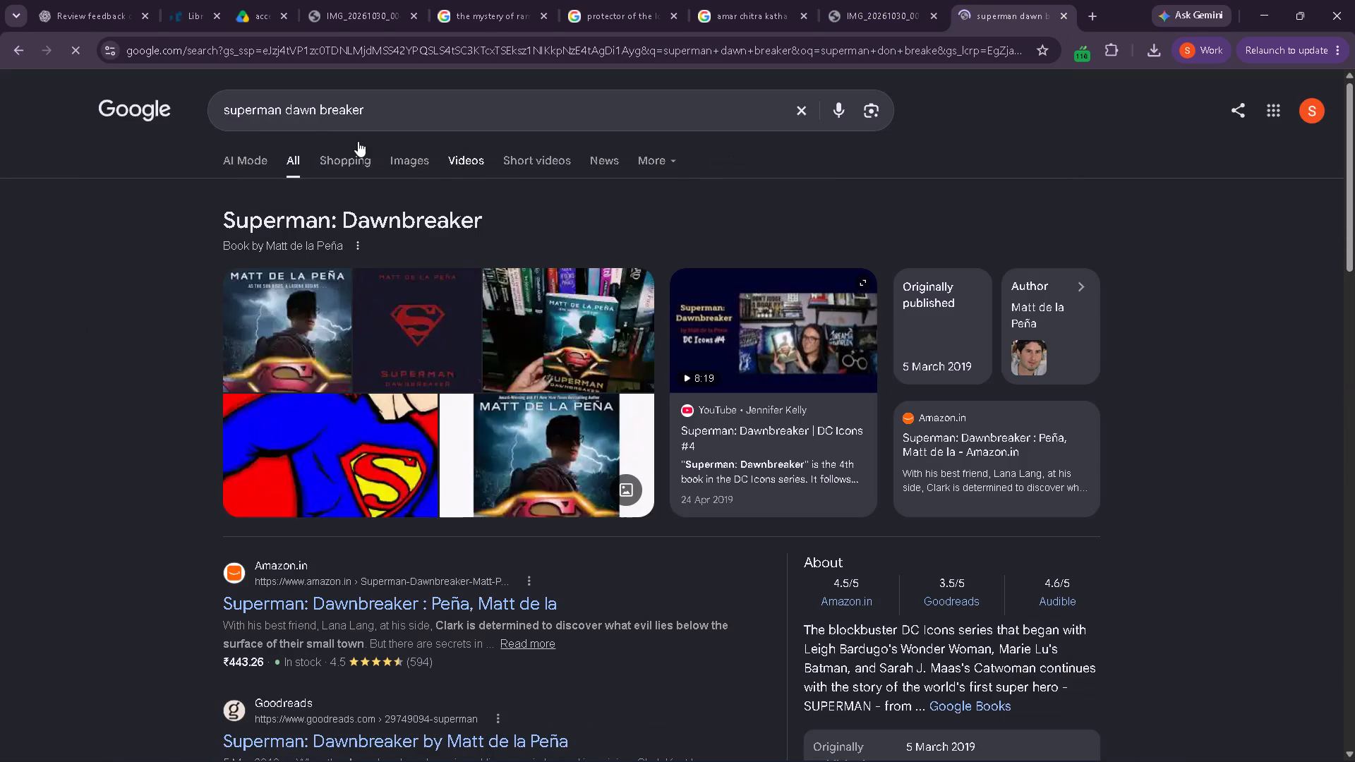
pyautogui.moveTo(217, 231); pyautogui.dragTo(345, 255)
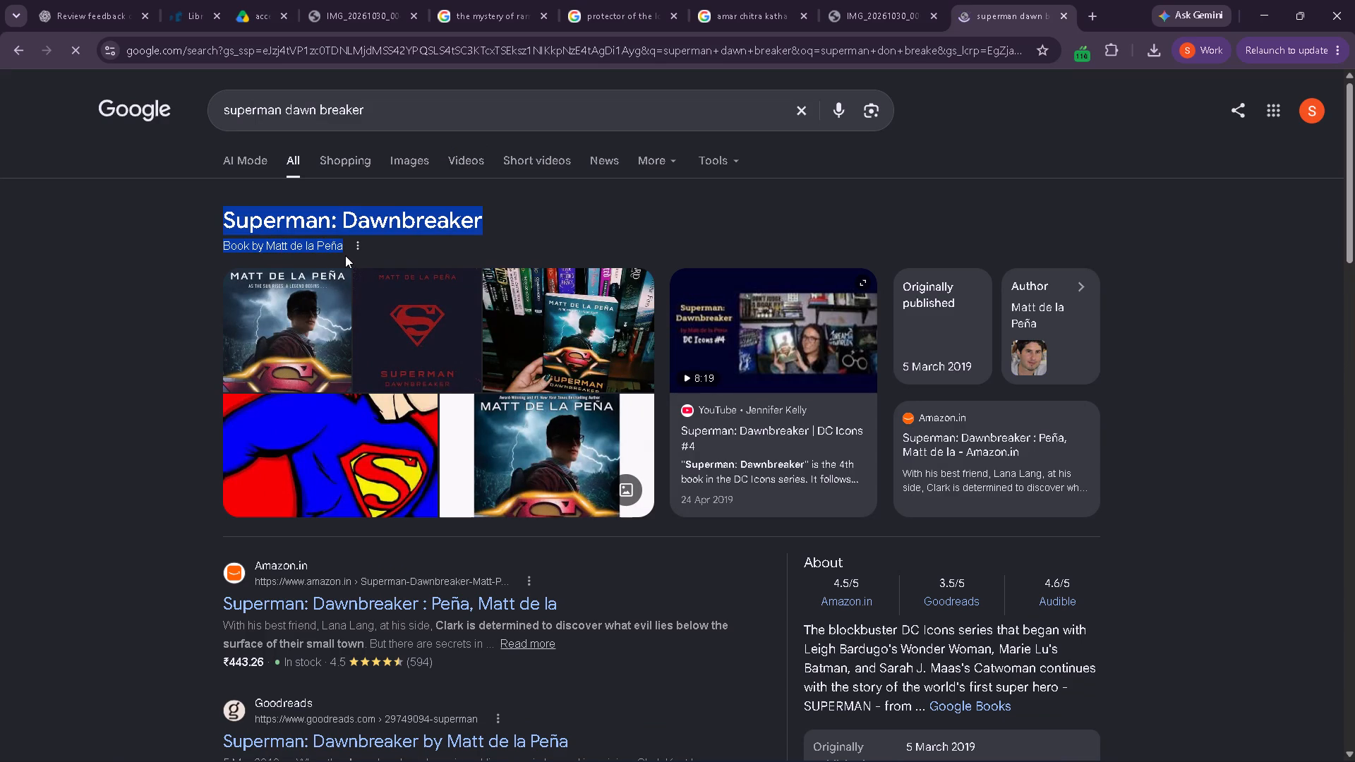
pyautogui.hotkey('ctrl', 'c')
# Fill in the book title as "Superman: Dawnbreaker" and the author as "Matt de la Peña" in the submission form.
pyautogui.keyDown('ctrl'); pyautogui.click(232, 0); pyautogui.keyUp('ctrl')
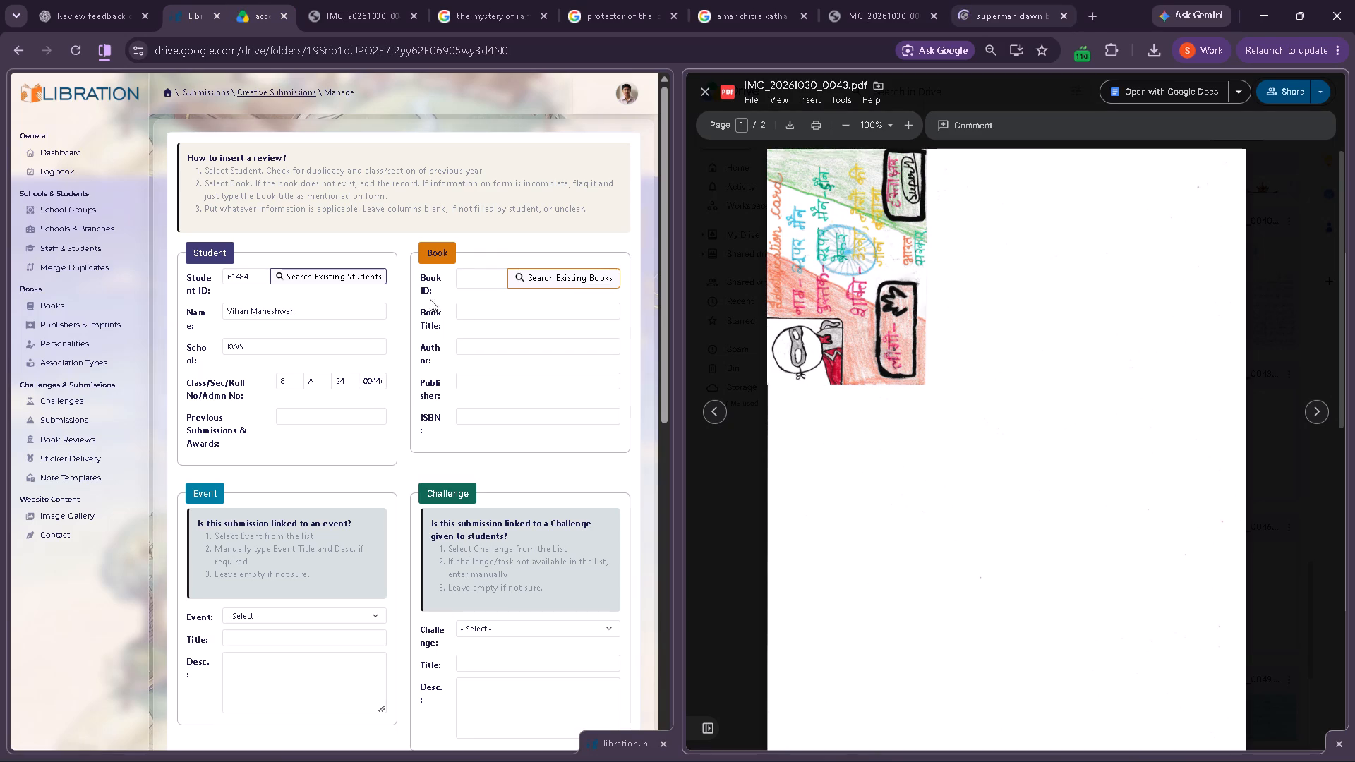
pyautogui.keyDown('ctrl'); pyautogui.click(520, 312); pyautogui.keyUp('ctrl')
pyautogui.hotkey('ctrl', 'c')
pyautogui.hotkey('ctrl', 'v')
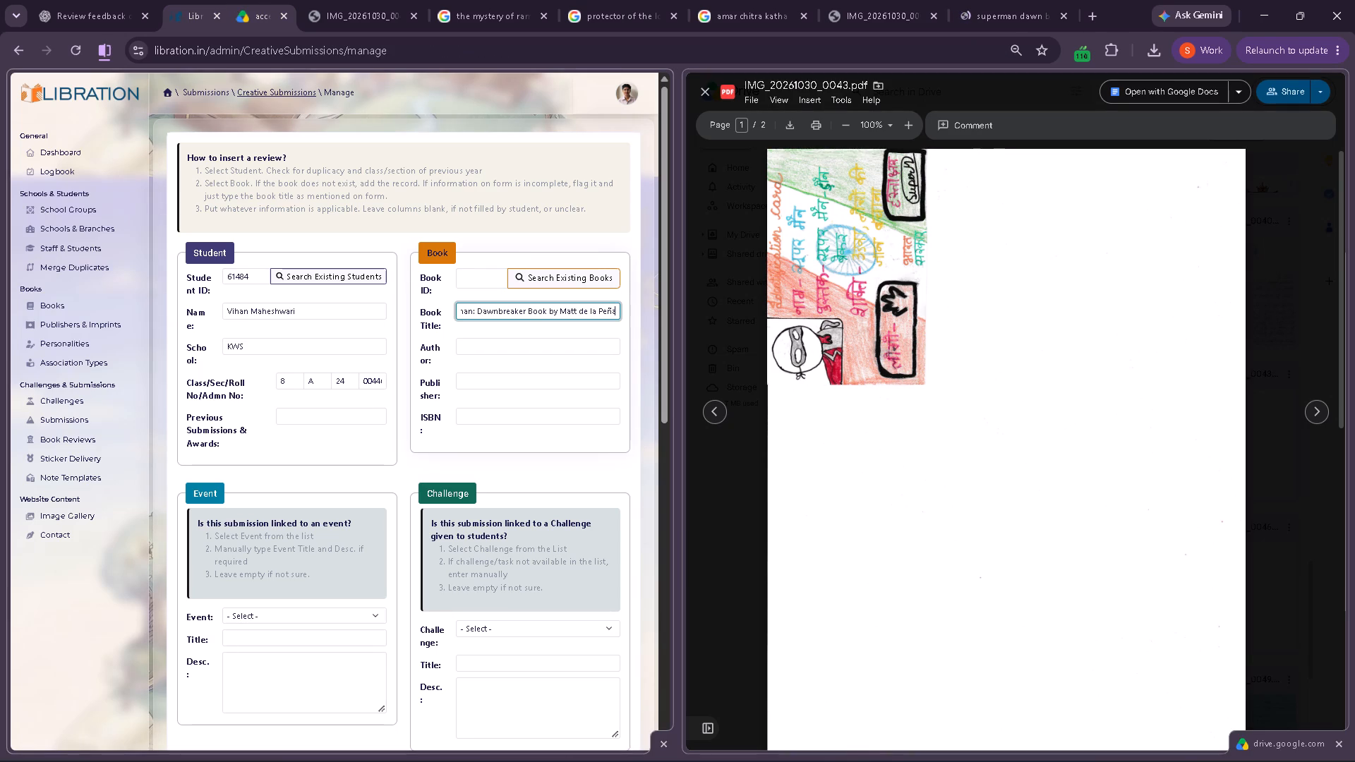
pyautogui.hotkey('ctrl', 'shift', 'Left')
pyautogui.hotkey('ctrl', 'shift', 'Left')
pyautogui.hotkey('ctrl', 'shift', 'Left')
pyautogui.hotkey('ctrl', 'shift', 'Left')
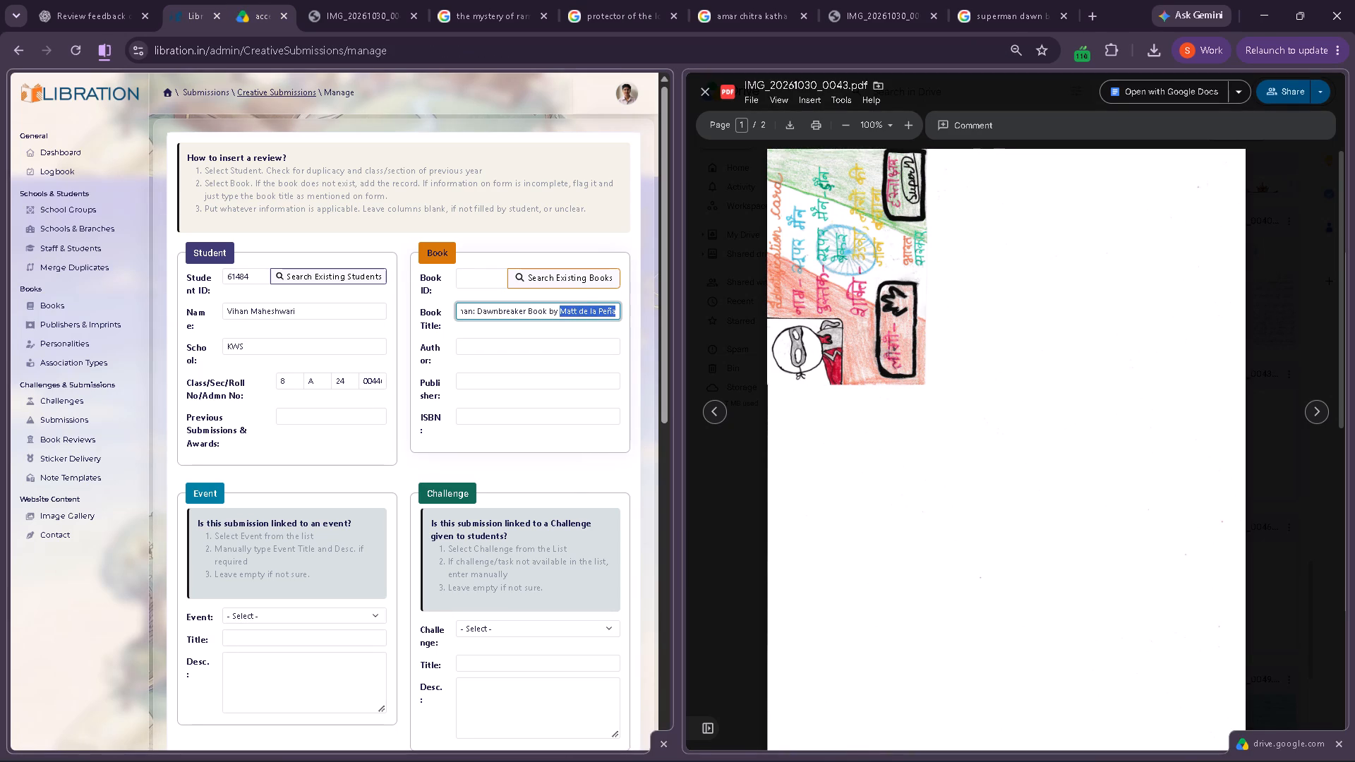
pyautogui.hotkey('ctrl', 'c')
pyautogui.hotkey('ctrl', 'x')
pyautogui.hotkey('ctrl', 'BackSpace')
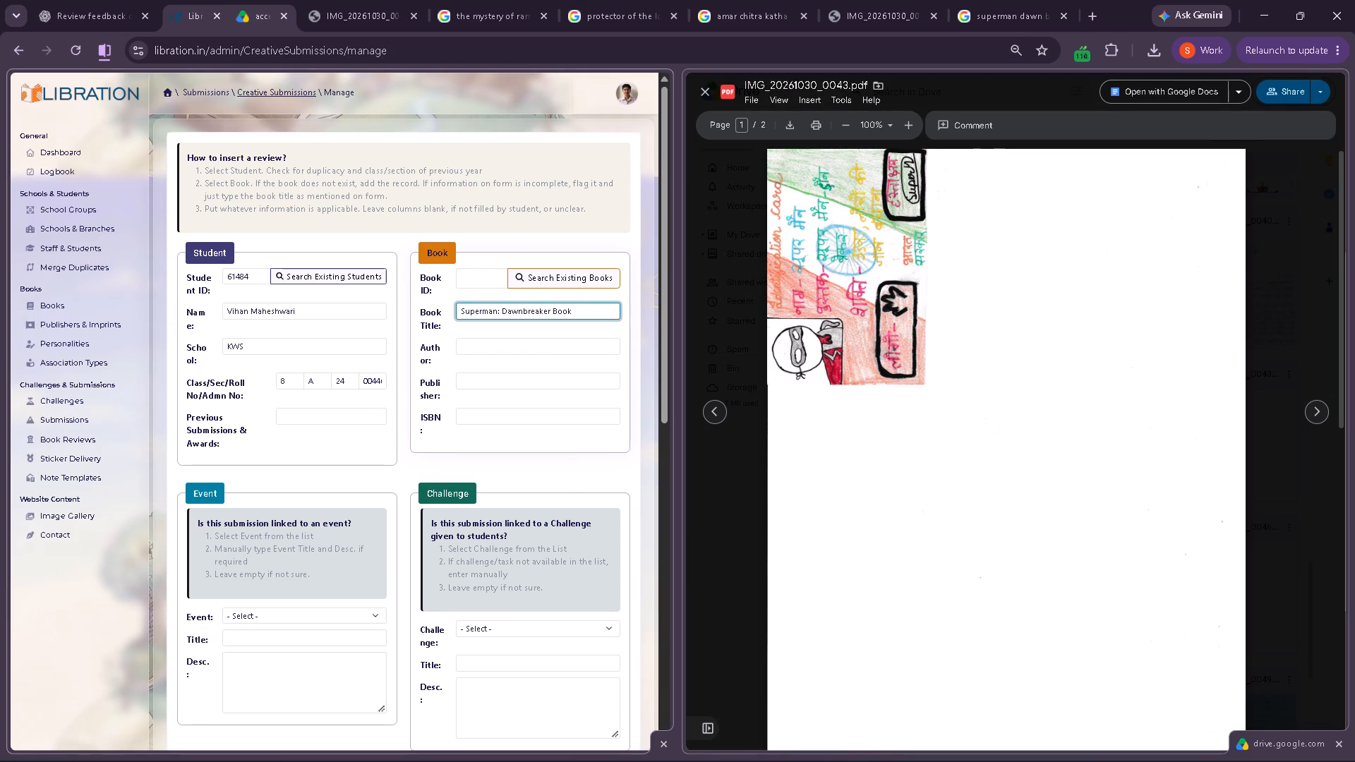
pyautogui.hotkey('ctrl', 'BackSpace')
pyautogui.press('Tab')
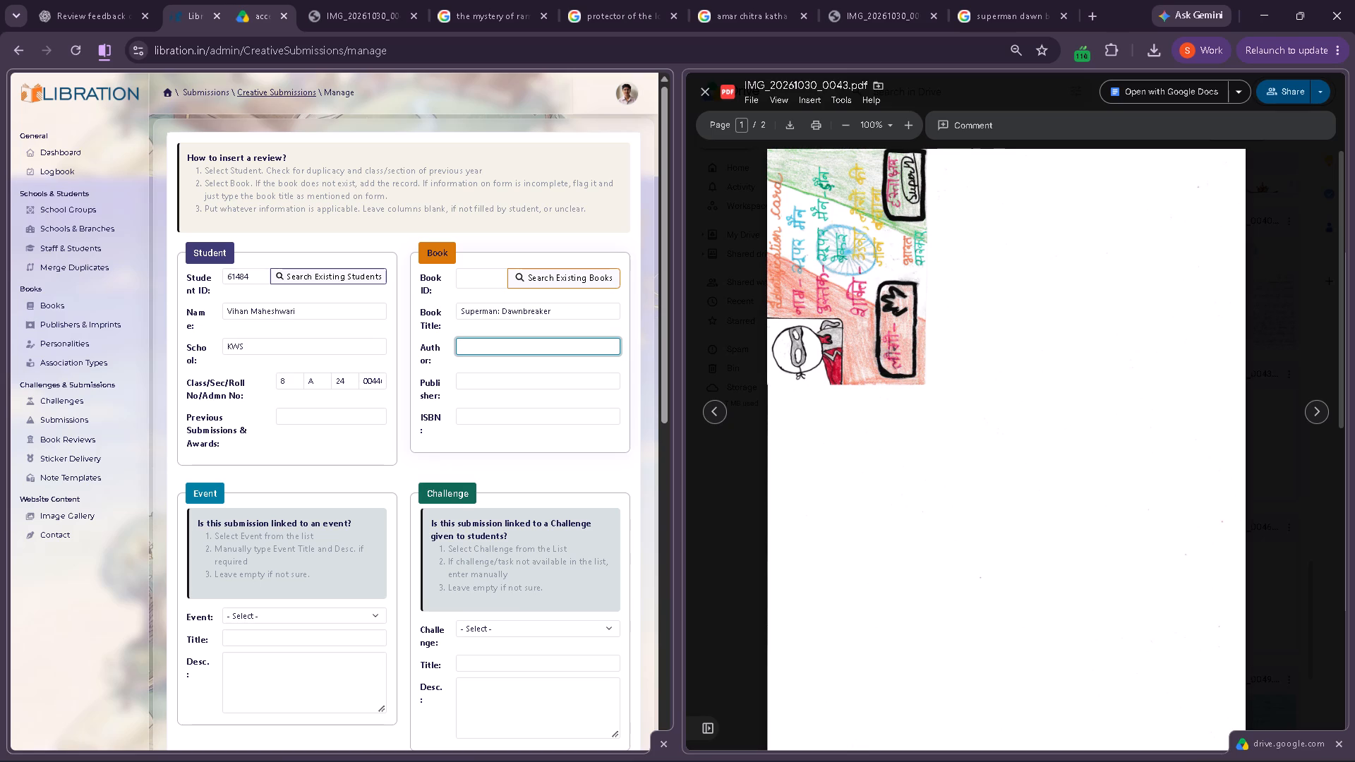
pyautogui.hotkey('ctrl', 'v')
# Link the submission to the challenge "[5b] Superhero ID-Card".
pyautogui.press('Tab')
pyautogui.press('Tab')
pyautogui.press('Tab')
pyautogui.press('Tab')
pyautogui.press('Tab')
pyautogui.press('Tab')
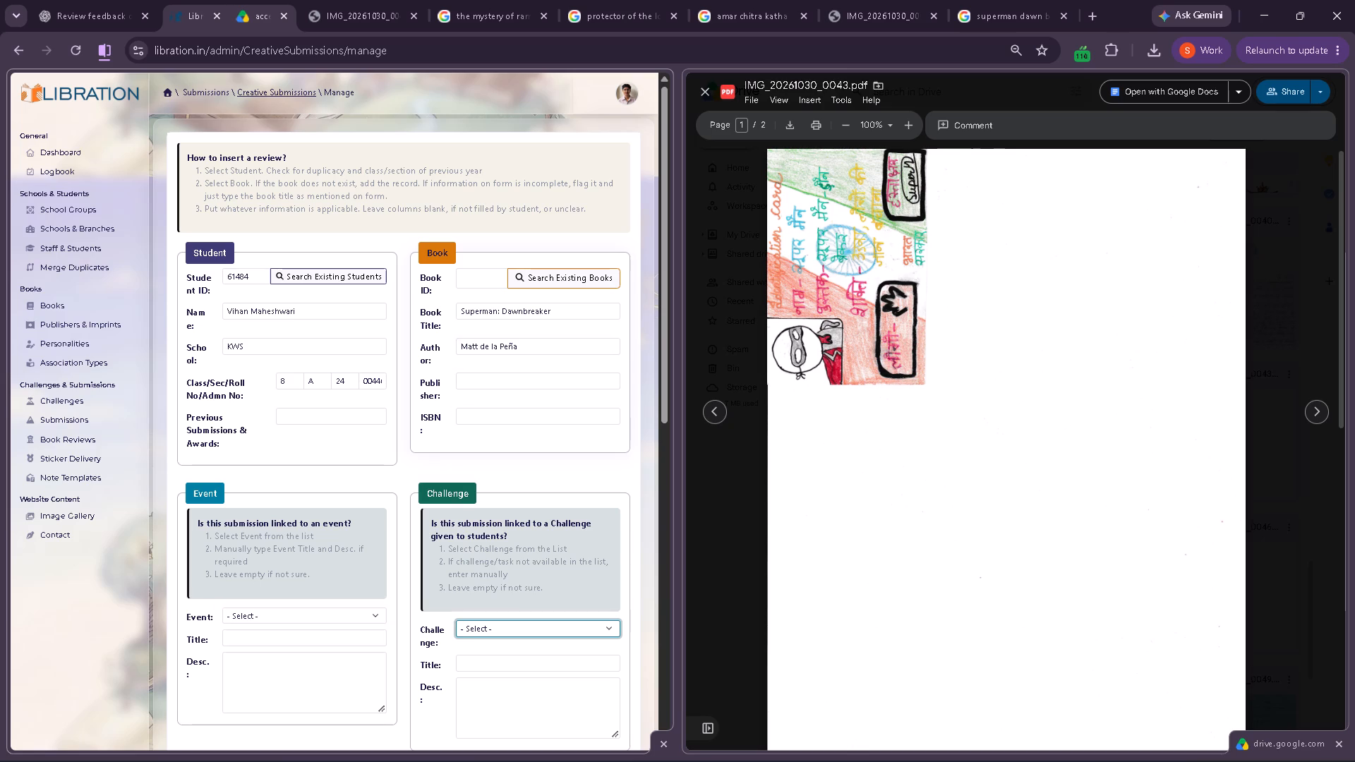
pyautogui.press('Down')
pyautogui.press('Down')
pyautogui.press('Down')
pyautogui.press('Down')
pyautogui.press('Down')
pyautogui.press('Down')
pyautogui.press('Down')
pyautogui.press('Down')
pyautogui.press('Down')
pyautogui.press('Down')
pyautogui.press('Down')
pyautogui.press('Down')
pyautogui.press('Down')
pyautogui.press('Down')
pyautogui.press('Down')
pyautogui.press('Down')
pyautogui.press('Down')
pyautogui.press('Down')
pyautogui.press('Down')
pyautogui.press('Down')
pyautogui.press('Down')
pyautogui.press('Down')
pyautogui.press('Down')
pyautogui.press('Down')
pyautogui.press('Up')
# Enter "Superhero ID-Card" as the challenge title.
pyautogui.press('Tab')
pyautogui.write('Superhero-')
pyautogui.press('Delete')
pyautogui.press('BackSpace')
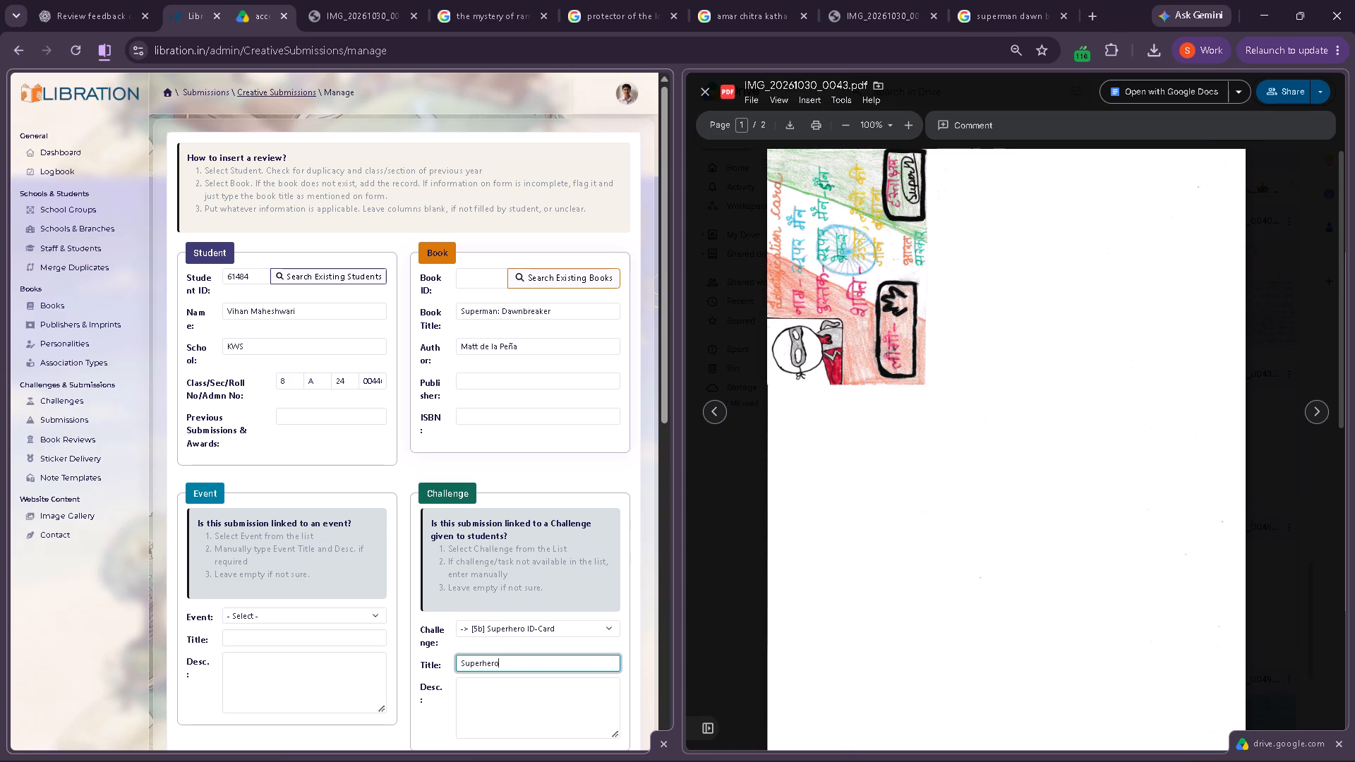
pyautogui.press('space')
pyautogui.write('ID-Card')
# Attach the captured screenshot of the identification card as the submission's image file.
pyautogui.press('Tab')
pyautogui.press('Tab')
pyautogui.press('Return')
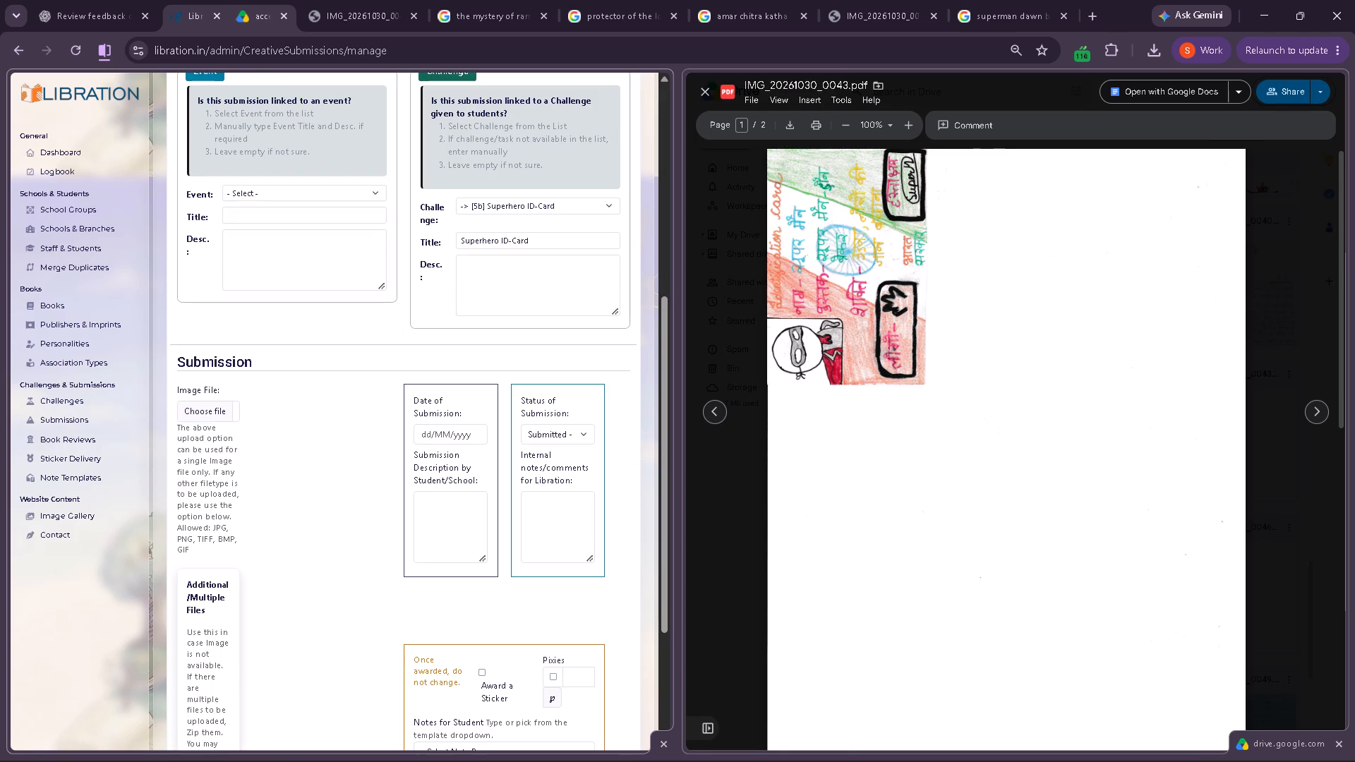
pyautogui.click(188, 155)
pyautogui.press('Return')
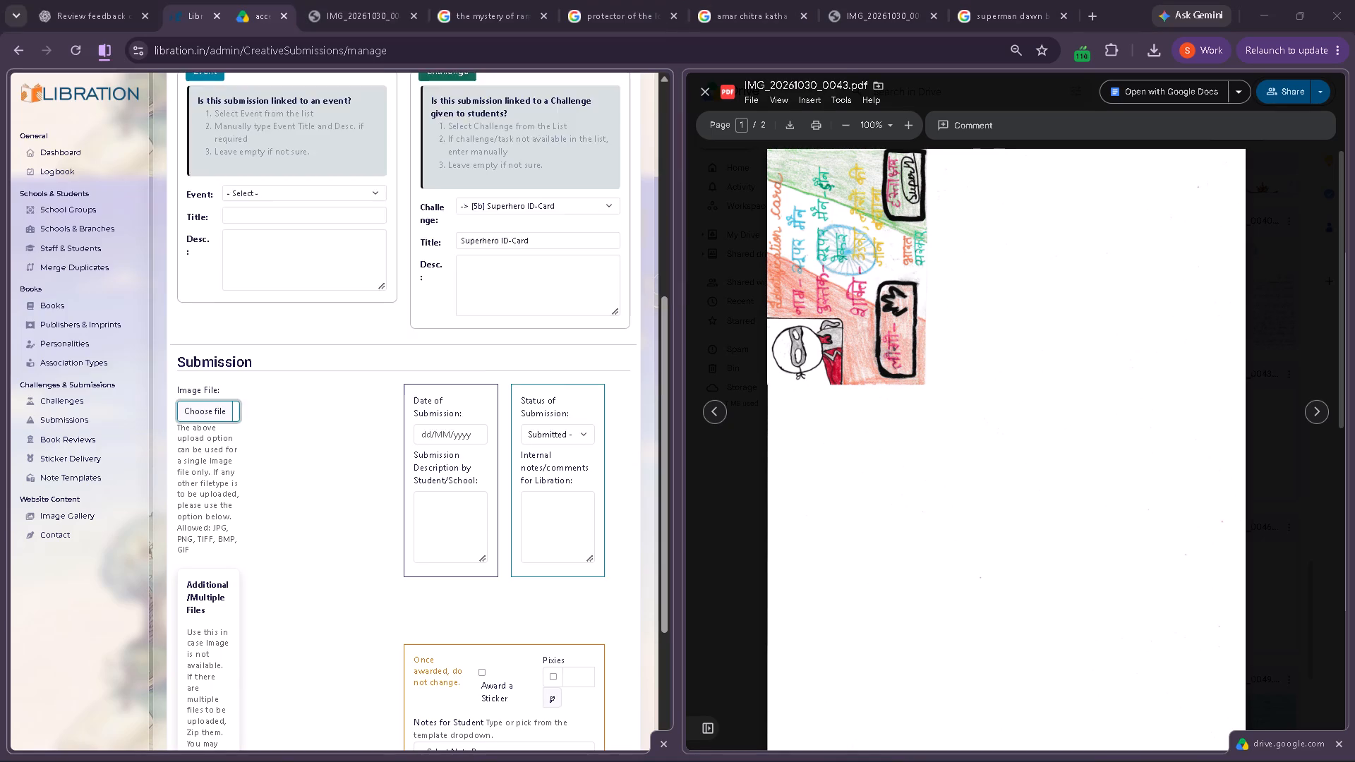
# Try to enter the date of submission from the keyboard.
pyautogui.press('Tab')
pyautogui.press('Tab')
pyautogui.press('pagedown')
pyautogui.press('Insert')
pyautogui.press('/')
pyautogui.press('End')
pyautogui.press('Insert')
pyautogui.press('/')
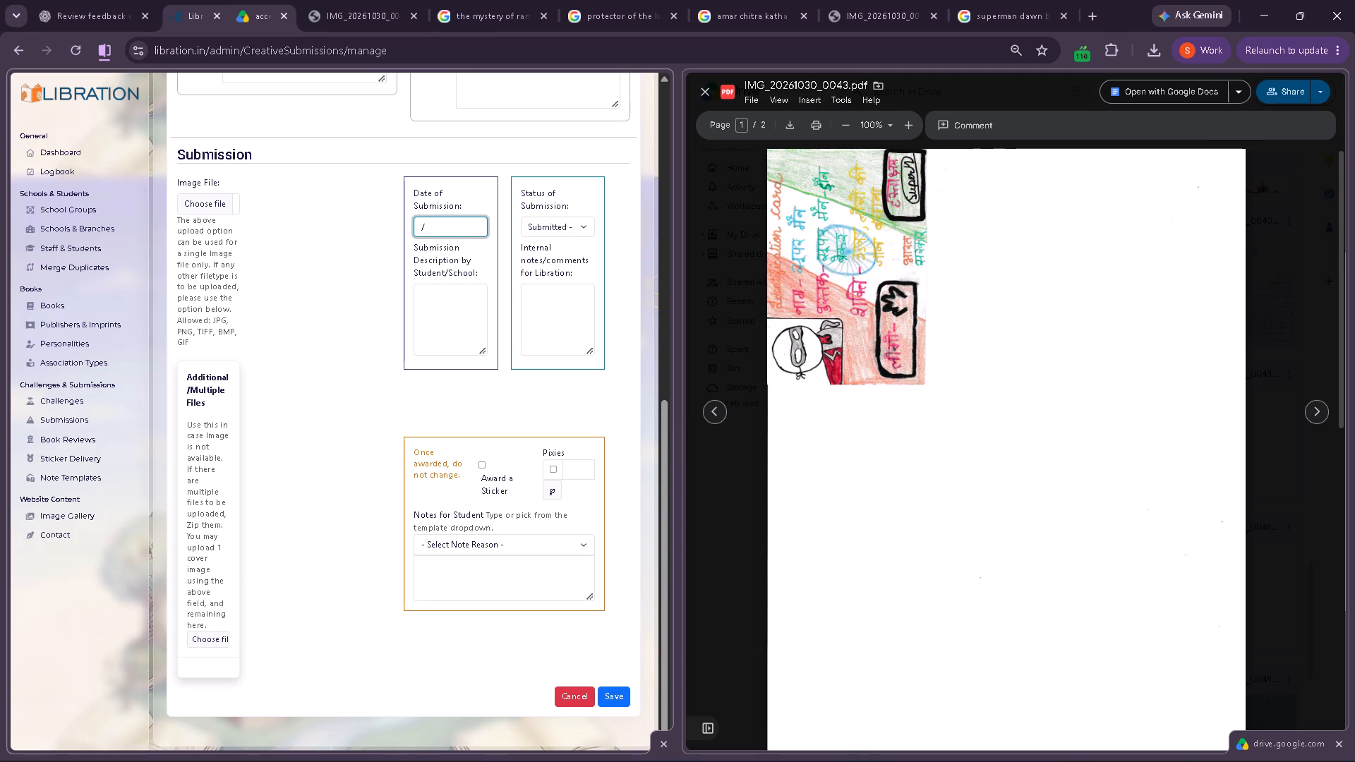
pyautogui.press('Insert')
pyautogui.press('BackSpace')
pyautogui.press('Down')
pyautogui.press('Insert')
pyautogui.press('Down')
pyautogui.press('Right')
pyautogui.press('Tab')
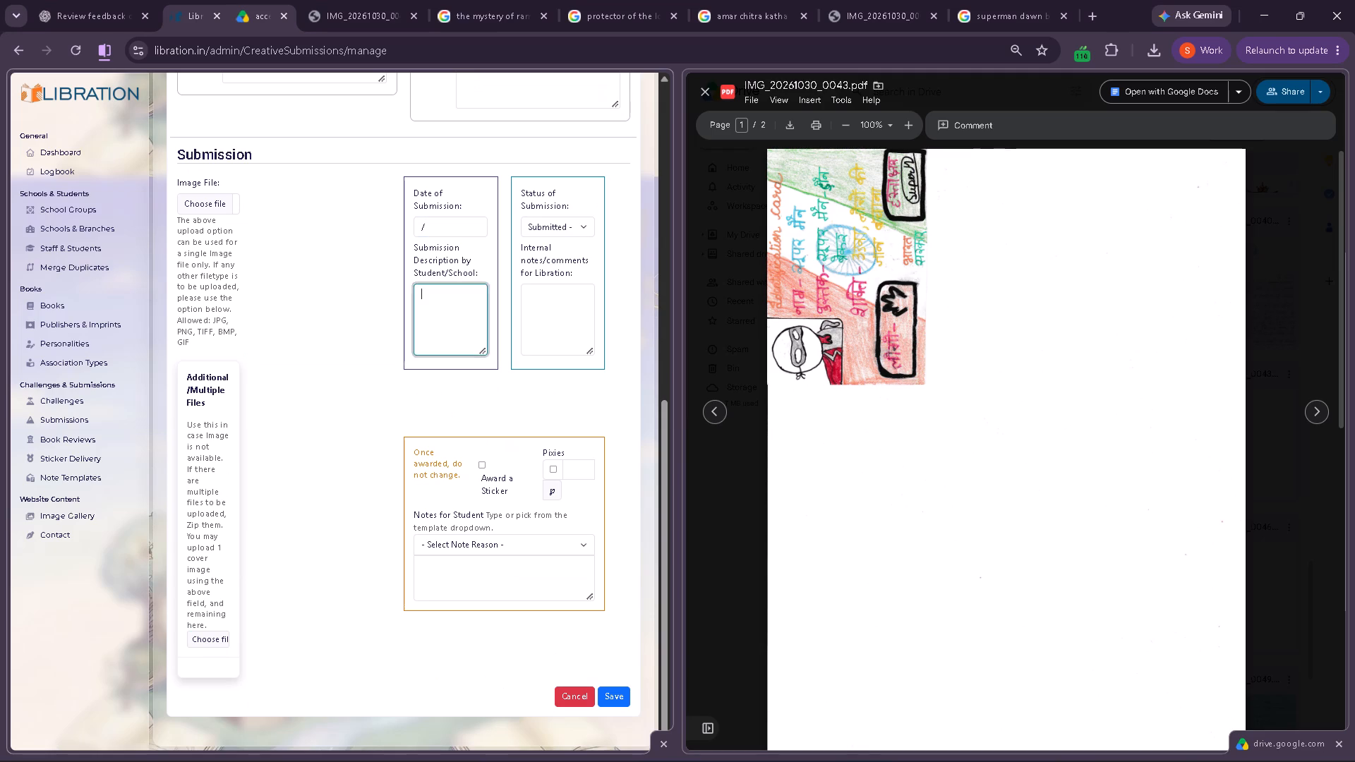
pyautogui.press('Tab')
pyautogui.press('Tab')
# Set the date of submission to 30/10/2026 using the calendar.
pyautogui.click(445, 202)
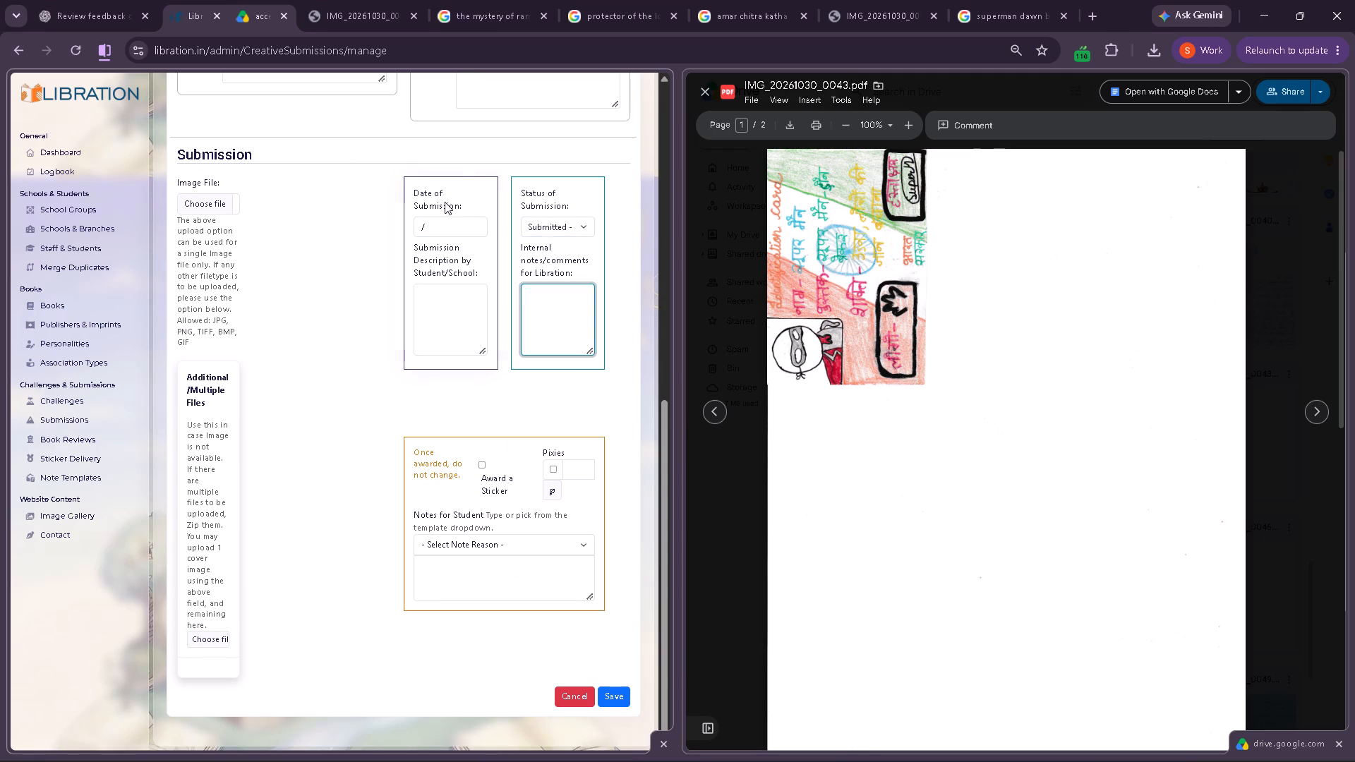
pyautogui.press('Tab')
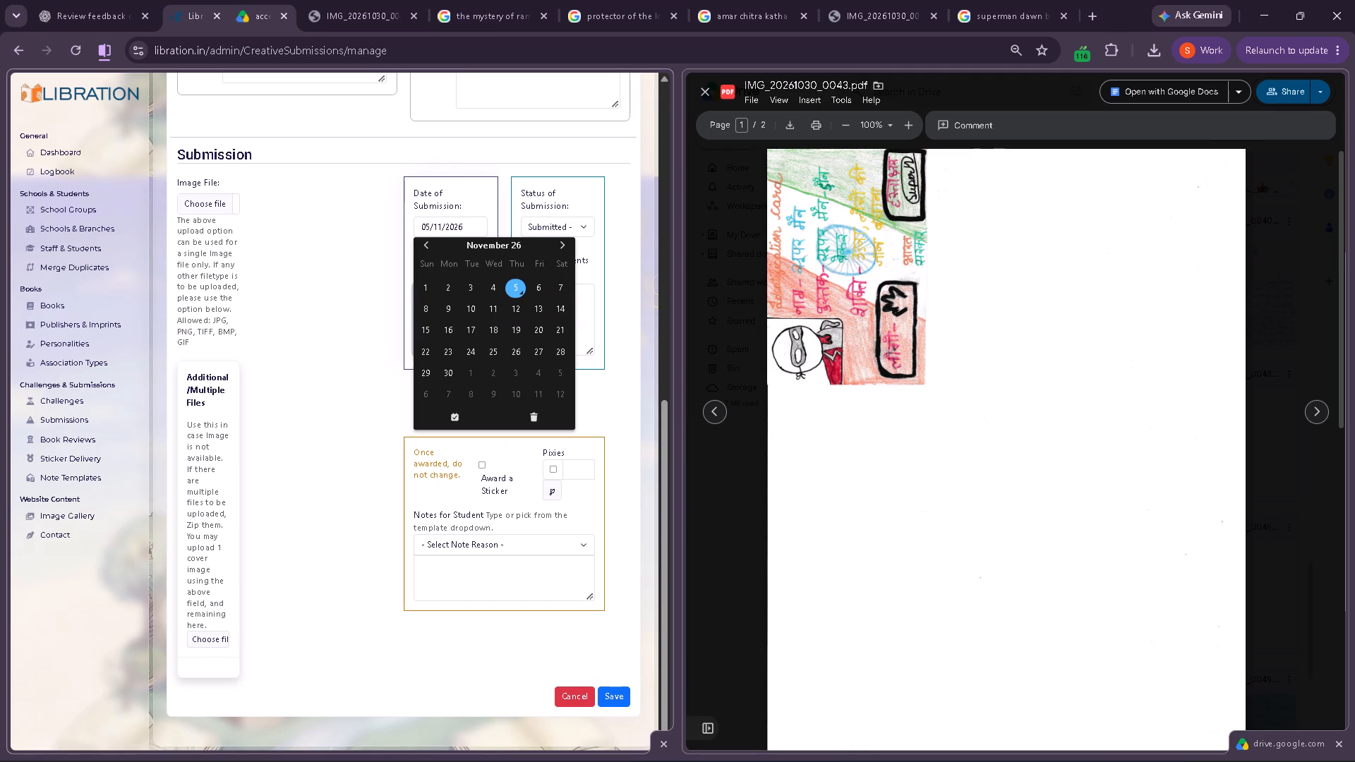
pyautogui.hotkey('ctrl', 'a')
pyautogui.press('Tab')
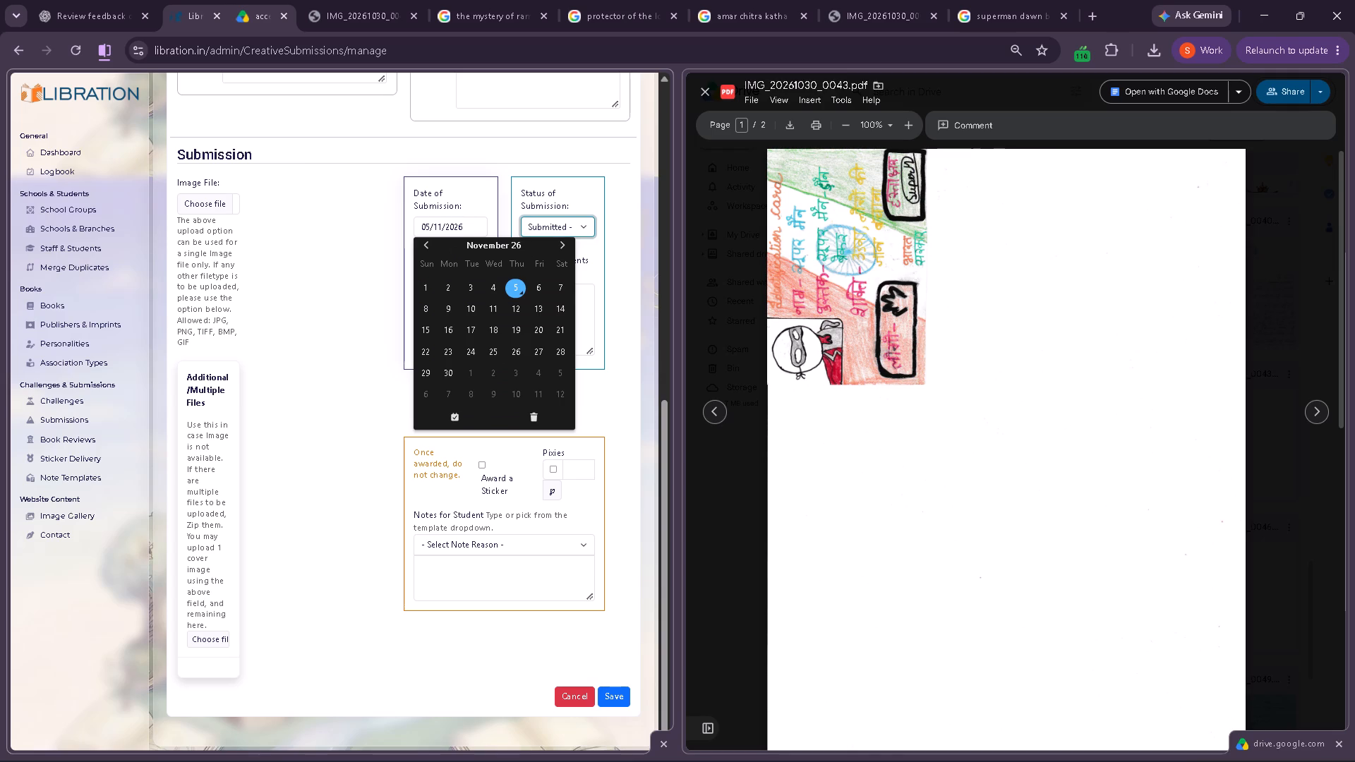
pyautogui.click(430, 241)
pyautogui.click(539, 374)
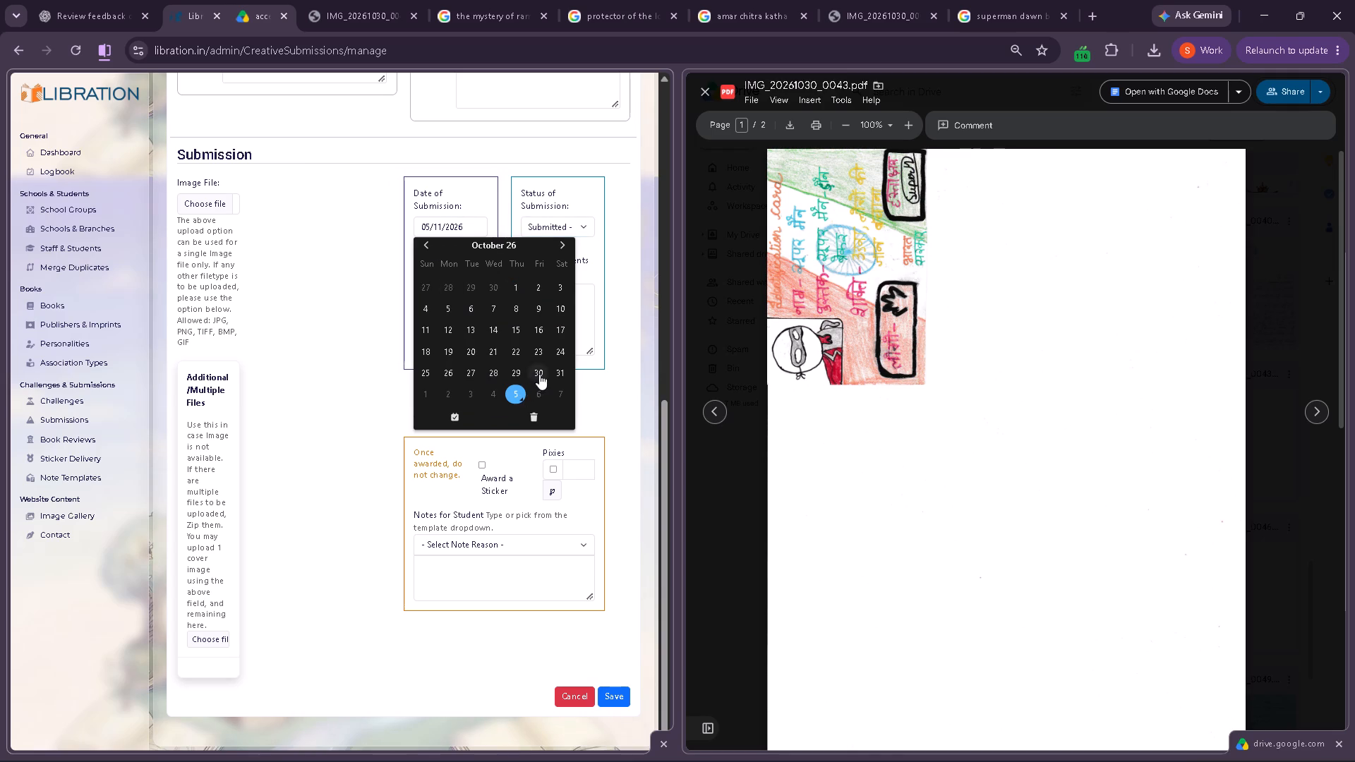
# Set the status of the submission to Approved.
pyautogui.press('Tab')
pyautogui.press('Tab')
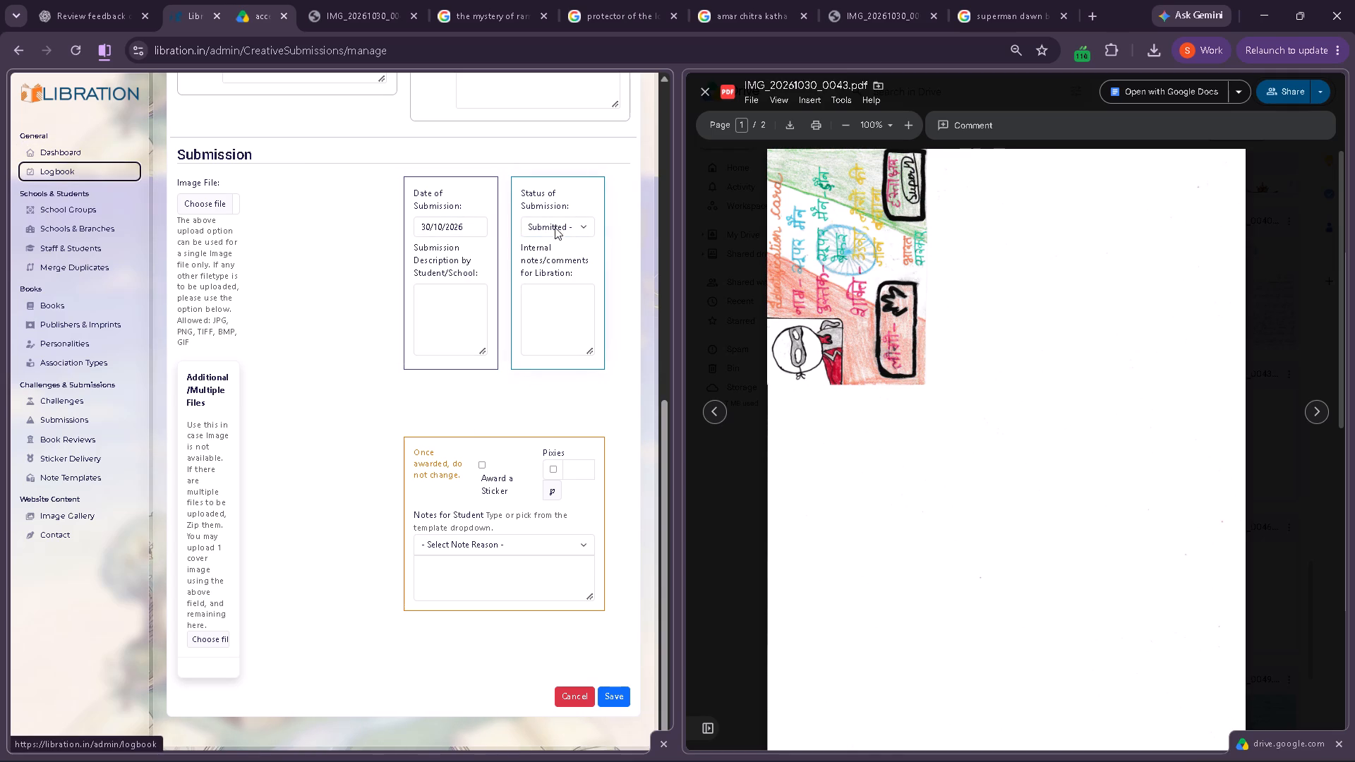
pyautogui.click(555, 227)
pyautogui.click(555, 270)
# Award a sticker and 300 pixies, and save the submission.
pyautogui.click(488, 498)
pyautogui.click(494, 490)
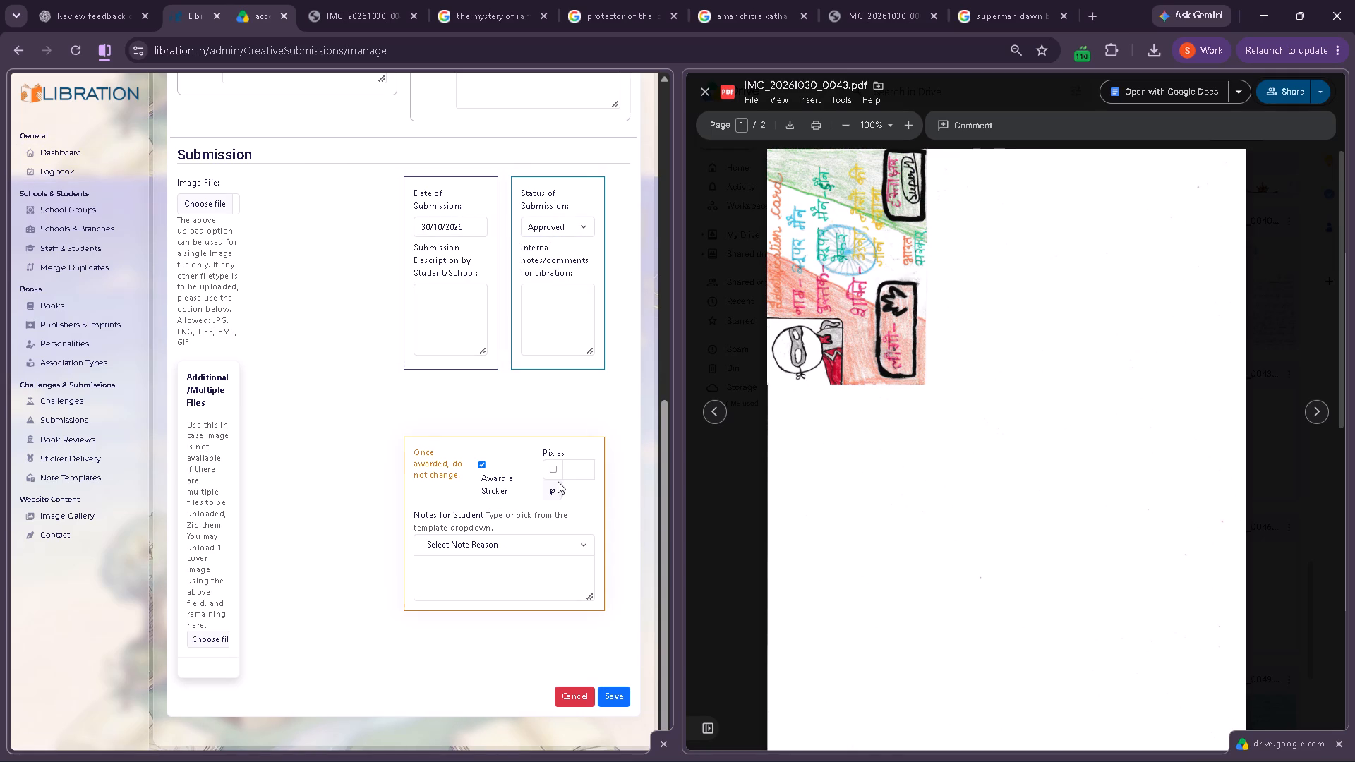
pyautogui.click(552, 471)
pyautogui.press('Tab')
pyautogui.press('pagedown')
pyautogui.press('Insert')
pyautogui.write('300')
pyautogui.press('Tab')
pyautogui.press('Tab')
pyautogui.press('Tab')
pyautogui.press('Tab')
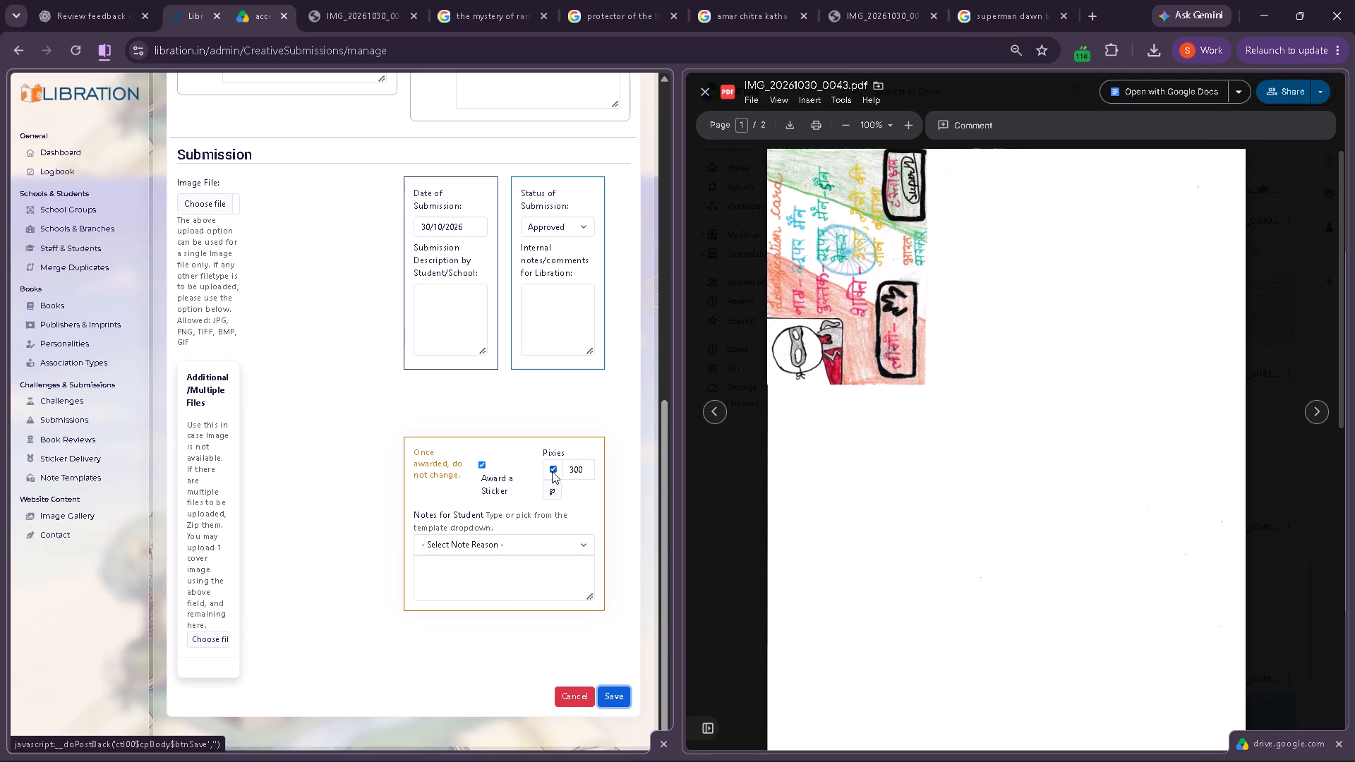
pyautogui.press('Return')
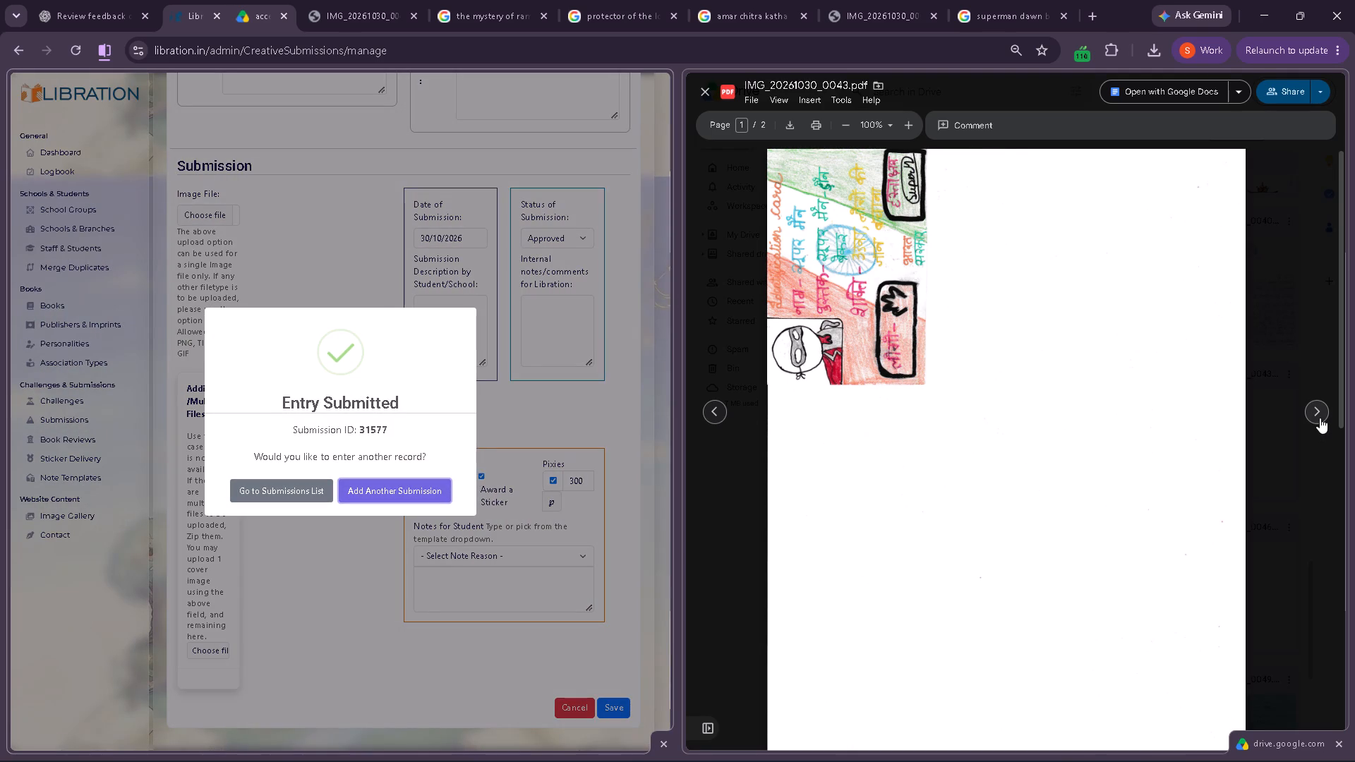
# Open the next scan, IMG_20261030_0044.jpg, and capture a screenshot of the Harry Potter cover artwork without the blank strip below it.
pyautogui.click(1320, 418)
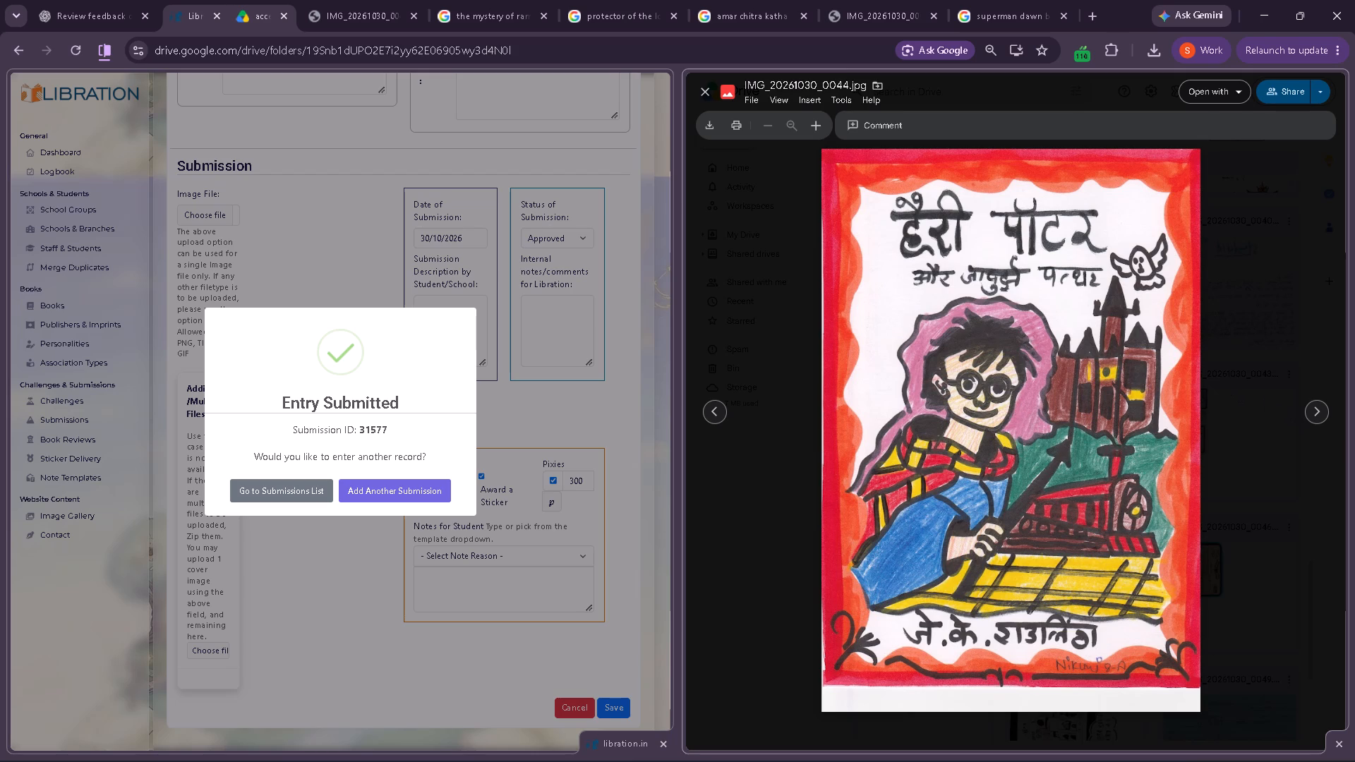
pyautogui.press('shift+super+s')
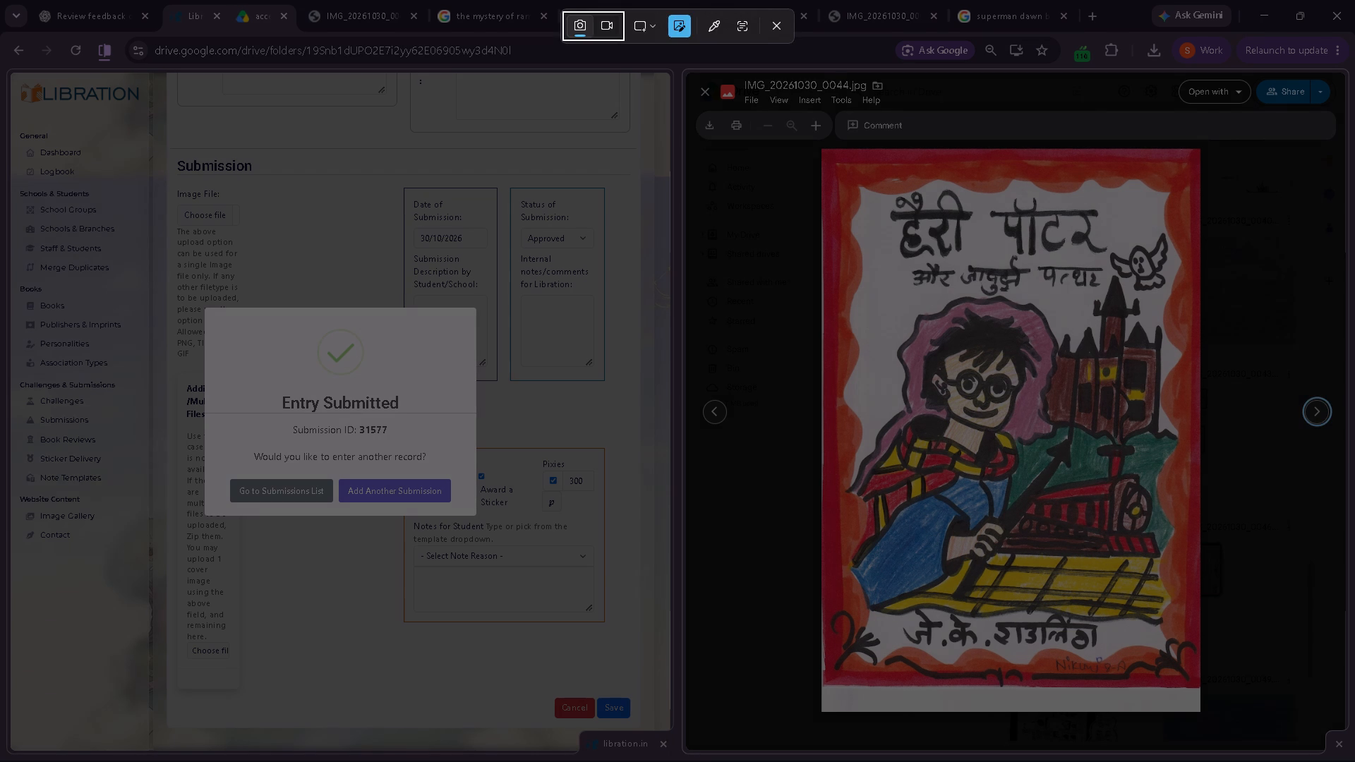
pyautogui.moveTo(823, 150); pyautogui.dragTo(1013, 601)
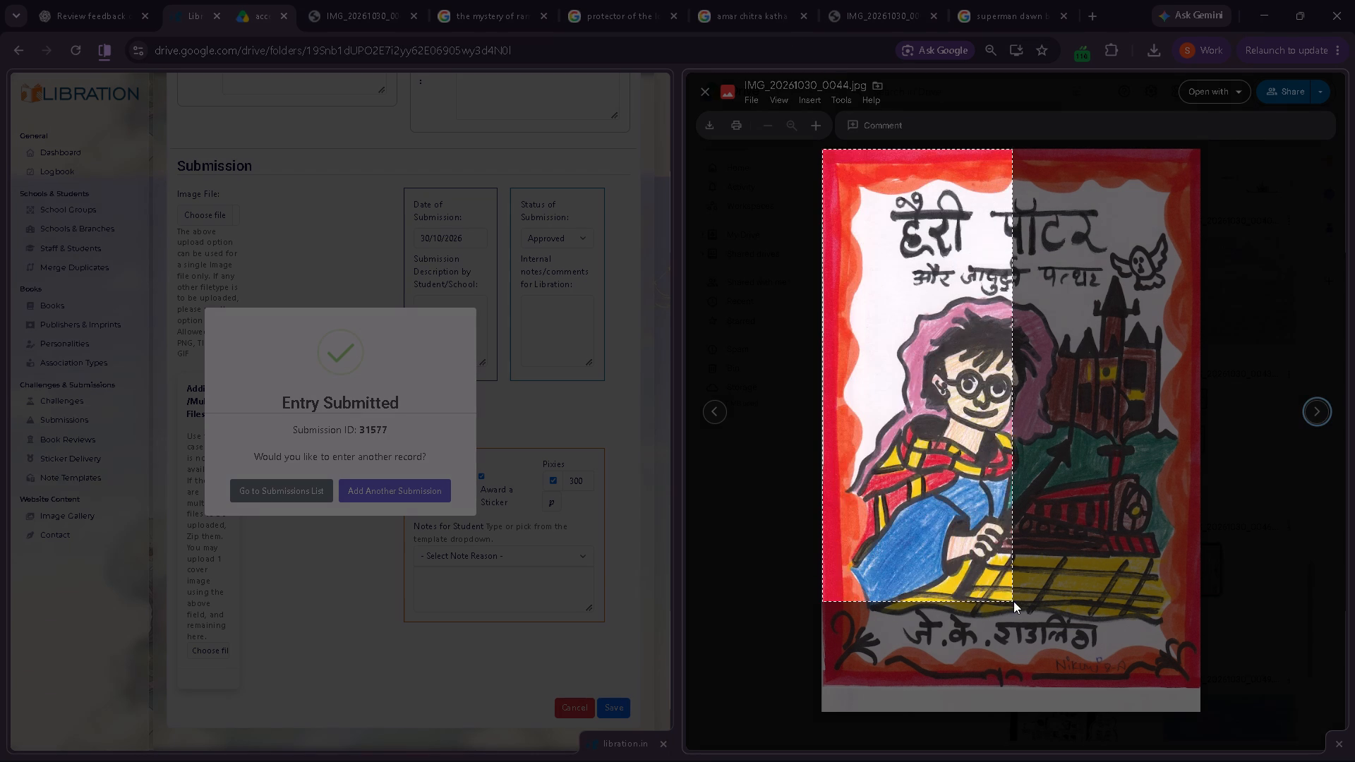
pyautogui.moveTo(1013, 601); pyautogui.dragTo(1173, 684)
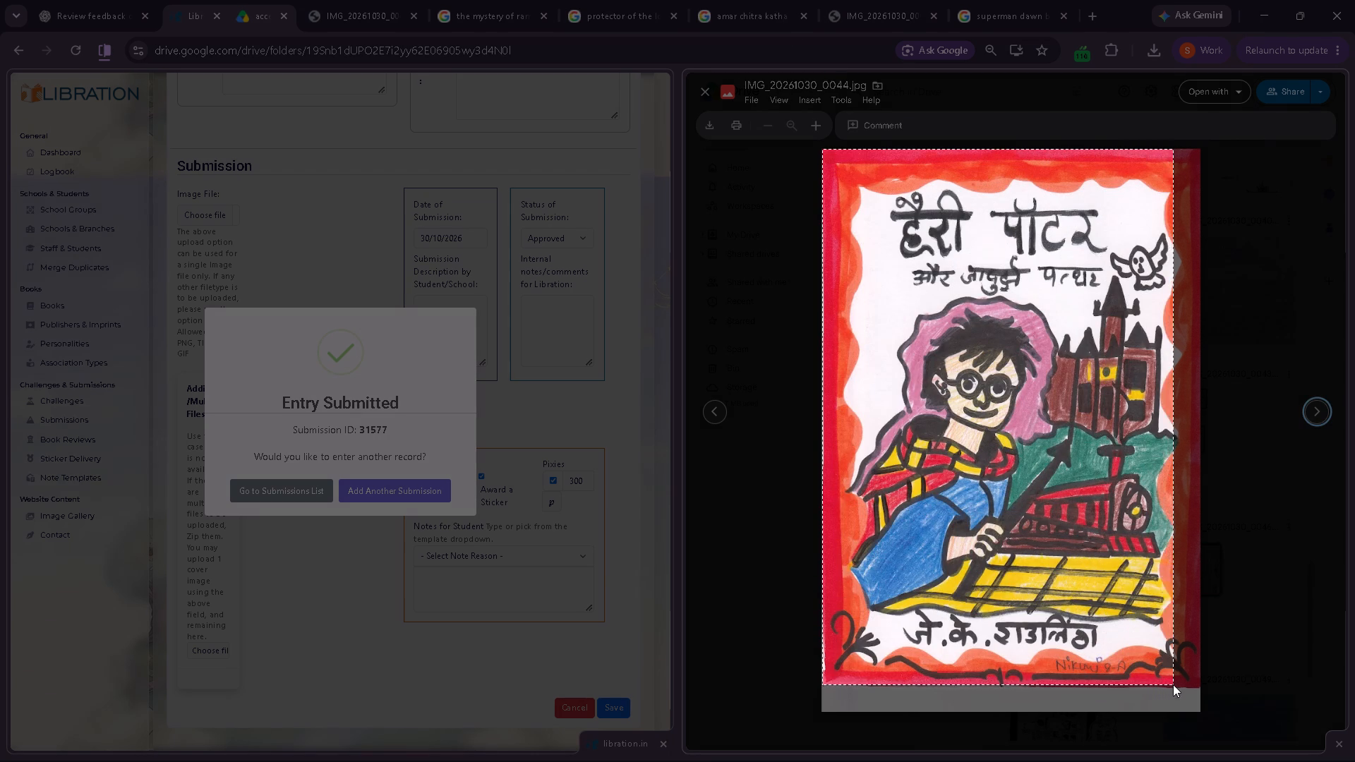
pyautogui.moveTo(1173, 684); pyautogui.dragTo(1197, 686)
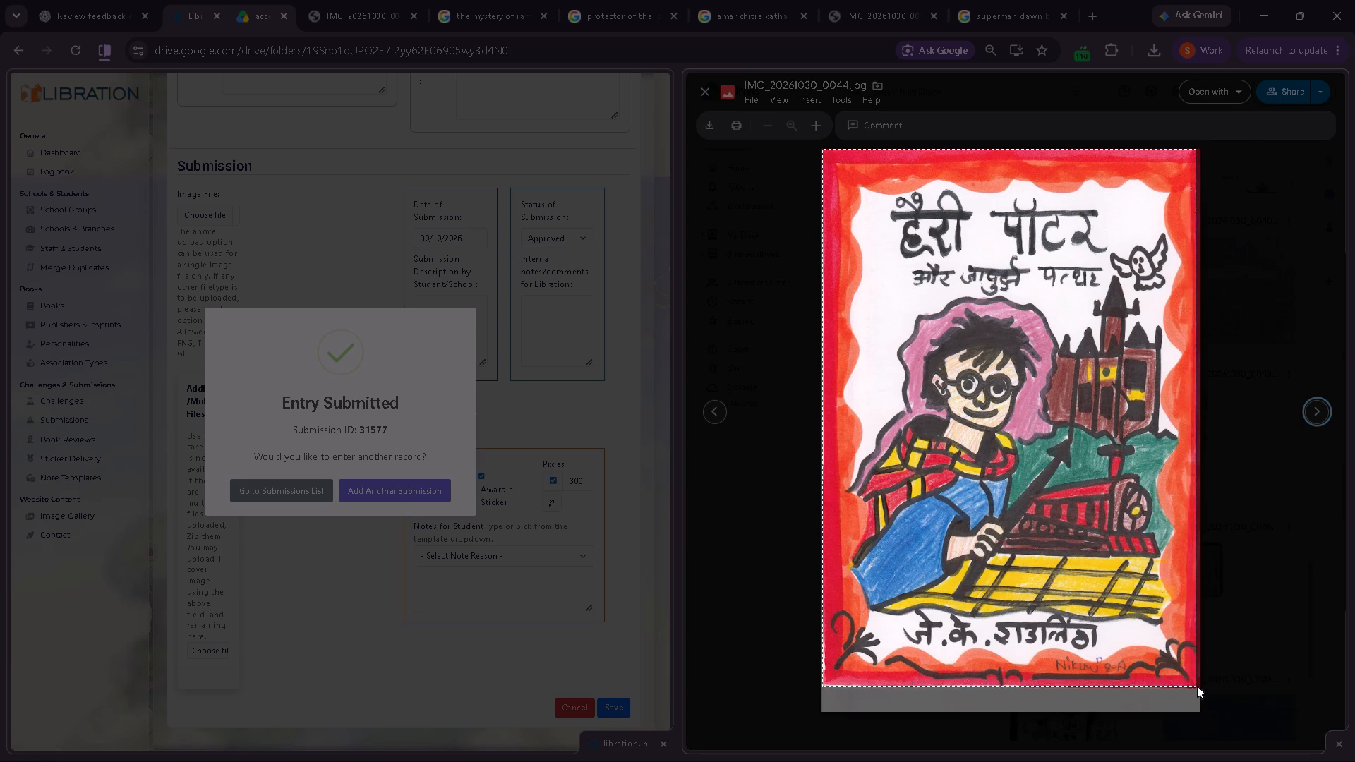
pyautogui.moveTo(1197, 686); pyautogui.dragTo(1200, 684)
pyautogui.click(878, 715)
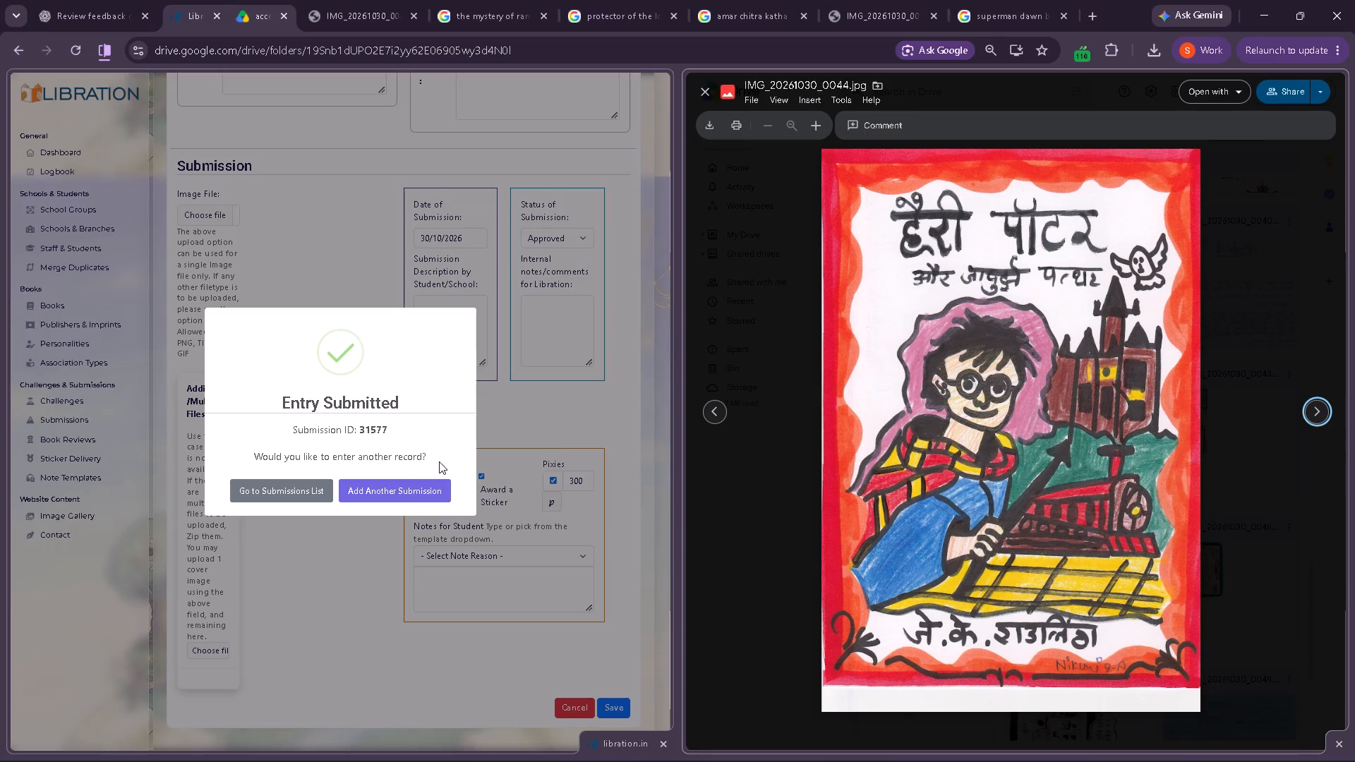
pyautogui.click(409, 483)
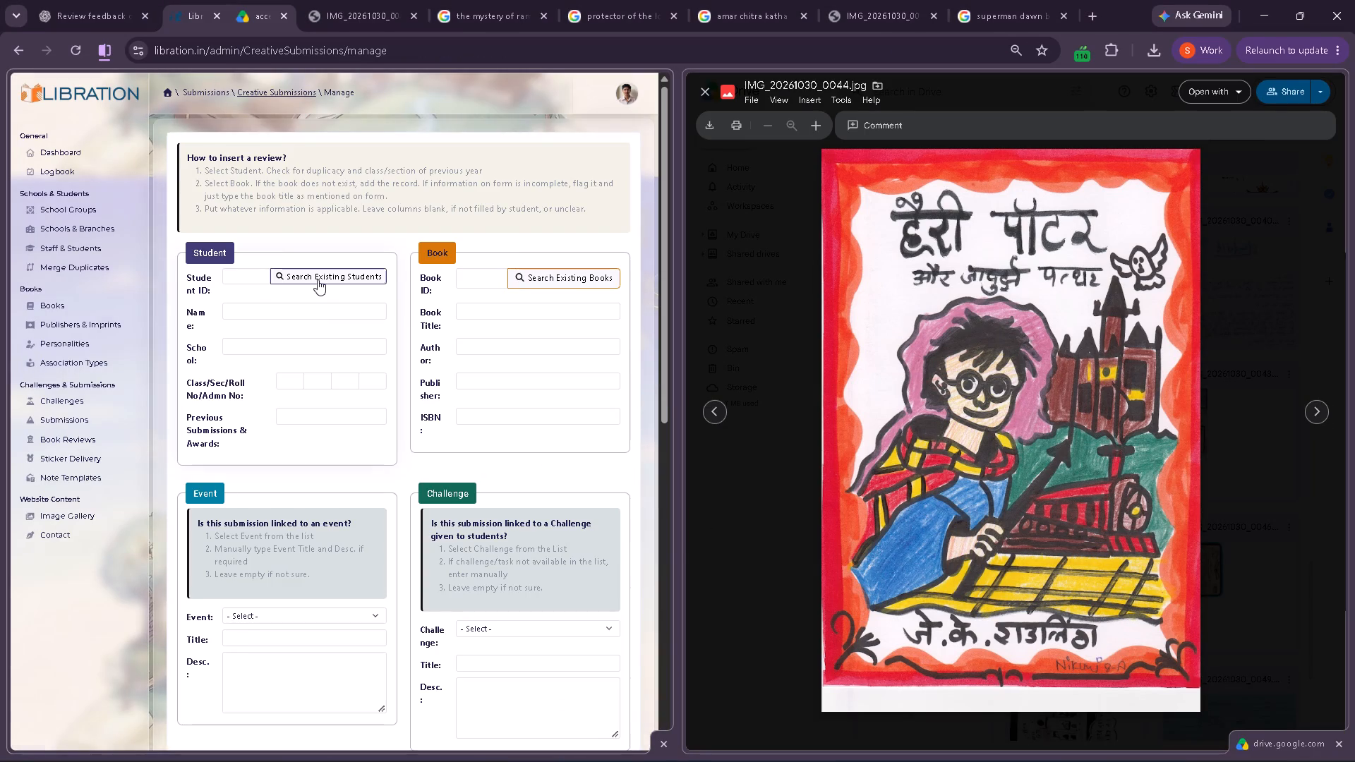
pyautogui.click(318, 279)
pyautogui.click(311, 186)
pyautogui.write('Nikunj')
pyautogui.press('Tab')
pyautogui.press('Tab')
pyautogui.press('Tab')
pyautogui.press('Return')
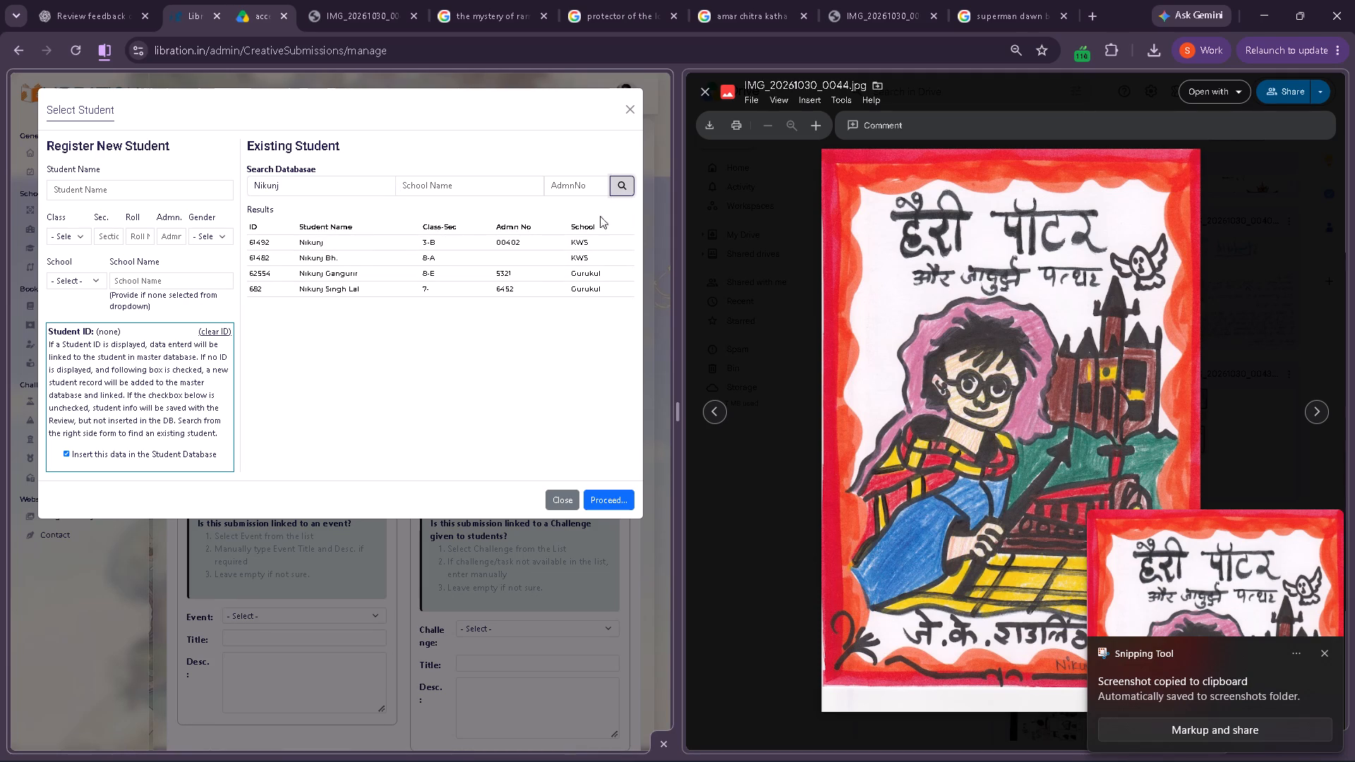
pyautogui.click(525, 255)
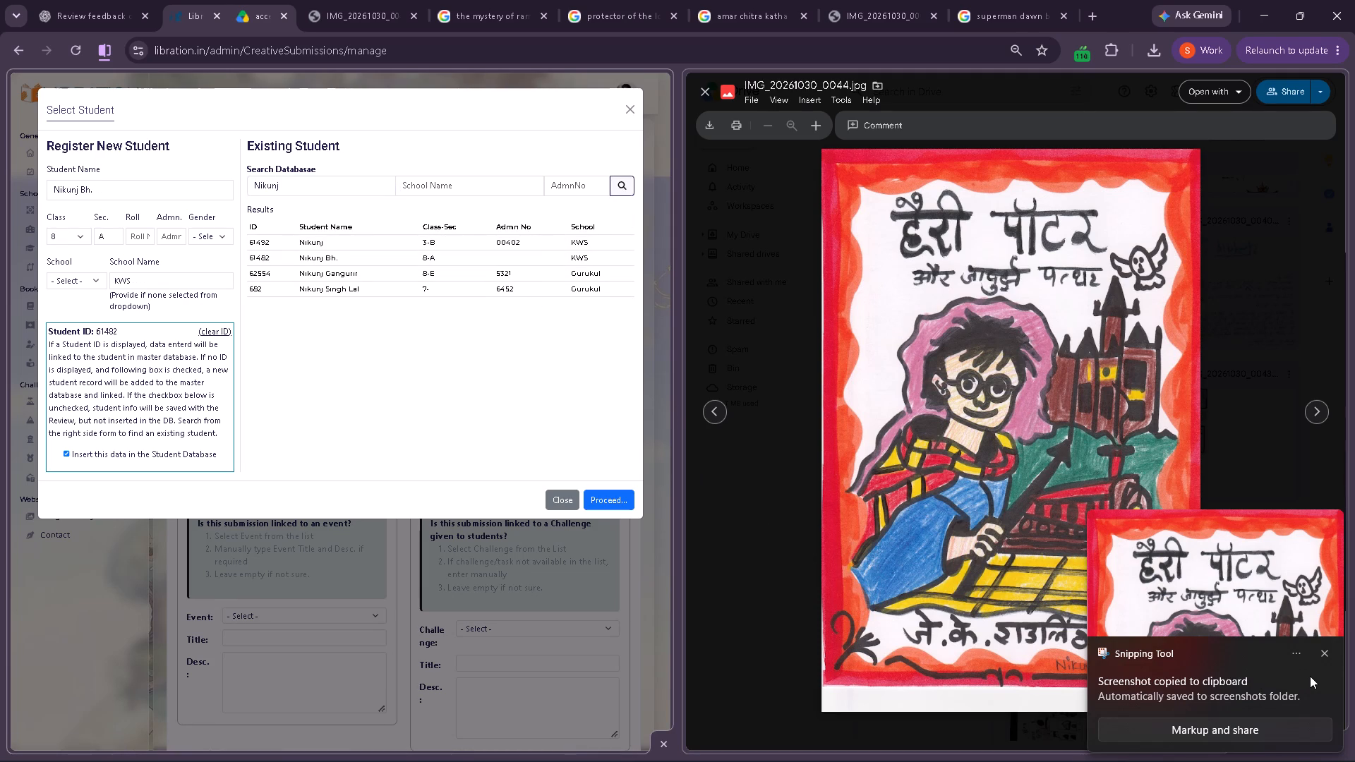
pyautogui.click(1327, 655)
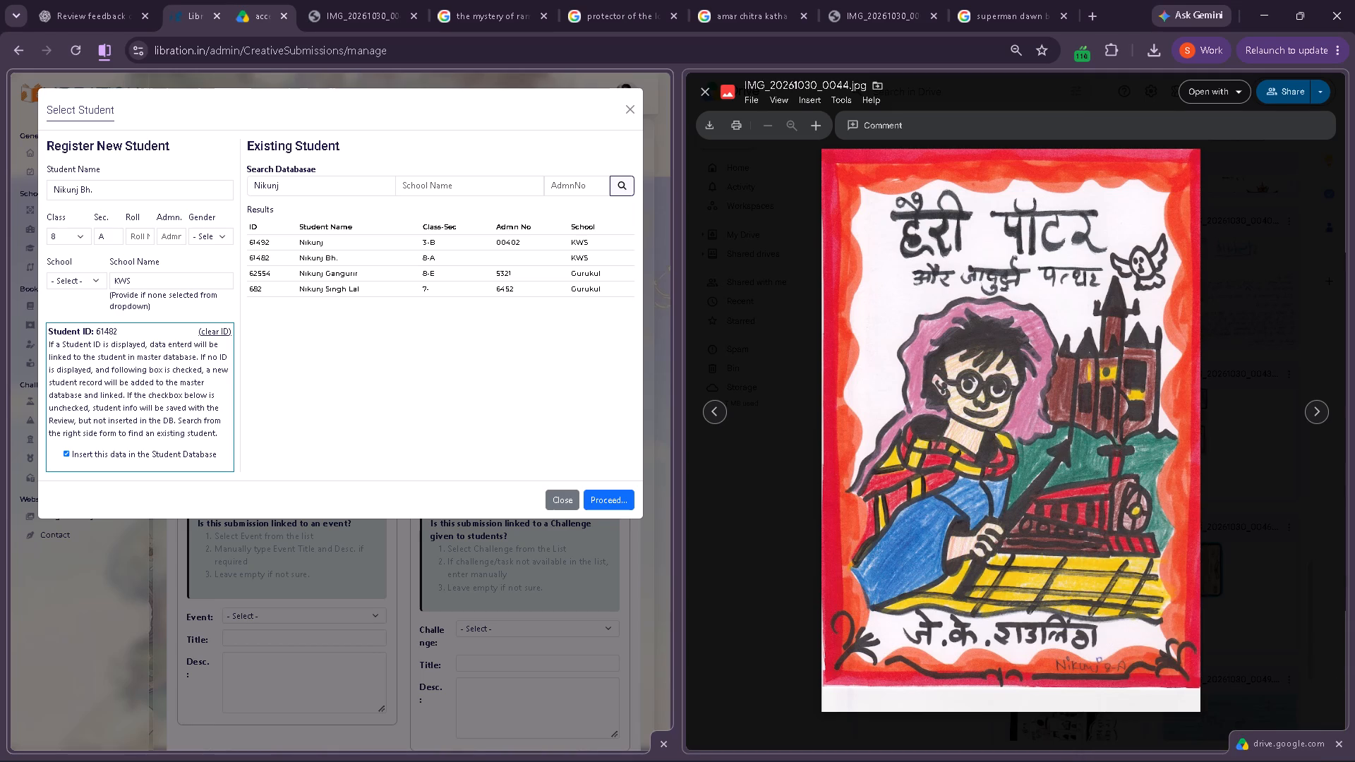
pyautogui.click(595, 498)
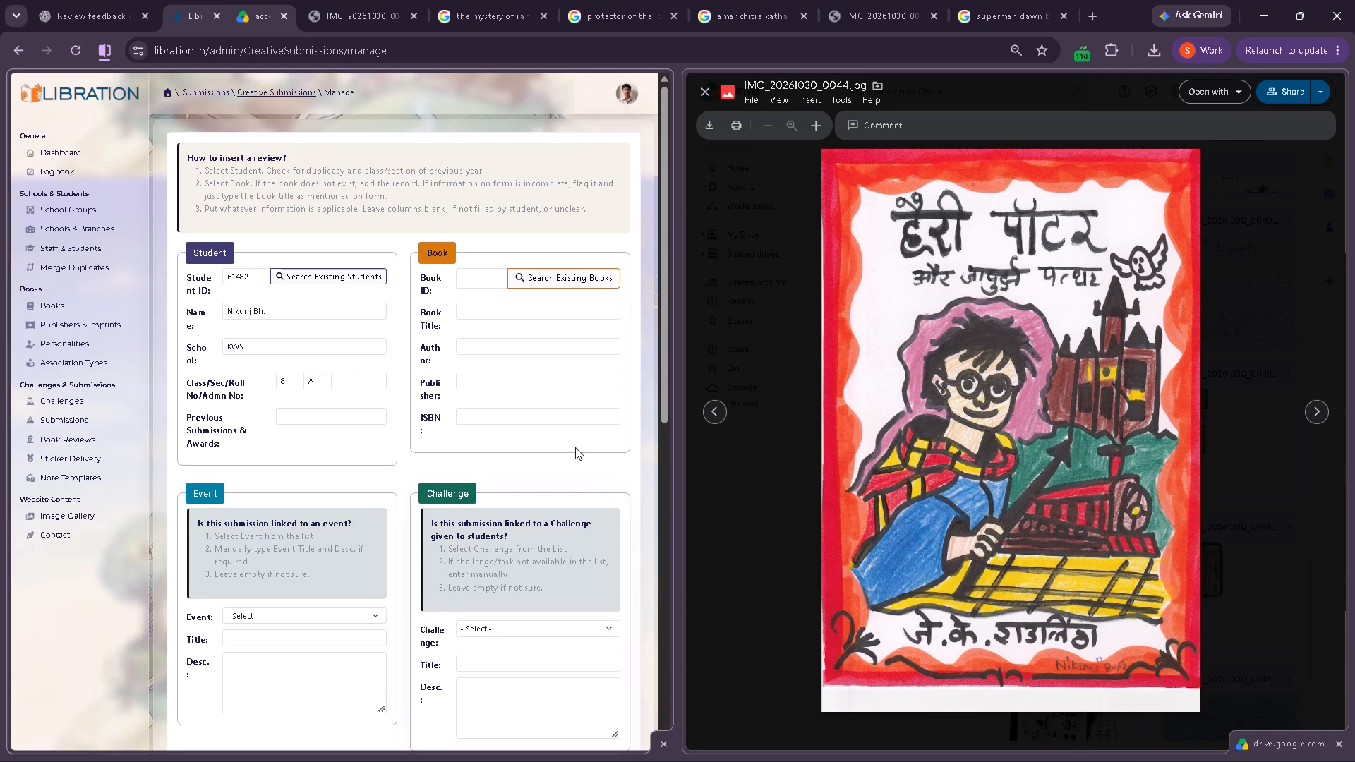
# Enter the book title Harry Potter and the author J K Rowling.
pyautogui.click(565, 303)
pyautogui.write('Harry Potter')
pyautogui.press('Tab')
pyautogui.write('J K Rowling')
# Link the submission to challenge [5a] Re-Cover and enter Re-Cover as the challenge title.
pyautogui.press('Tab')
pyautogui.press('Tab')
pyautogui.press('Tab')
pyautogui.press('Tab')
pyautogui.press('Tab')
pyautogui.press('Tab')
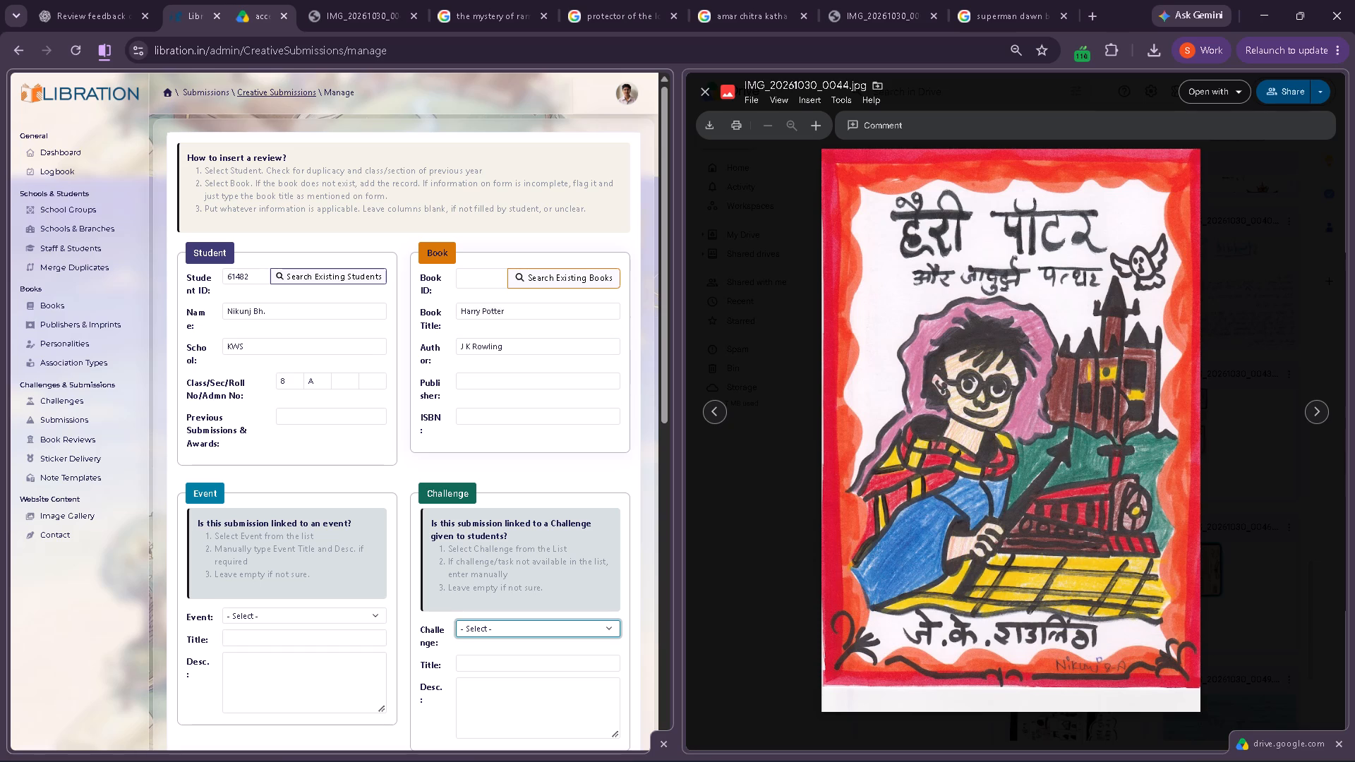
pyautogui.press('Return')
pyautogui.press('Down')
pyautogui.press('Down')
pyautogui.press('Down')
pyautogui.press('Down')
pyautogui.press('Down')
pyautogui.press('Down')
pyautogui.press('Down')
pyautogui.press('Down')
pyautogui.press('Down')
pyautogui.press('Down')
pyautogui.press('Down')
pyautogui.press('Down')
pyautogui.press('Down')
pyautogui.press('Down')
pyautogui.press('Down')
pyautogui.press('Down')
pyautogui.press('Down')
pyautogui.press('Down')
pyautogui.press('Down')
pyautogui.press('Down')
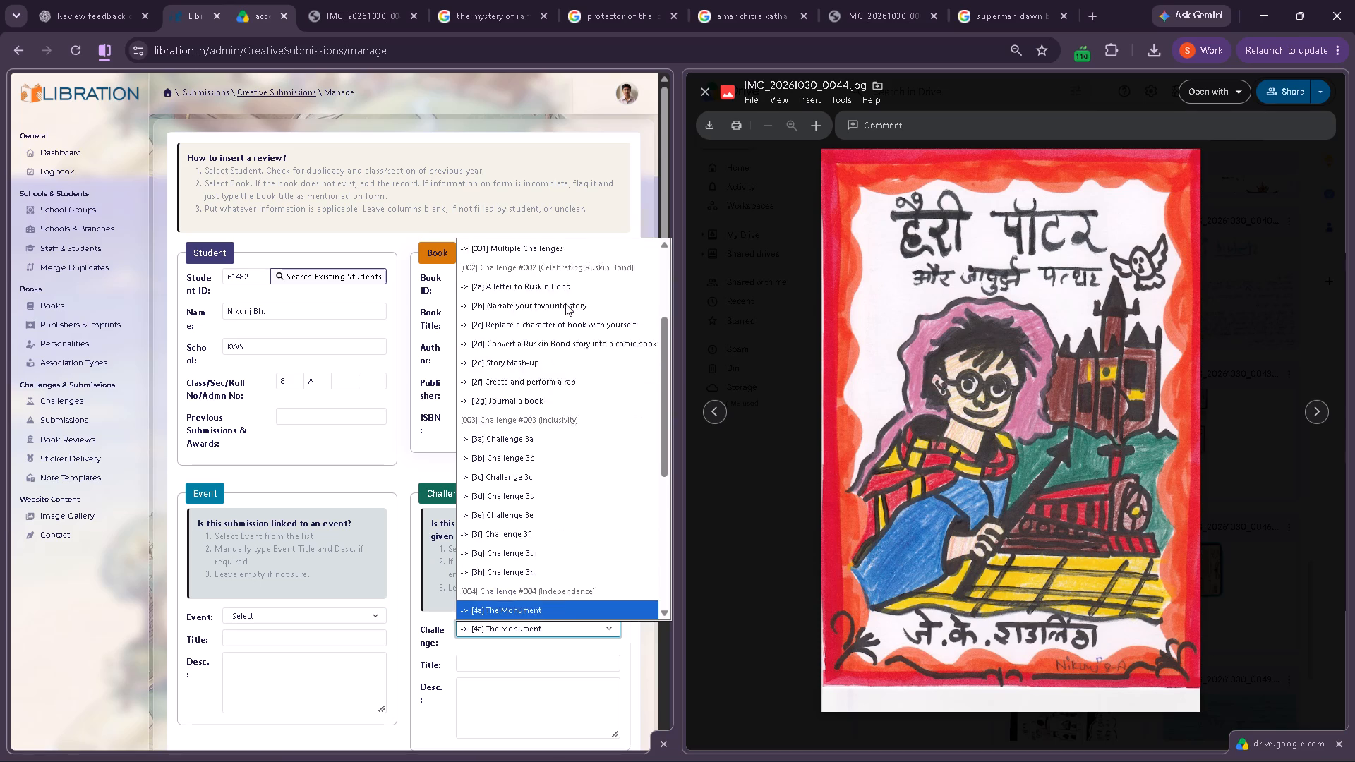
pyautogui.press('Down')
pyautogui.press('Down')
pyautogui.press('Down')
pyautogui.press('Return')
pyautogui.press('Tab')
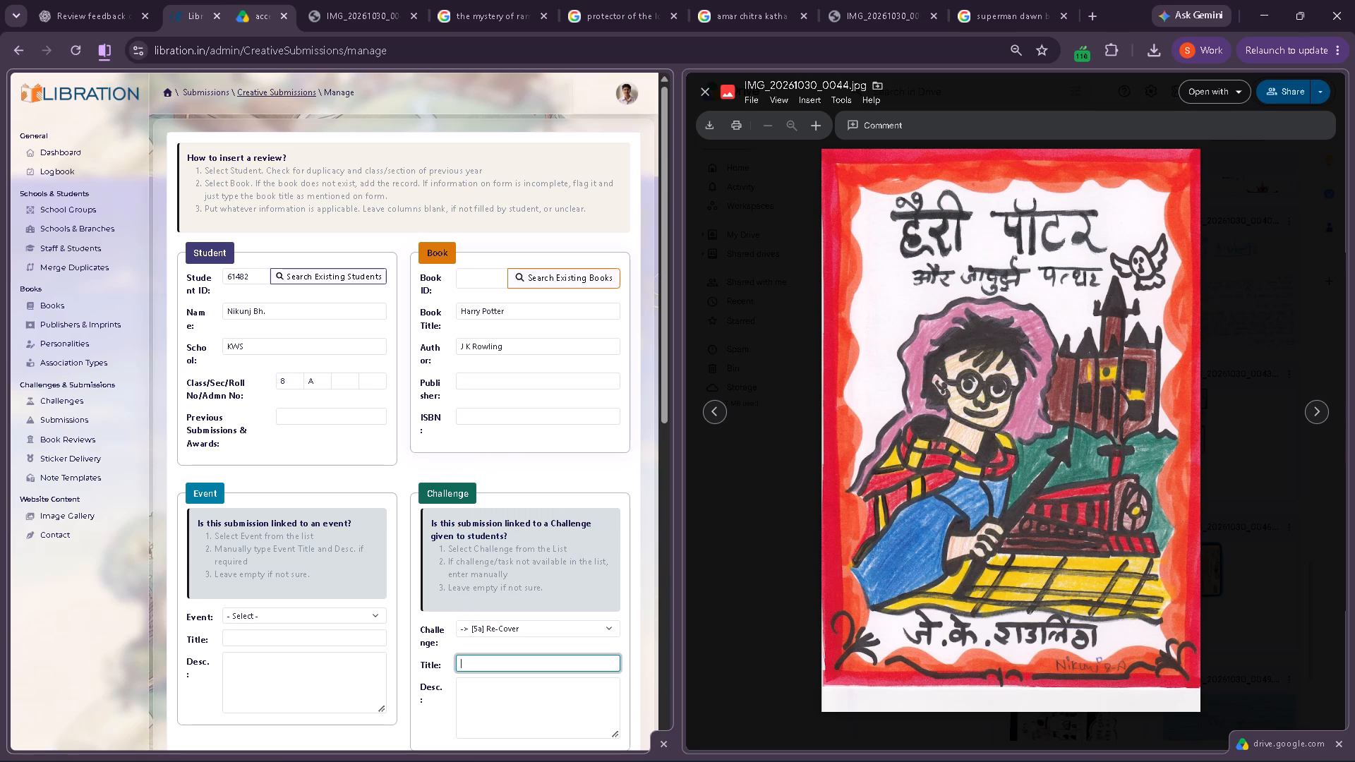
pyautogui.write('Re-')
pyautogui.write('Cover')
# Attach the newest cover screenshot, Screenshot 2026-11-05 110329.png, as the submission's image file.
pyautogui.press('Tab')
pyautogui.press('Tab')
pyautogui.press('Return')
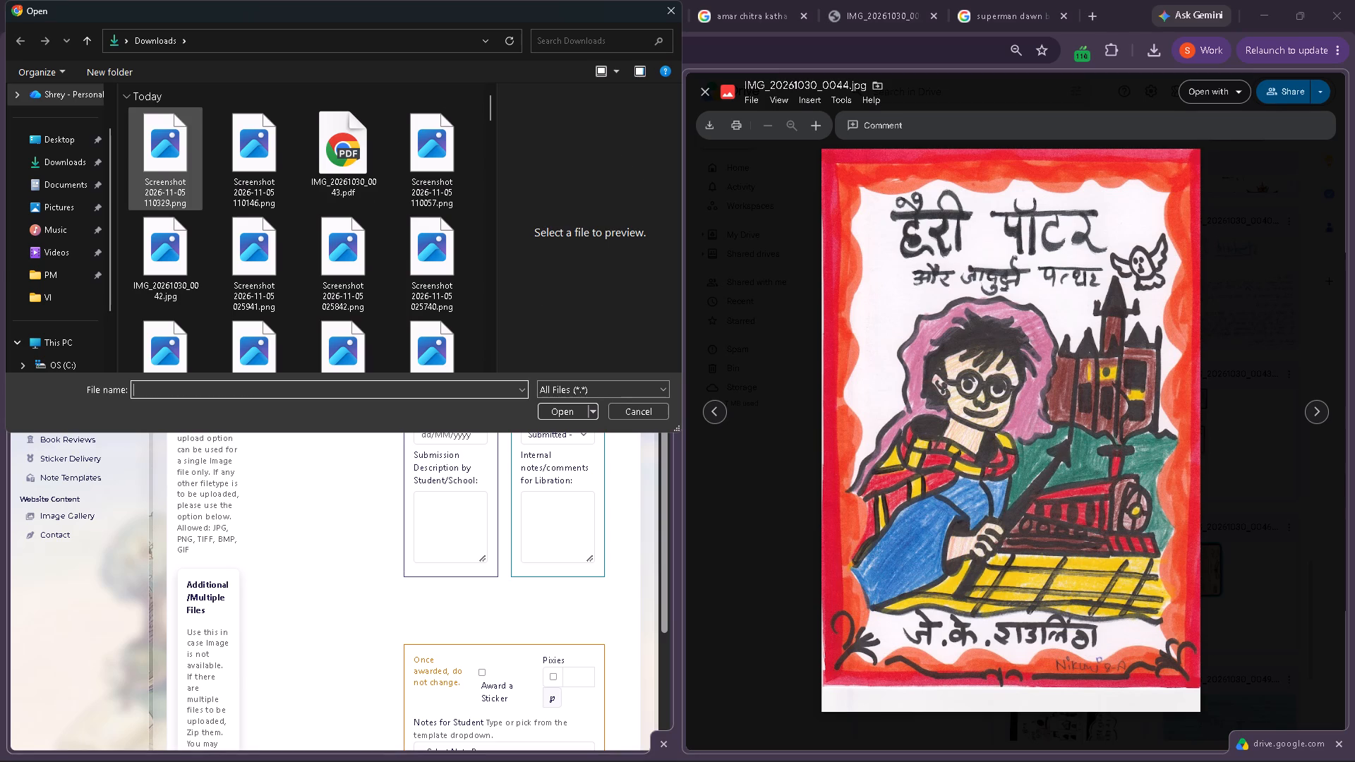
pyautogui.click(181, 145)
pyautogui.press('Return')
# Set the date of submission to 30/10/2026 and the status of the submission to Approved.
pyautogui.press('Tab')
pyautogui.press('Tab')
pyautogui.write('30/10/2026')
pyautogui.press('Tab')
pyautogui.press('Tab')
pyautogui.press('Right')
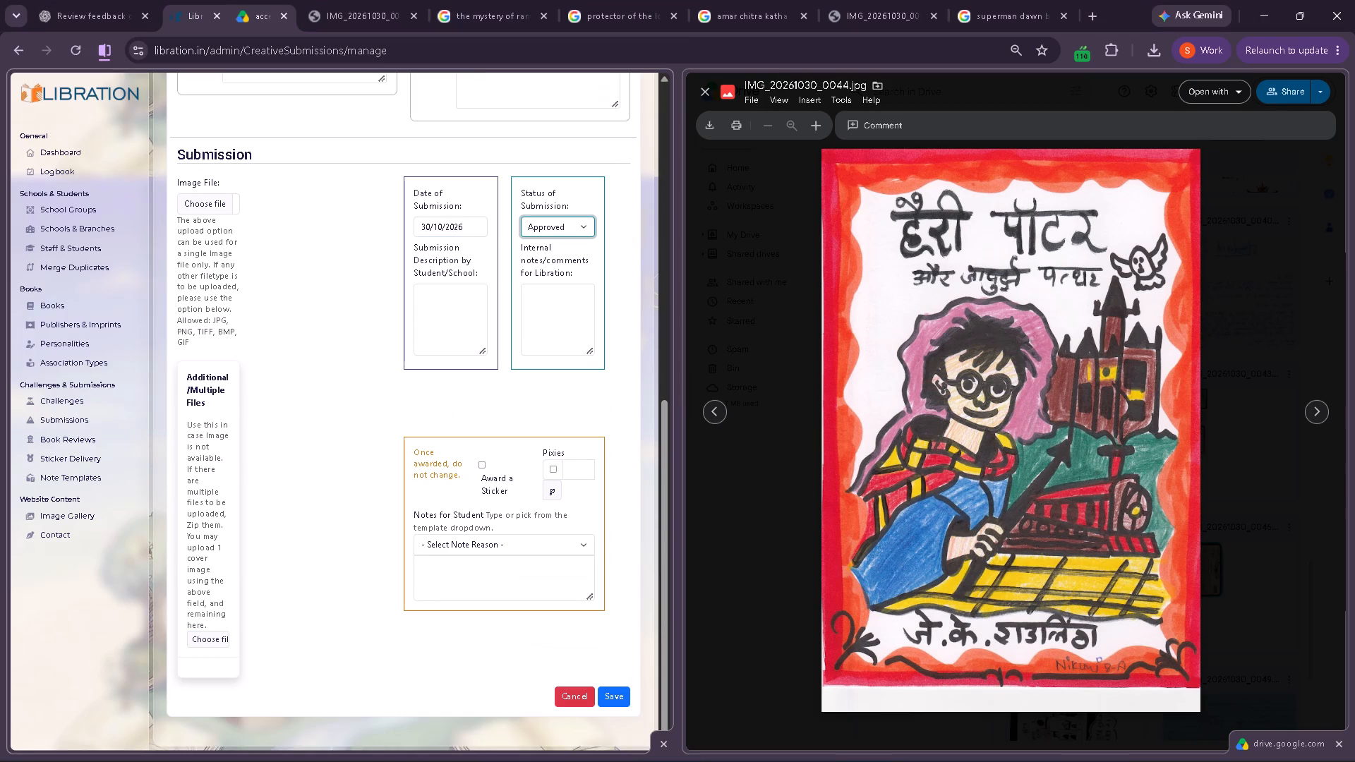
# Award a sticker and 300 pixies, and save the submission.
pyautogui.click(495, 478)
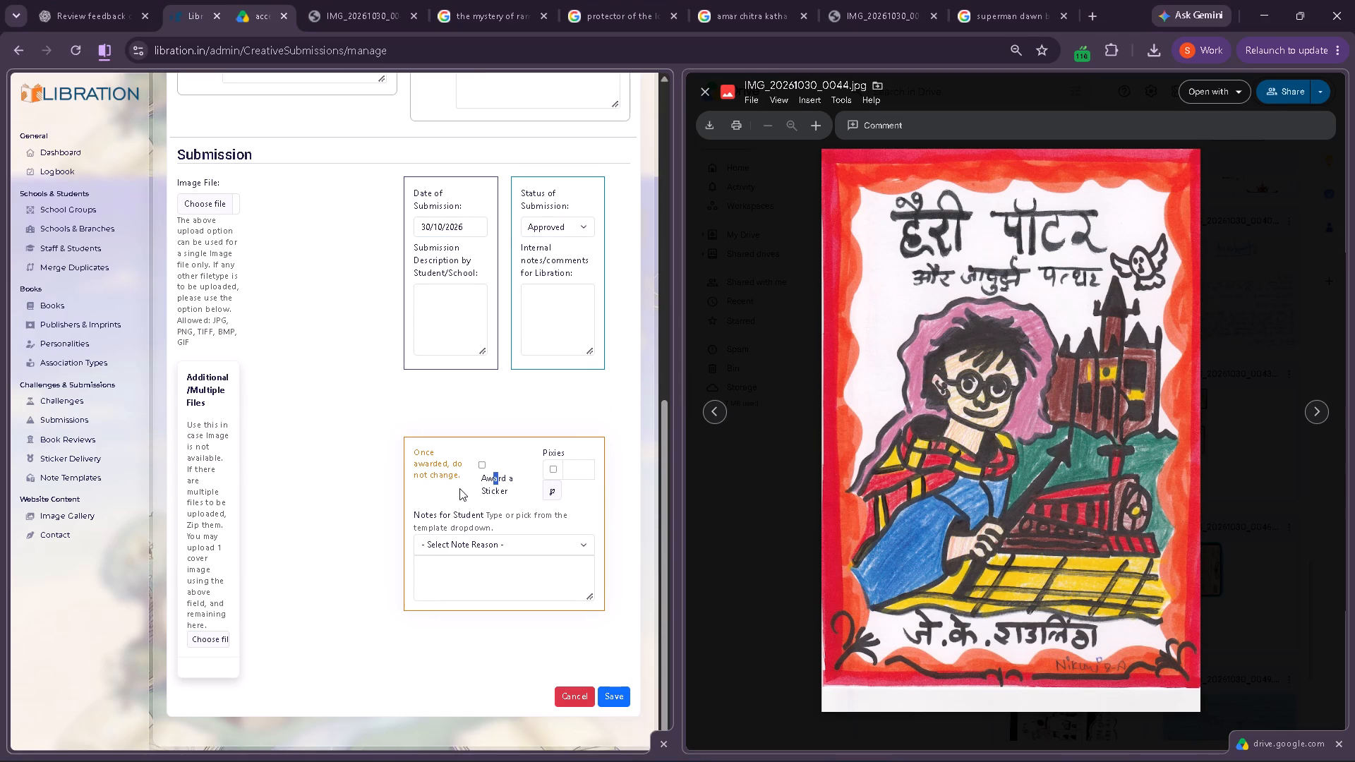
pyautogui.click(489, 481)
pyautogui.click(555, 470)
pyautogui.press('Tab')
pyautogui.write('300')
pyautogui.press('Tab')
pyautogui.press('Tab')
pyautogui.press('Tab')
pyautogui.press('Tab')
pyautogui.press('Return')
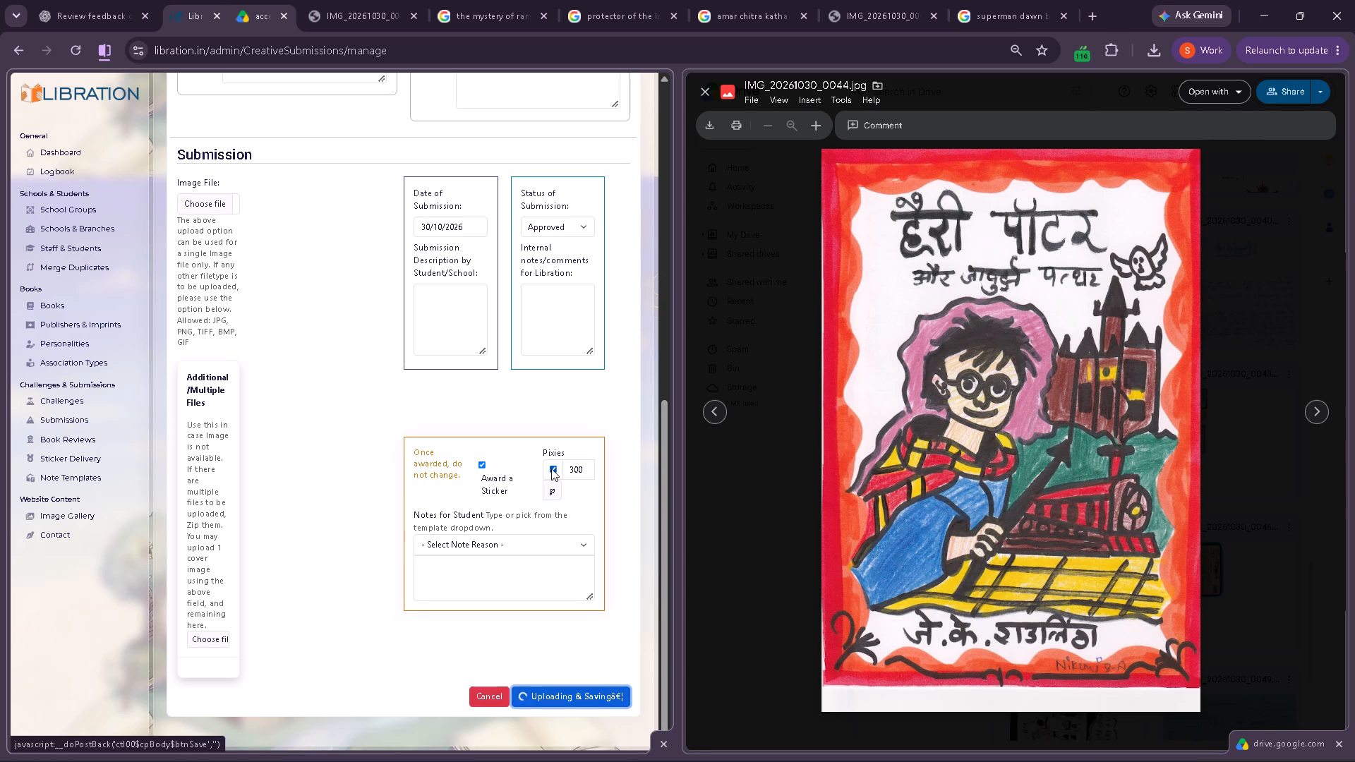
# Open the next scan, IMG_20261030_0045.pdf, download it and check both of its pages.
pyautogui.click(1325, 413)
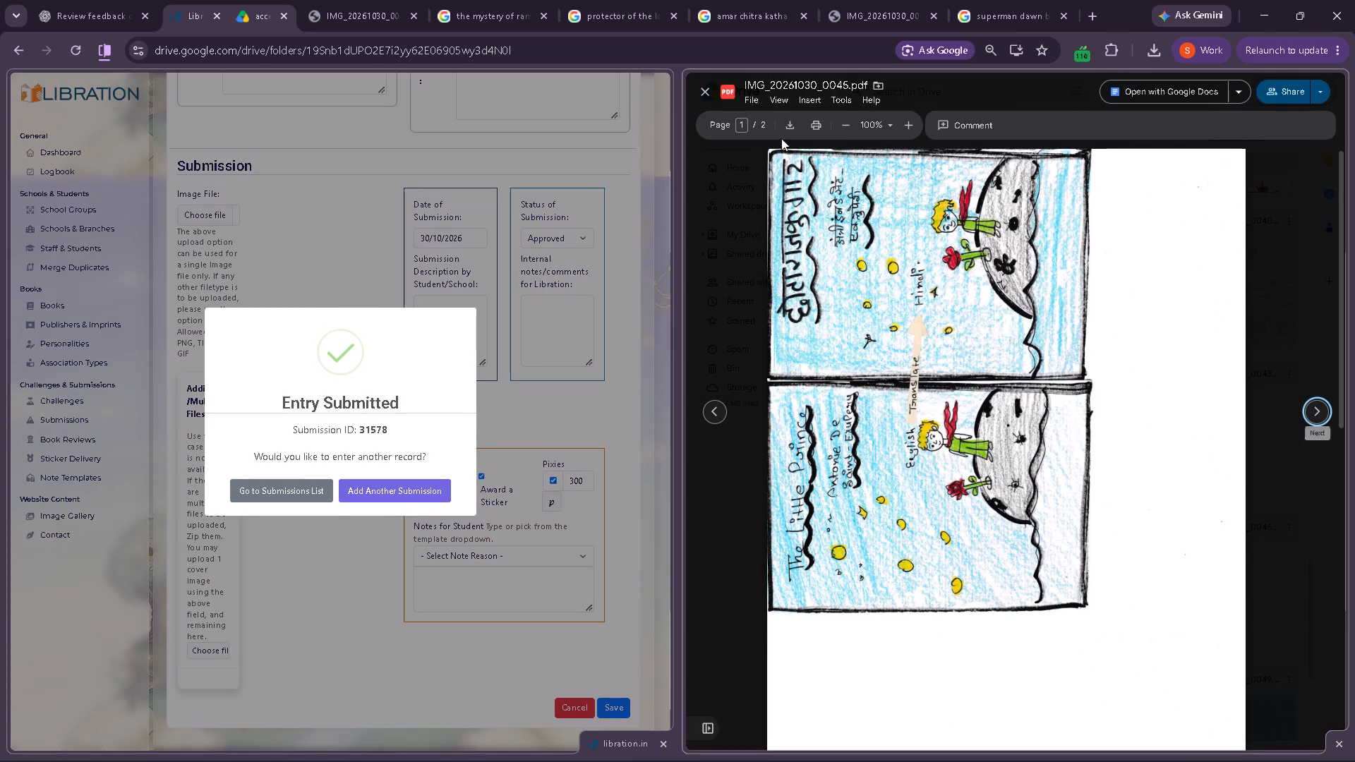
pyautogui.click(783, 124)
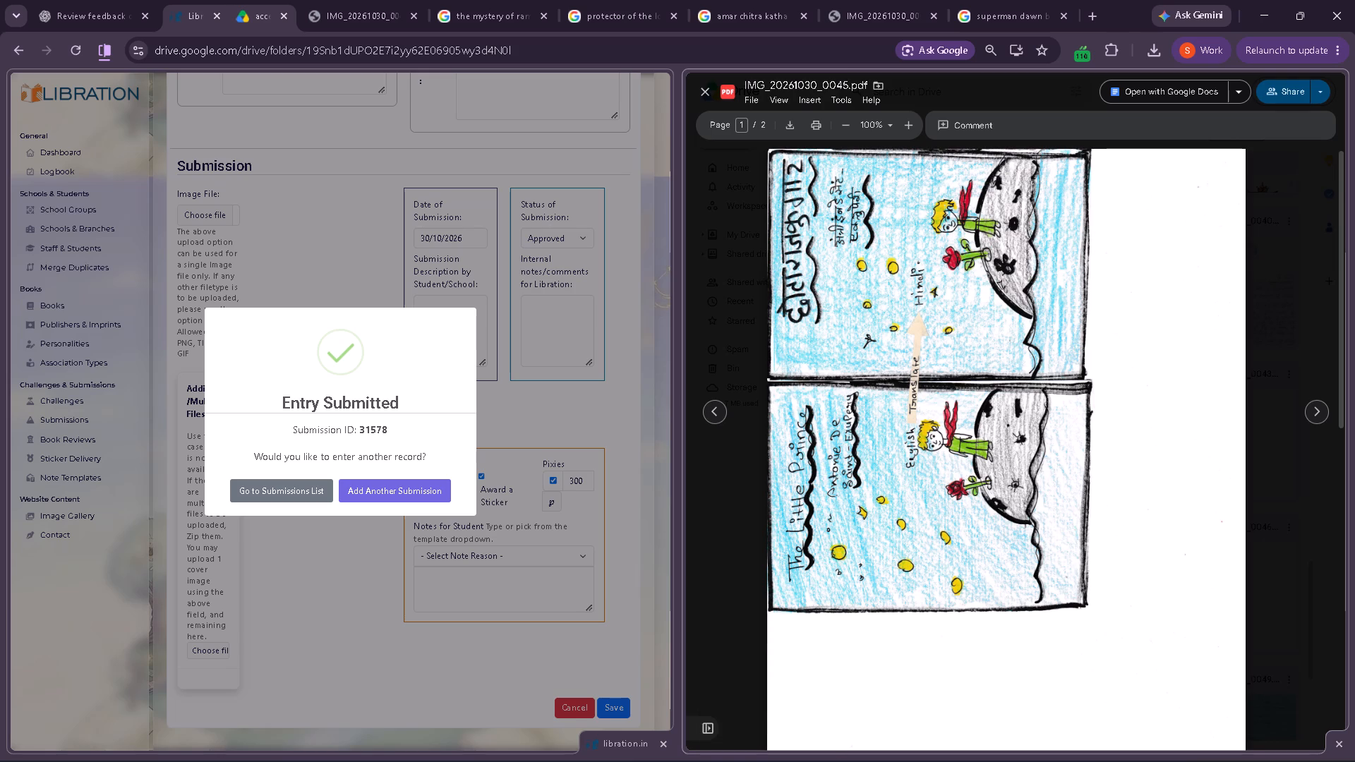
pyautogui.scroll(-6, 966, 468)
pyautogui.scroll(1, 966, 468)
pyautogui.scroll(-1, 966, 468)
pyautogui.scroll(12, 966, 468)
pyautogui.scroll(-8, 966, 468)
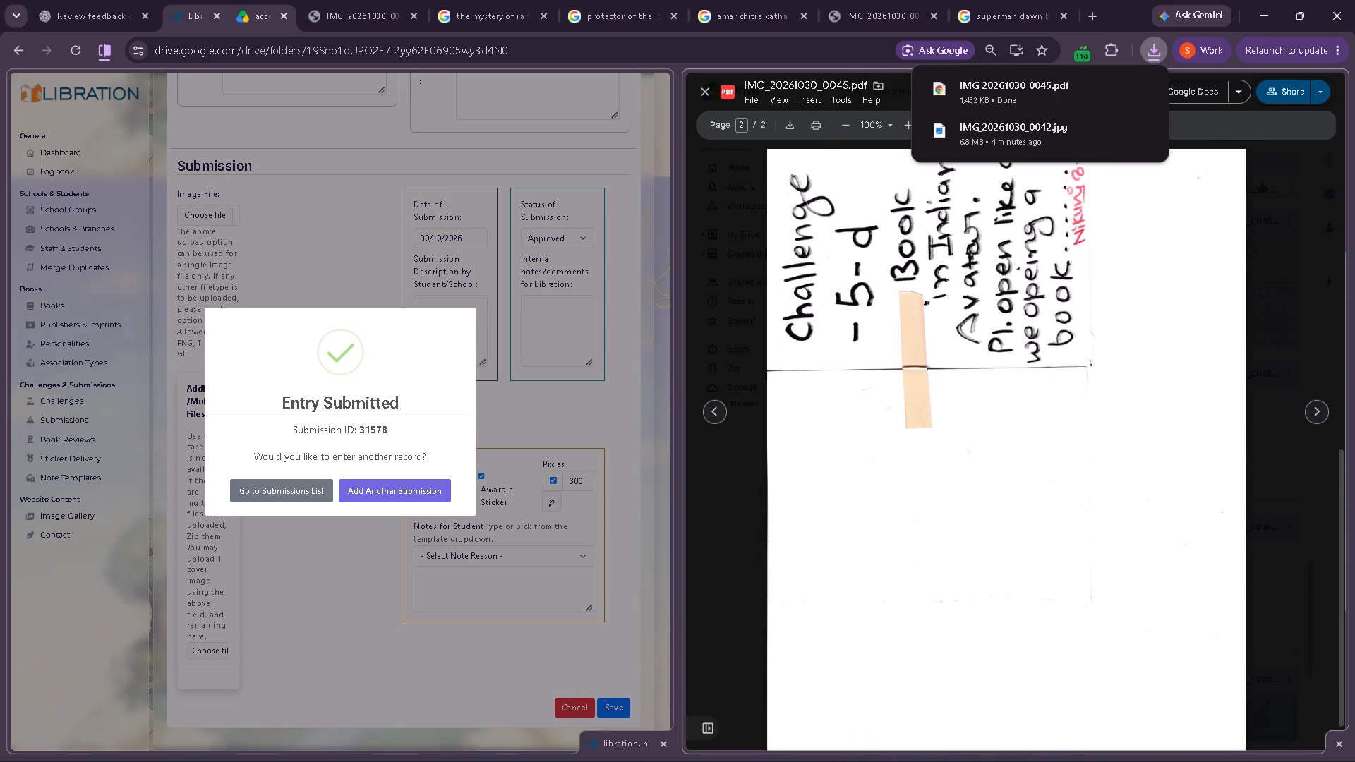
# Open the downloaded IMG_20261030_0045.pdf and rotate it so The Little Prince covers stand upright.
pyautogui.click(1062, 104)
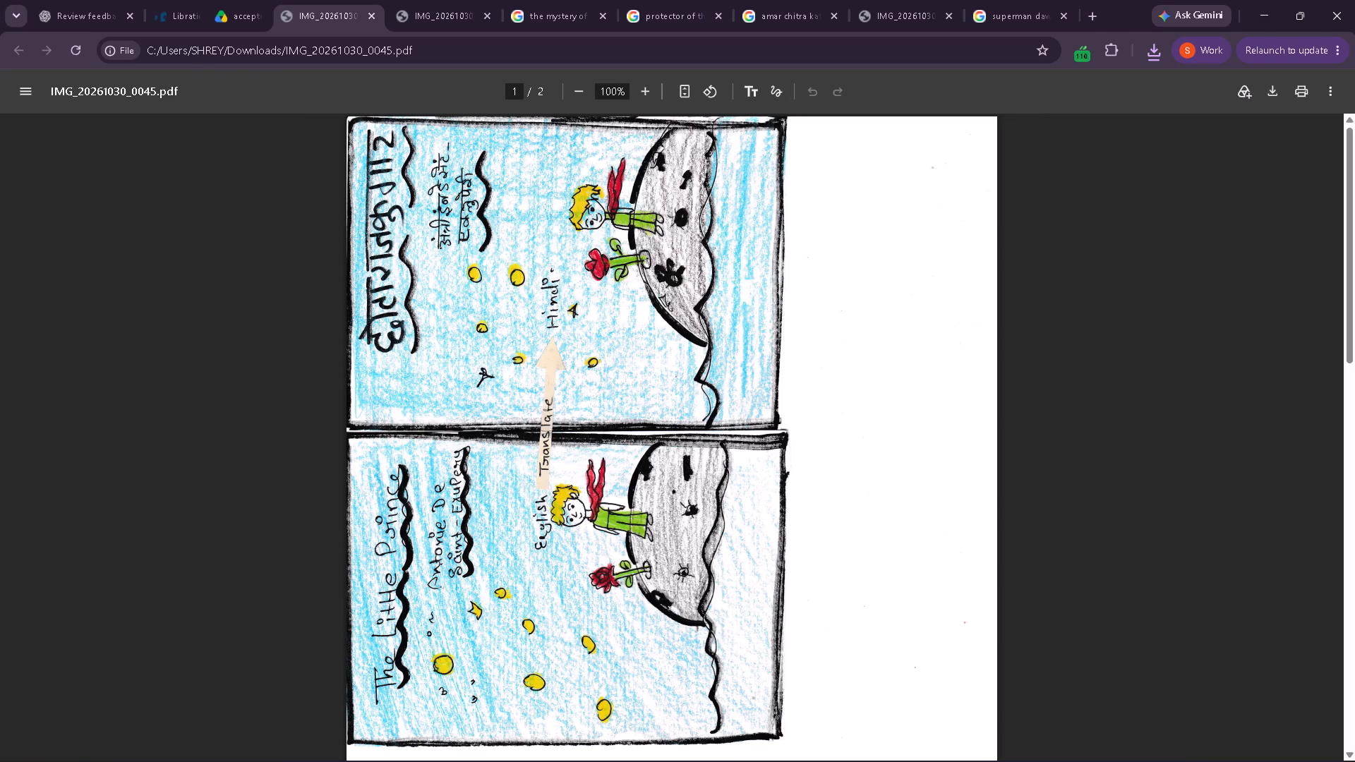
pyautogui.click(708, 93)
pyautogui.click(708, 93)
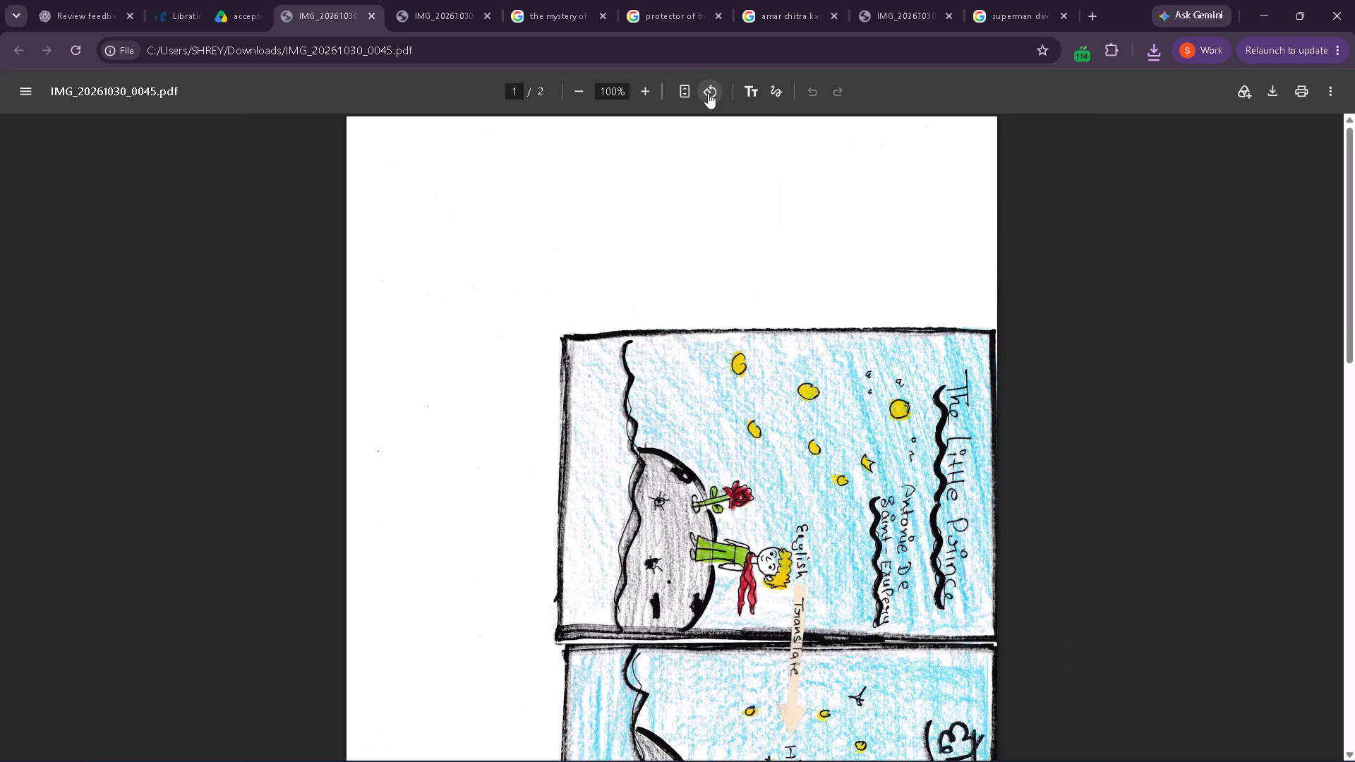
pyautogui.click(708, 93)
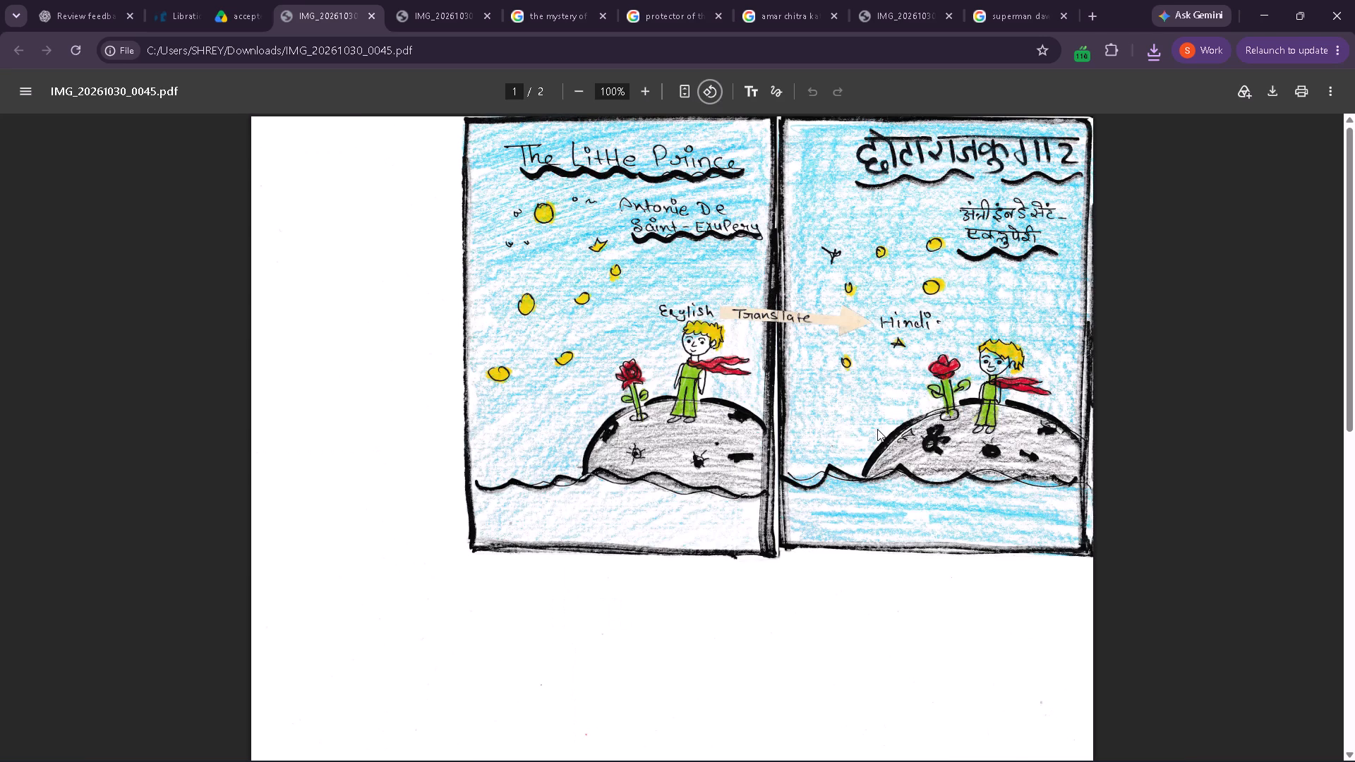
# Capture a screenshot of the paired English and Hindi Little Prince covers.
pyautogui.press('shift+super+s')
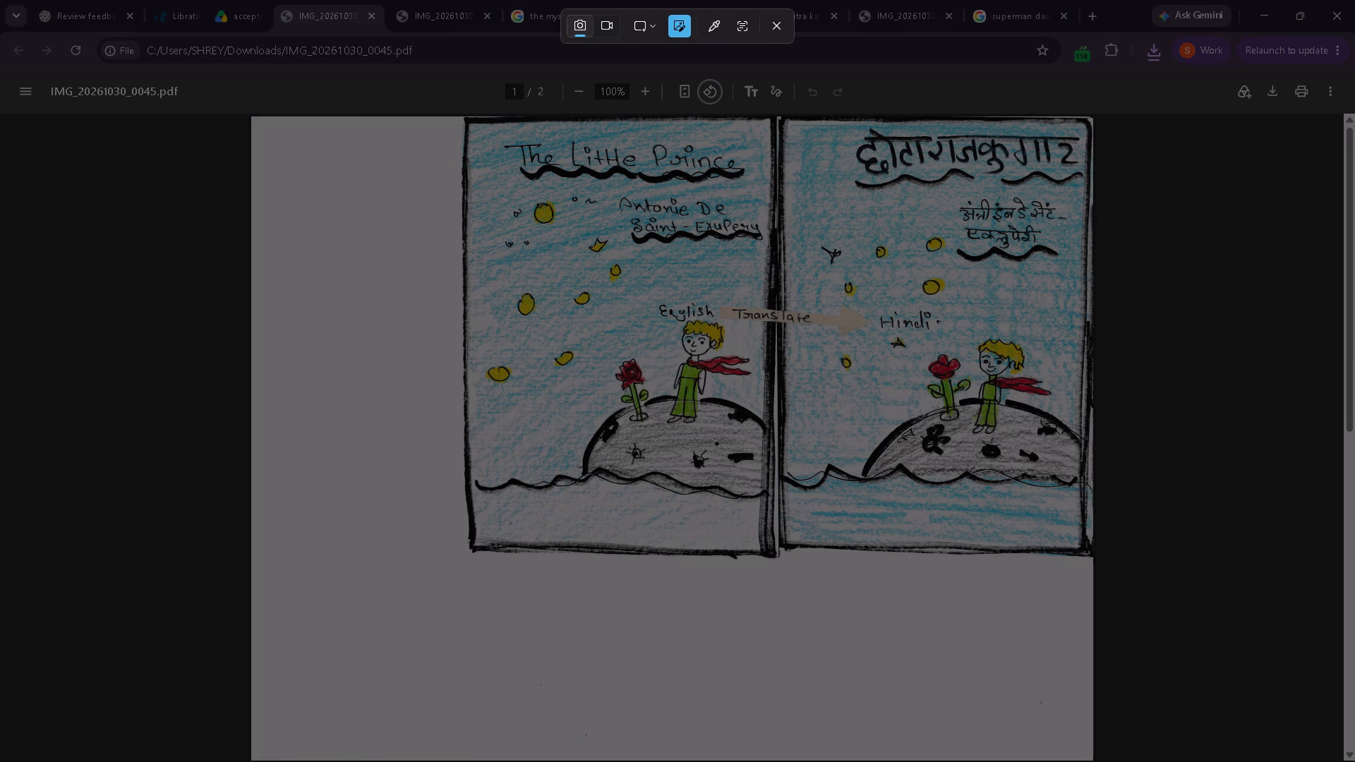
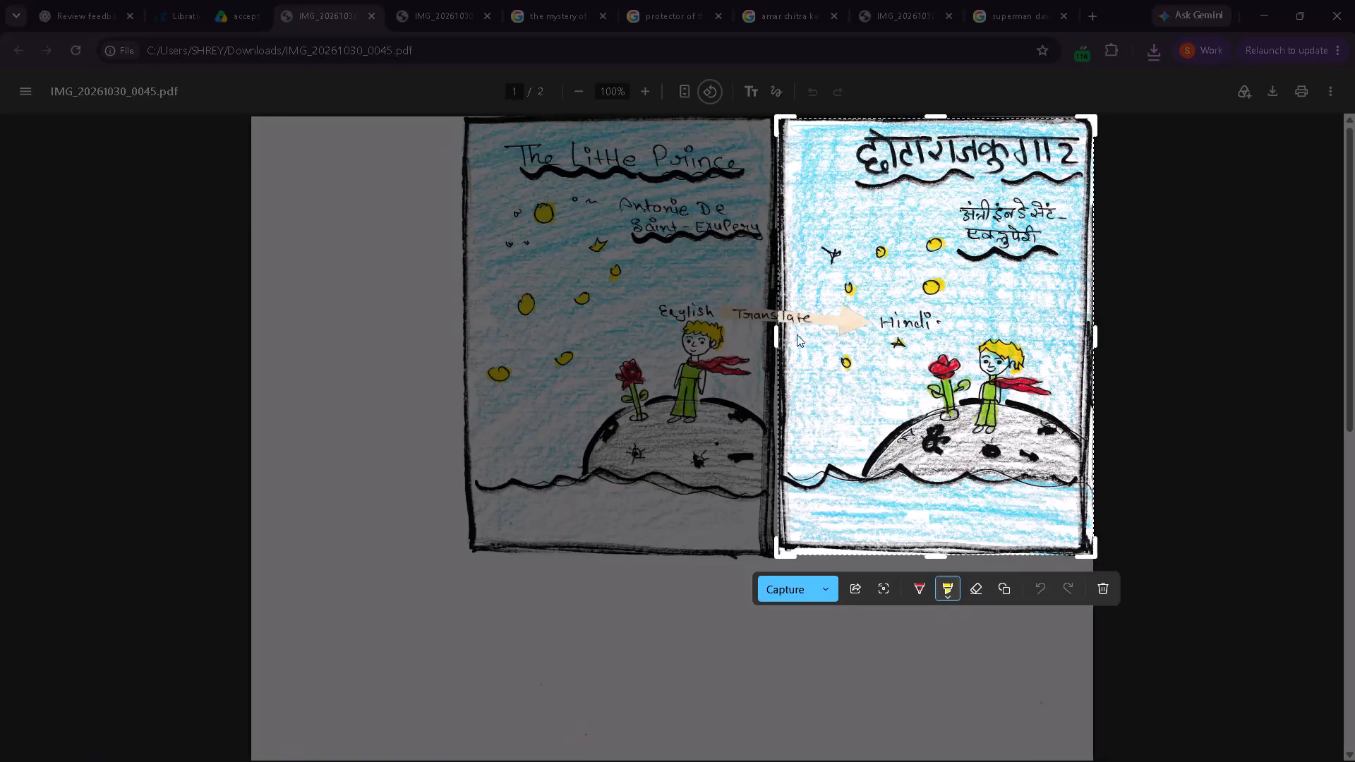
# Capture the selected Hindi cover of The Little Prince as a screenshot.
pyautogui.click(781, 590)
# Return to the Libration submission page and start adding another submission for the IMG_20261030_0045.pdf scan.
pyautogui.click(239, 0)
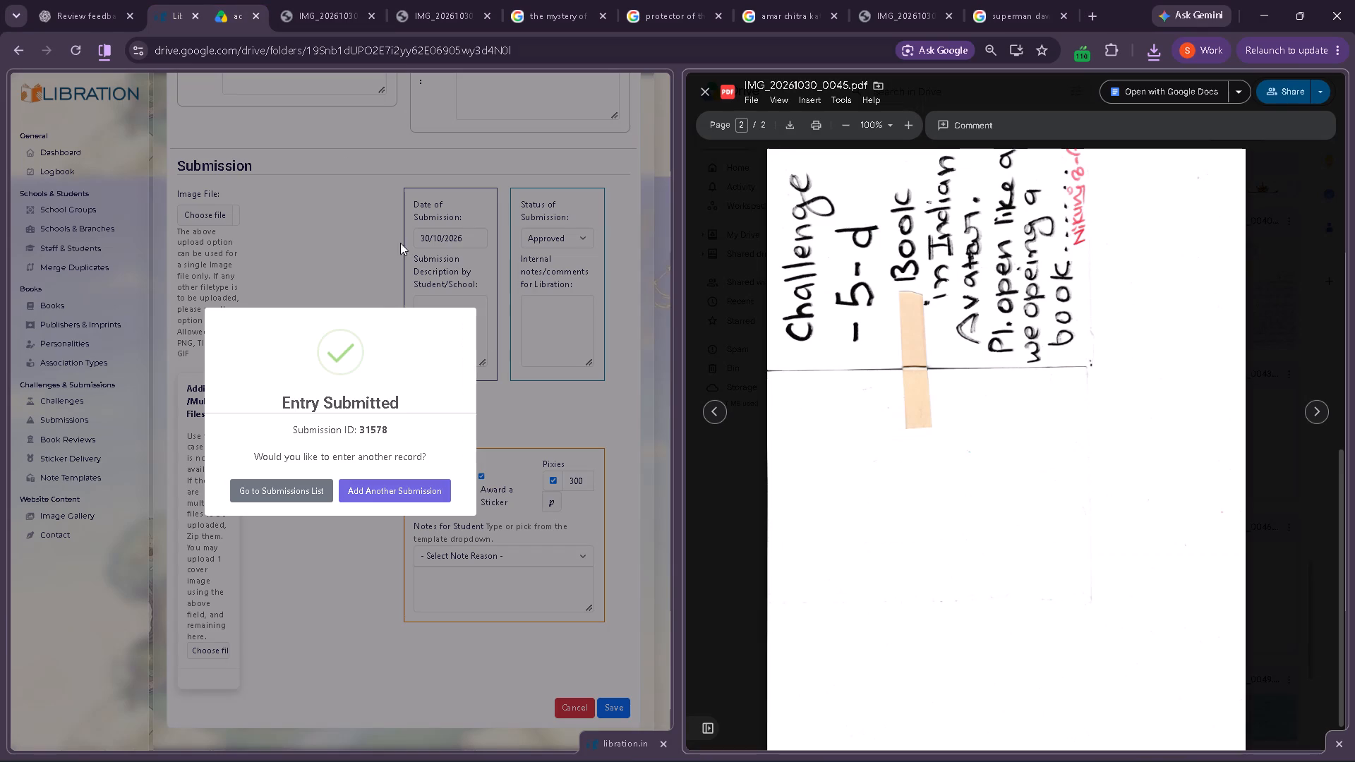
pyautogui.doubleClick(371, 502)
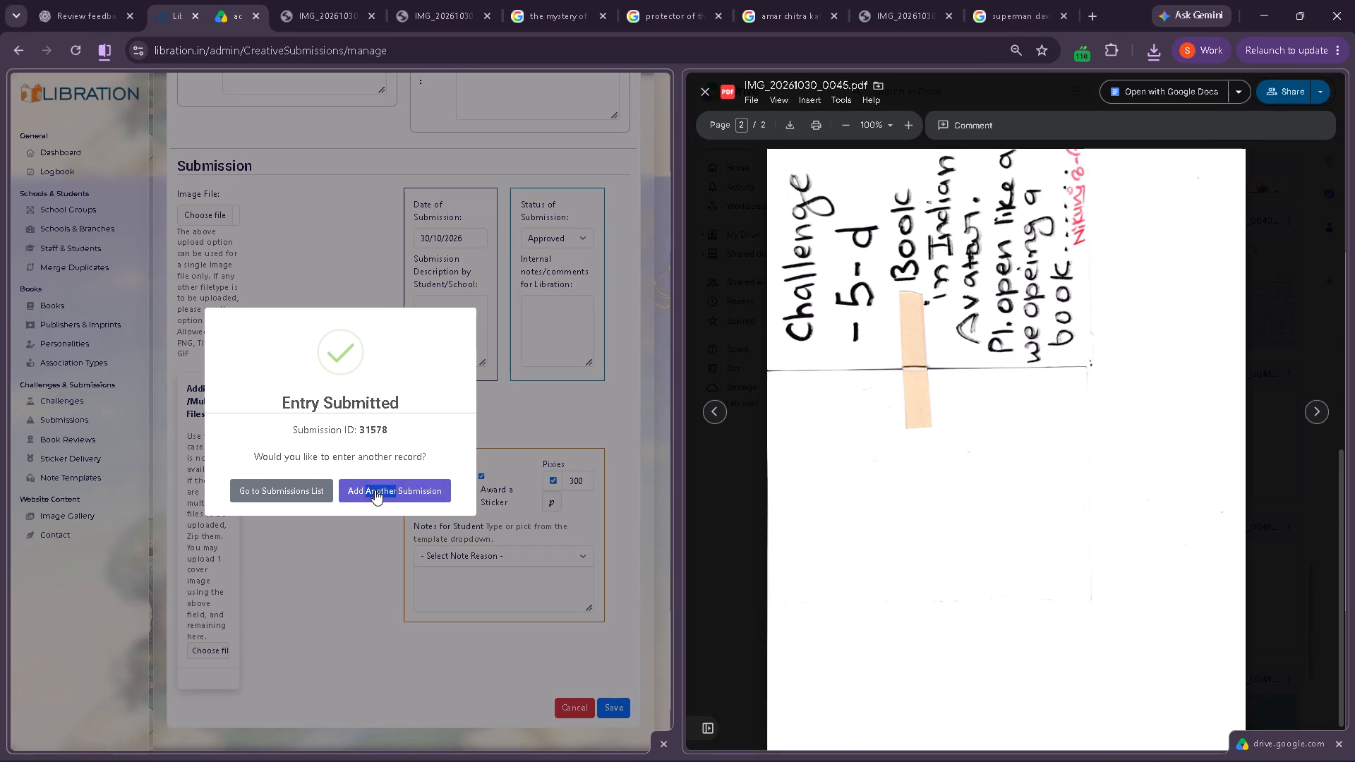
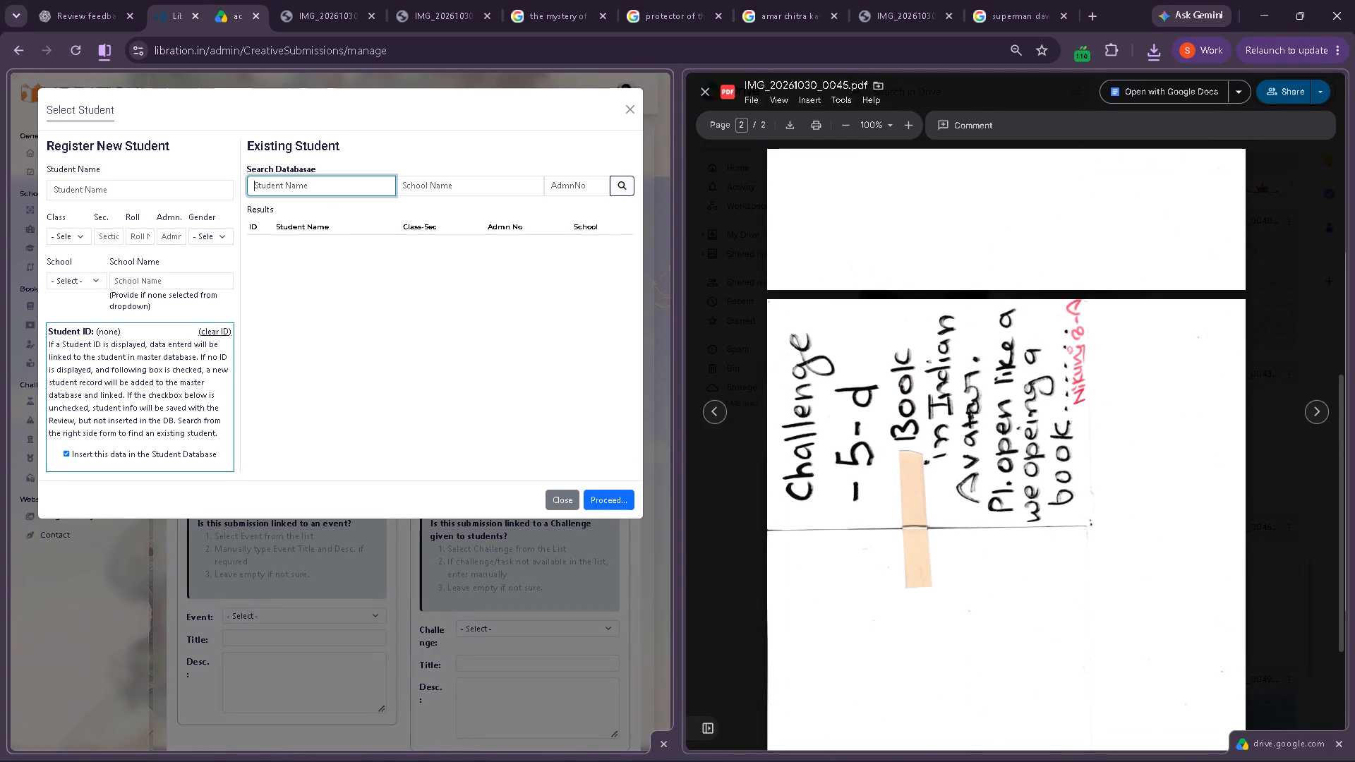
# Find the student named on the scan in the existing records and link the KWS class 8-A match to the submission.
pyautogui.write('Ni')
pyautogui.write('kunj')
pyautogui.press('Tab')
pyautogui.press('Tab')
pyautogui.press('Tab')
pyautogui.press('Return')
pyautogui.click(383, 254)
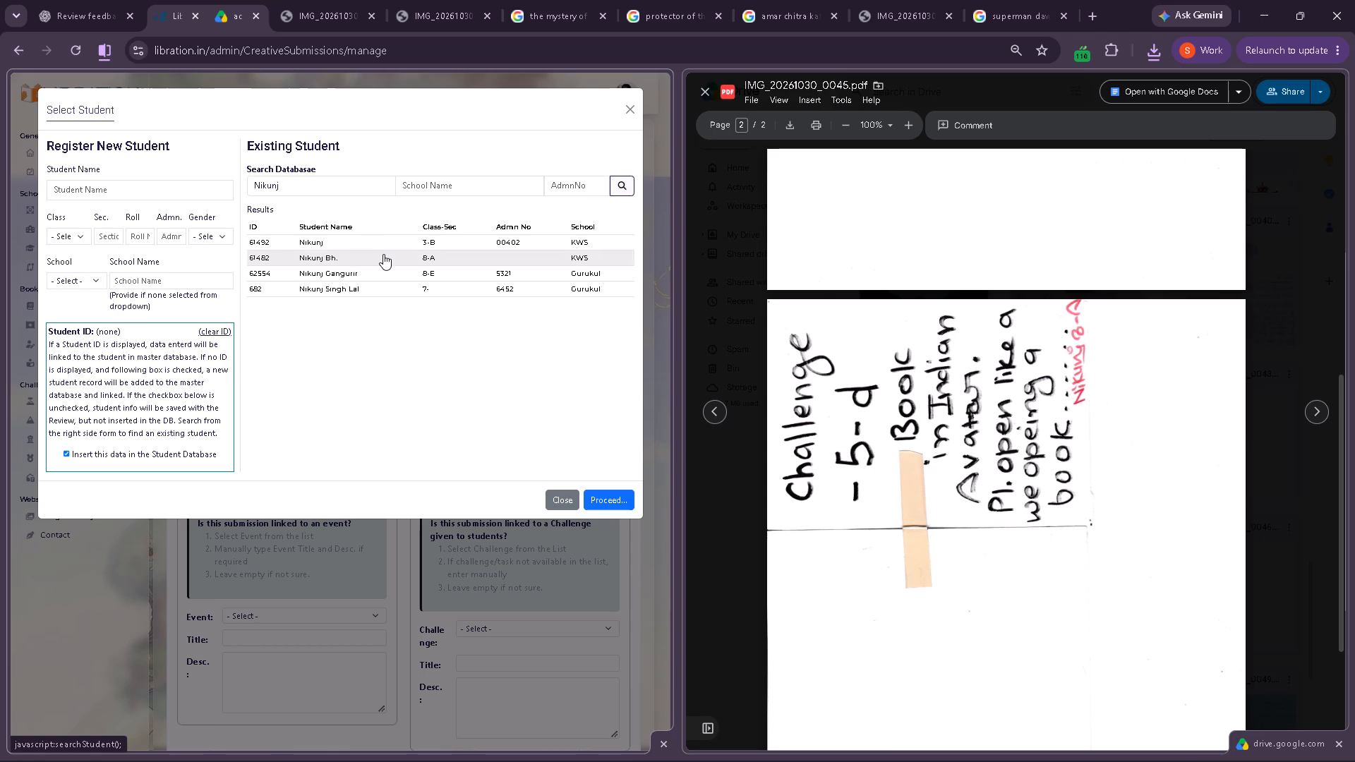
pyautogui.click(605, 504)
# Enter The Little Prince as the book title, as written on the scanned cover.
pyautogui.click(554, 310)
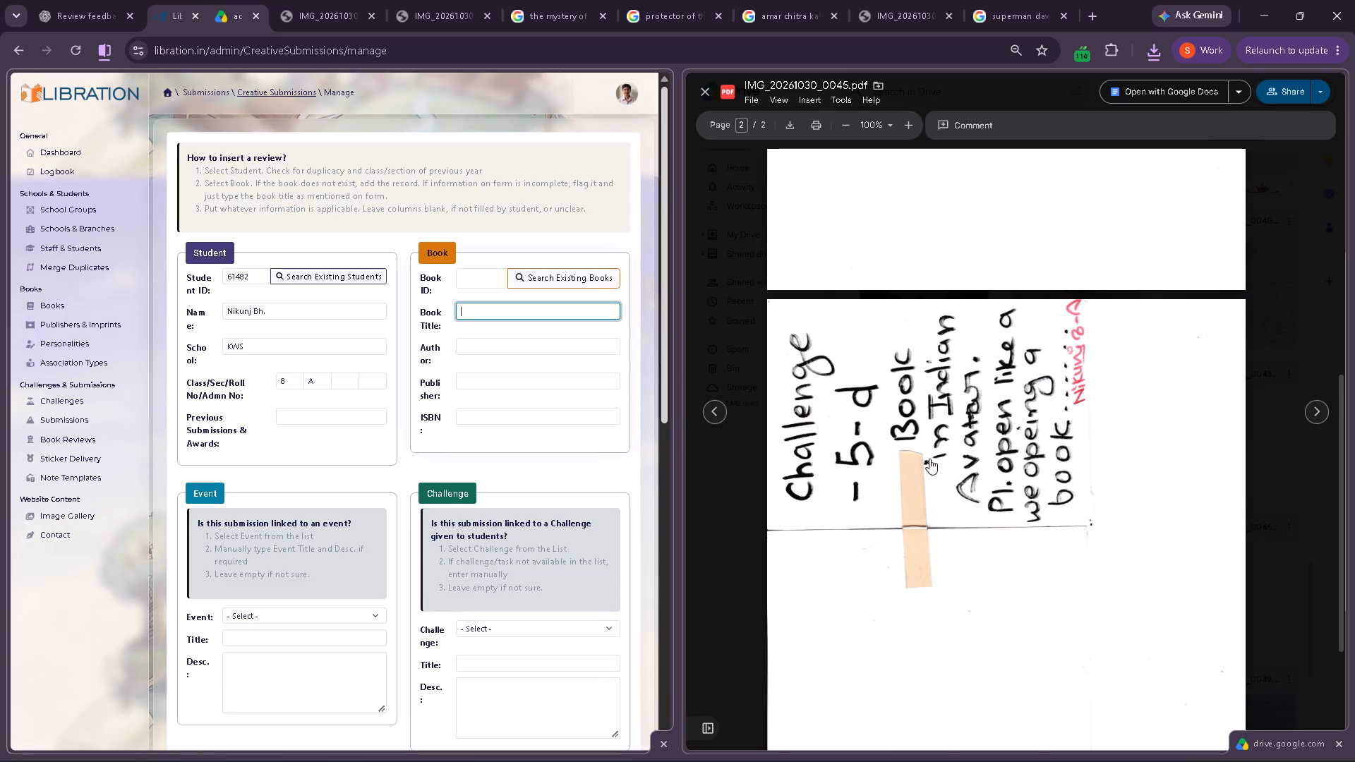
pyautogui.scroll(12, 1018, 484)
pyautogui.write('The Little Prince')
# Link the submission to challenge [5a] Re-Cover and enter Re-Cover as the challenge title.
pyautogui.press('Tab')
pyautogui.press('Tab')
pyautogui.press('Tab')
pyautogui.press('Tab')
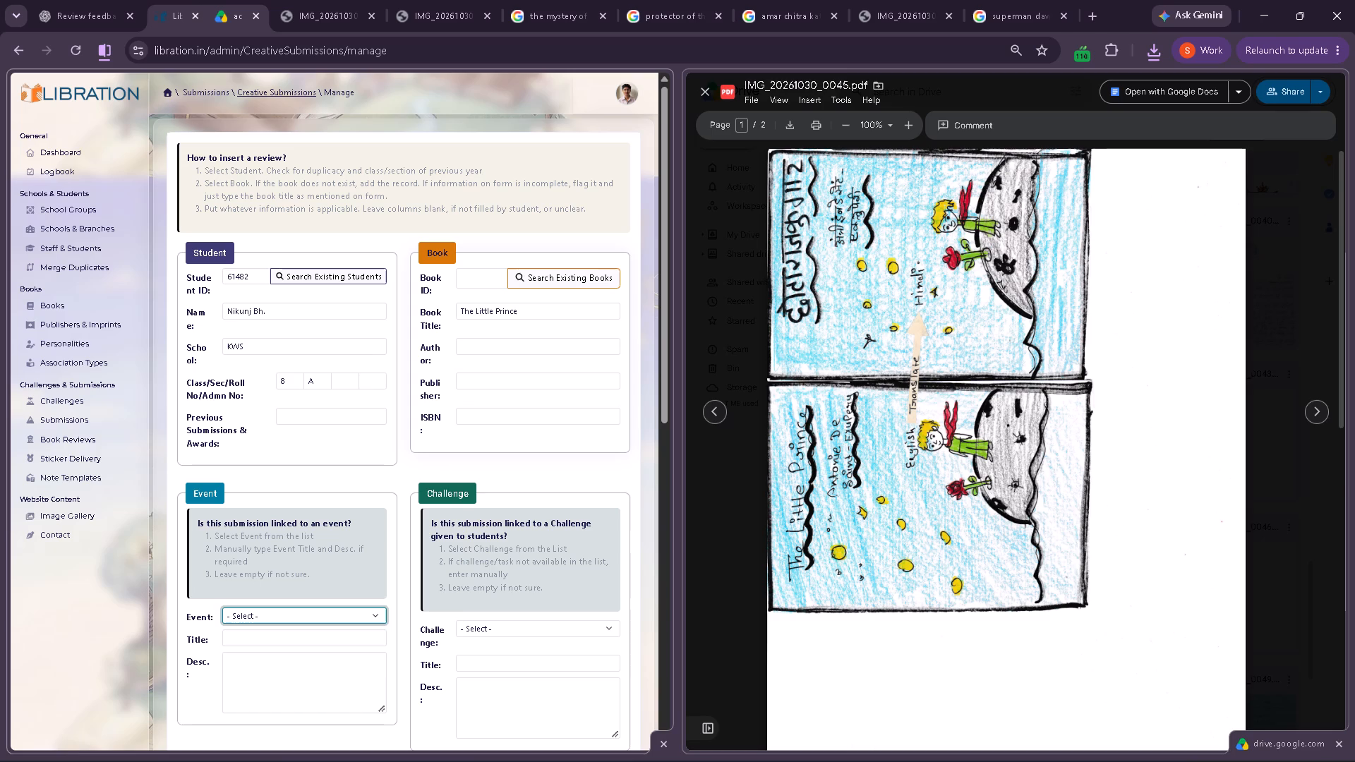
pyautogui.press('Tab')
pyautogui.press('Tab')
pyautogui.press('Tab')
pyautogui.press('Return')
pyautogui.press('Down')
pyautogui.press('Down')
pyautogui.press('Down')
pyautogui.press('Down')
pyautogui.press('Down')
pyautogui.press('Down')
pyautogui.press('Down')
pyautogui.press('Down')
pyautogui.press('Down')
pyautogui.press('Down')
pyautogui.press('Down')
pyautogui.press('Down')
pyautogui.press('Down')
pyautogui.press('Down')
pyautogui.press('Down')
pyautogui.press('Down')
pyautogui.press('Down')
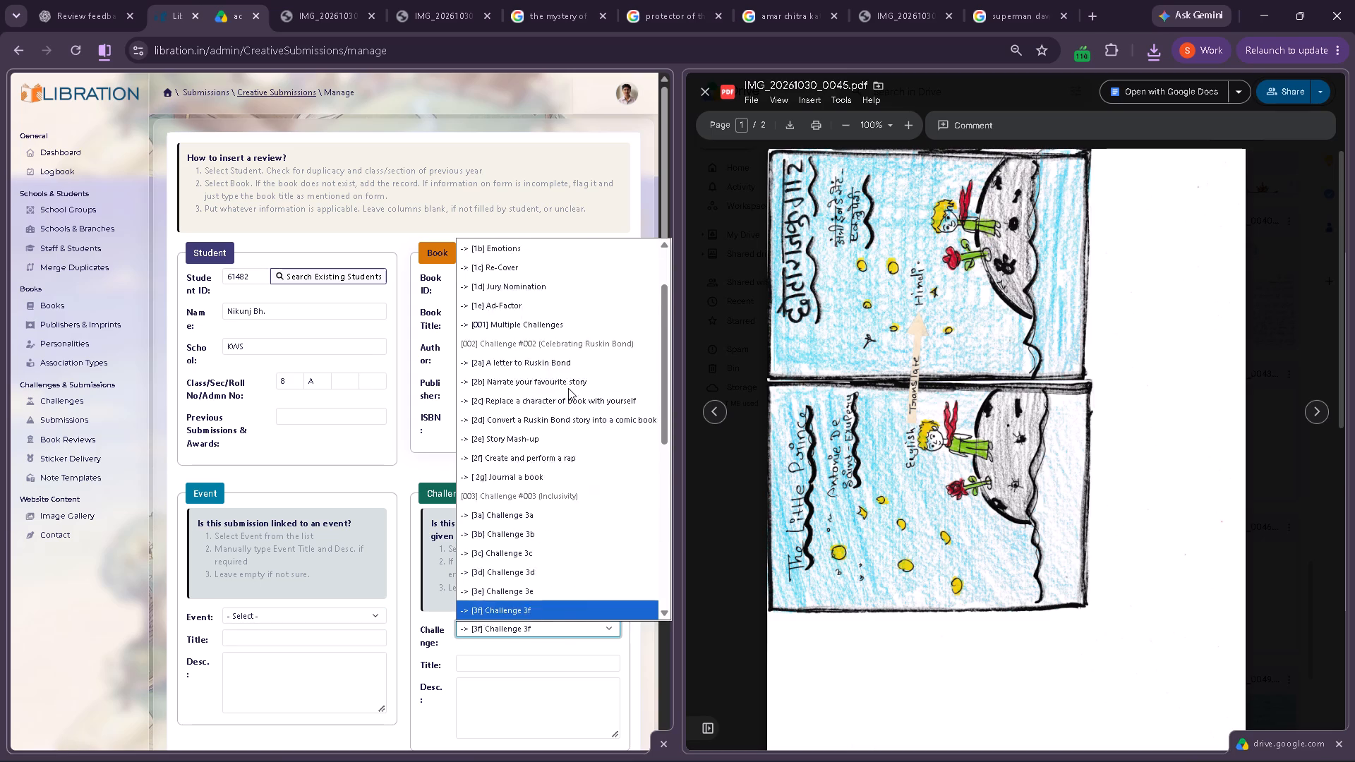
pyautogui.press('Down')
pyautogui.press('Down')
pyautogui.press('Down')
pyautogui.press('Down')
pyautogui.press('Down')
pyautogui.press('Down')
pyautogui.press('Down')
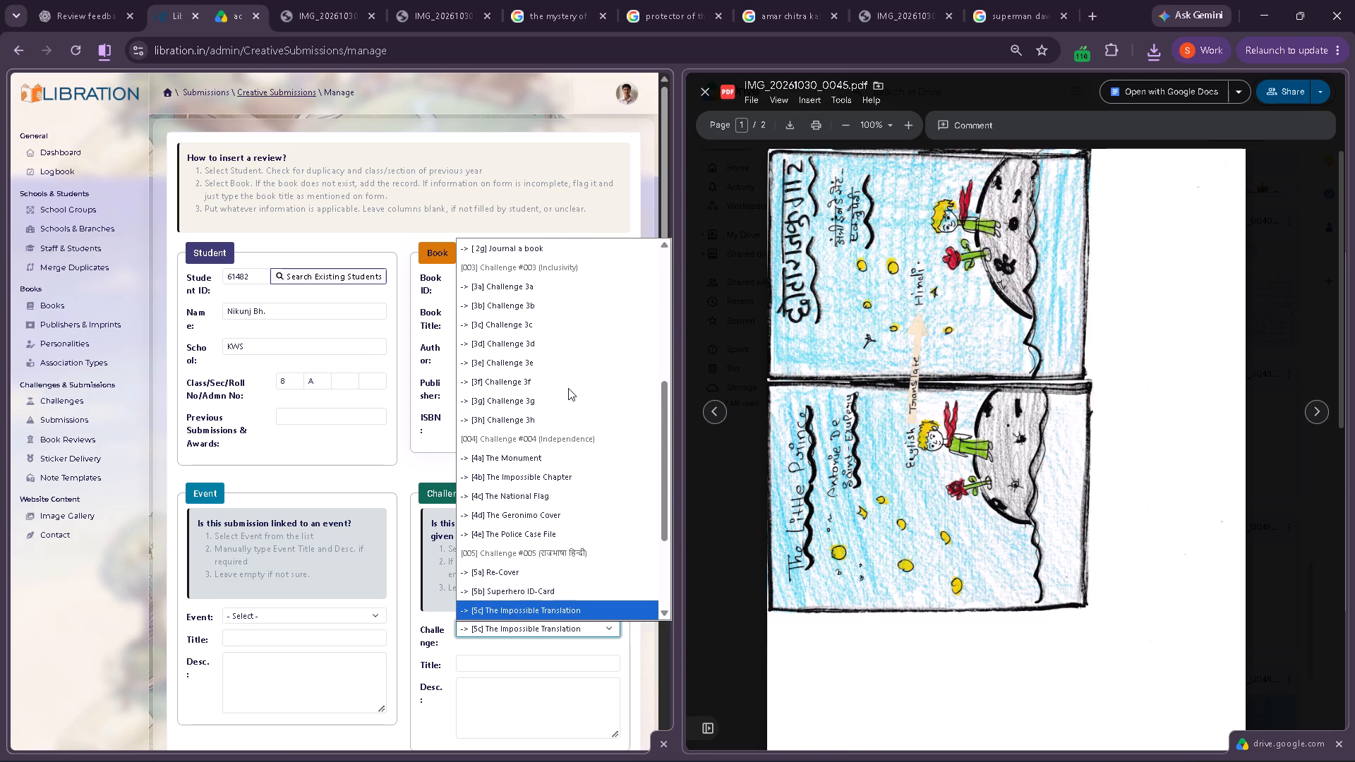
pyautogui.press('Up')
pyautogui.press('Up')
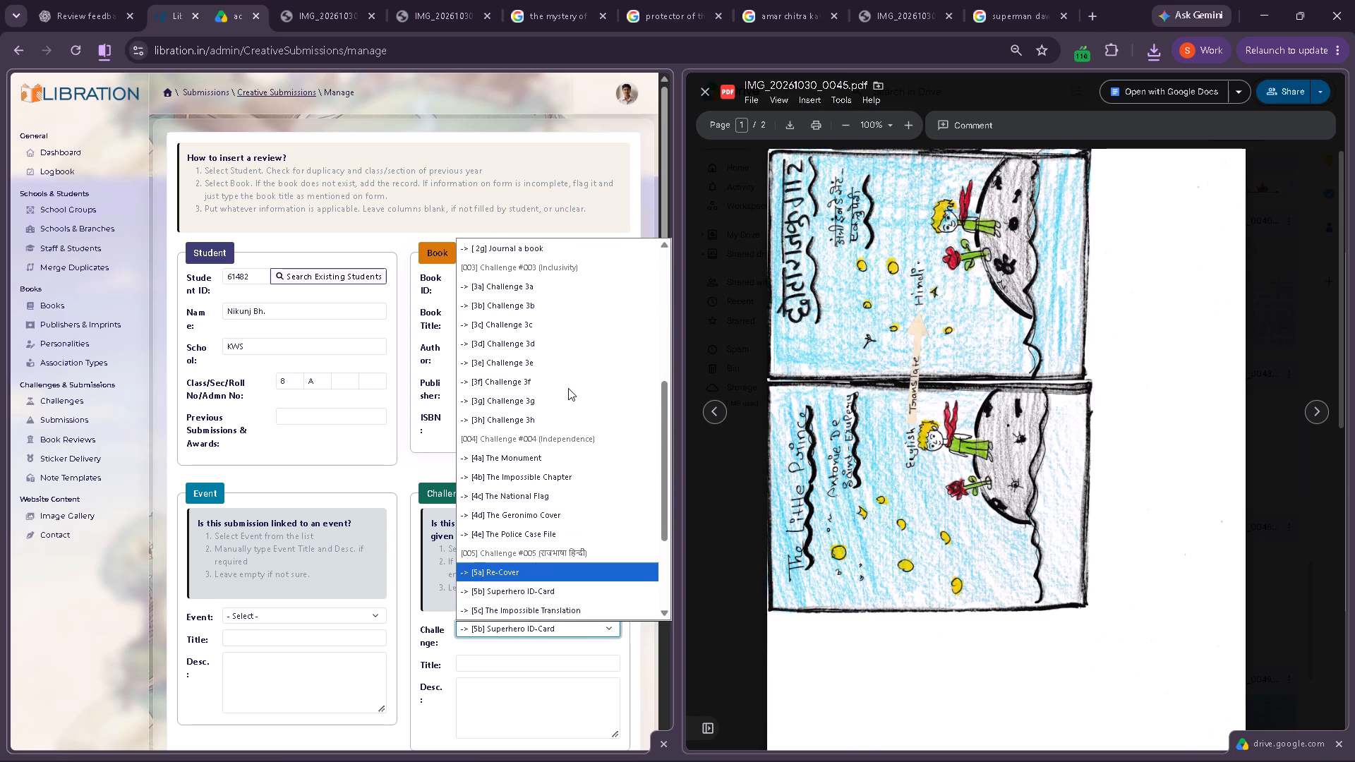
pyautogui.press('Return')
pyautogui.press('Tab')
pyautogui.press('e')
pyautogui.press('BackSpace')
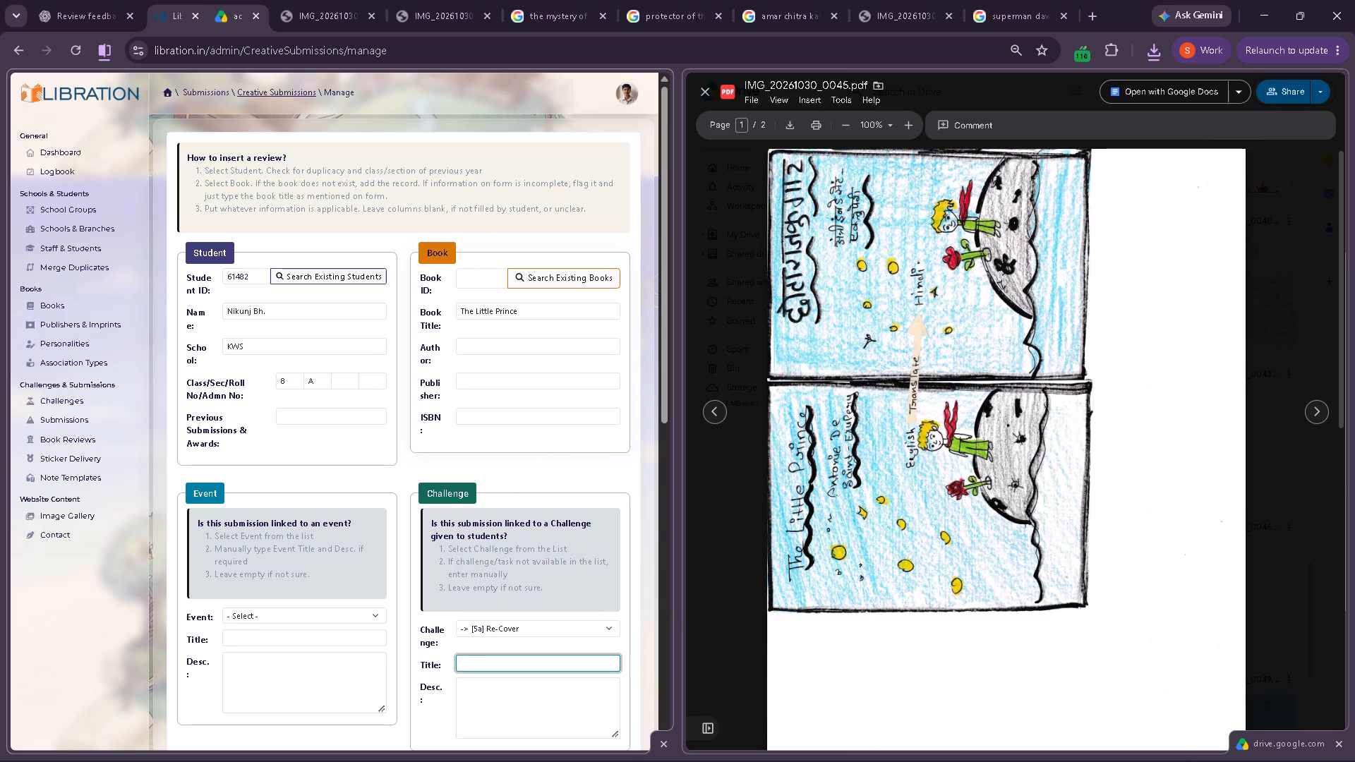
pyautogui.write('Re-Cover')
# Attach the newest screenshot, Screenshot 2026-11-05 110443.png, from Downloads as the submission's image file.
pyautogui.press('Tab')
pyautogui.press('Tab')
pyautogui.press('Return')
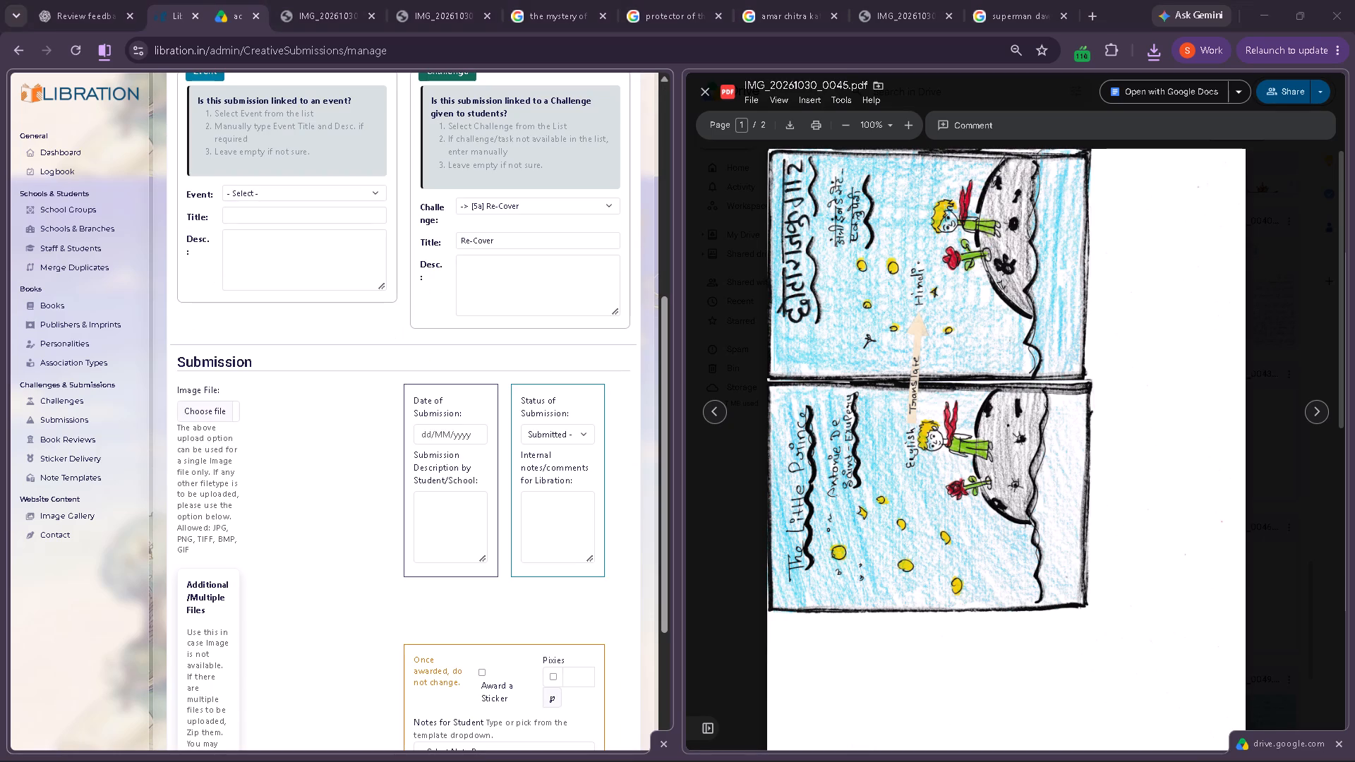
pyautogui.click(153, 138)
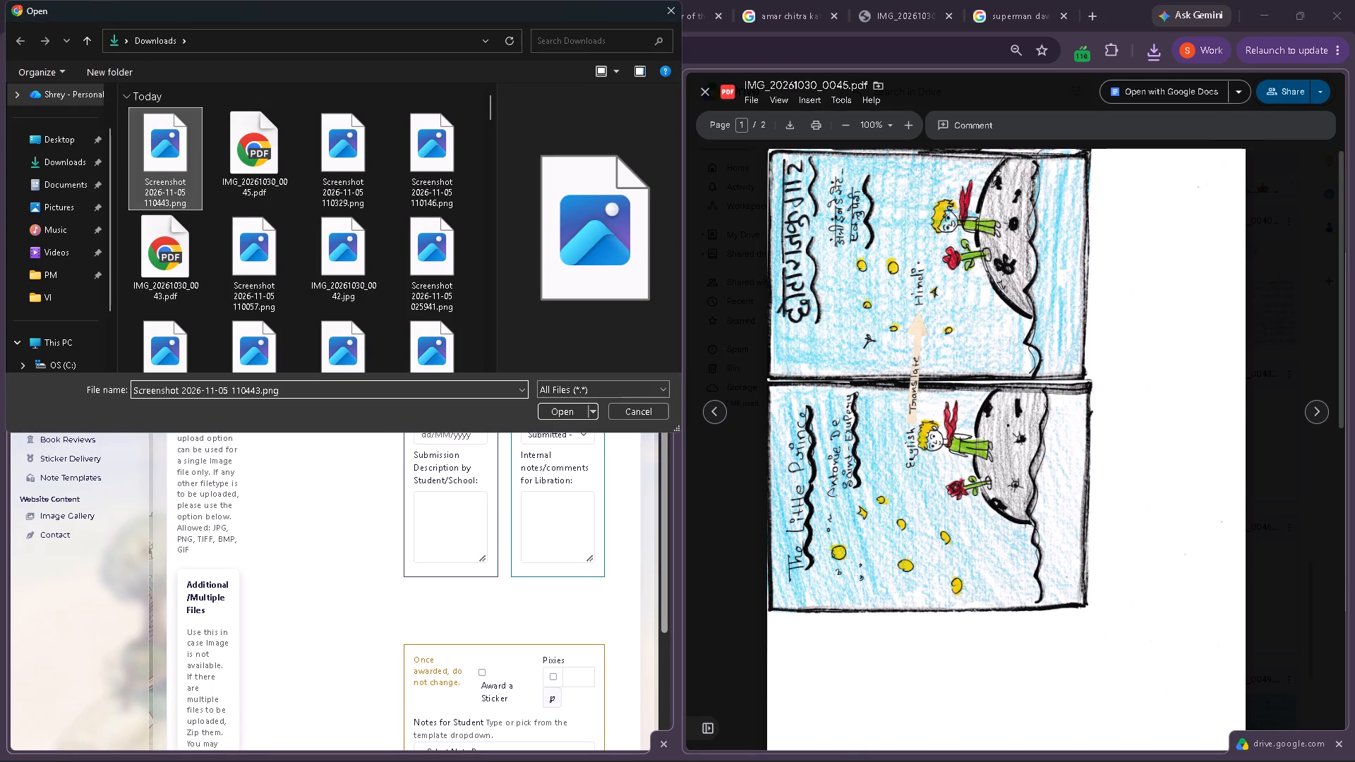
pyautogui.press('Return')
# Set the date of submission to 30/10/2026 and the submission status to Approved.
pyautogui.press('Tab')
pyautogui.press('Tab')
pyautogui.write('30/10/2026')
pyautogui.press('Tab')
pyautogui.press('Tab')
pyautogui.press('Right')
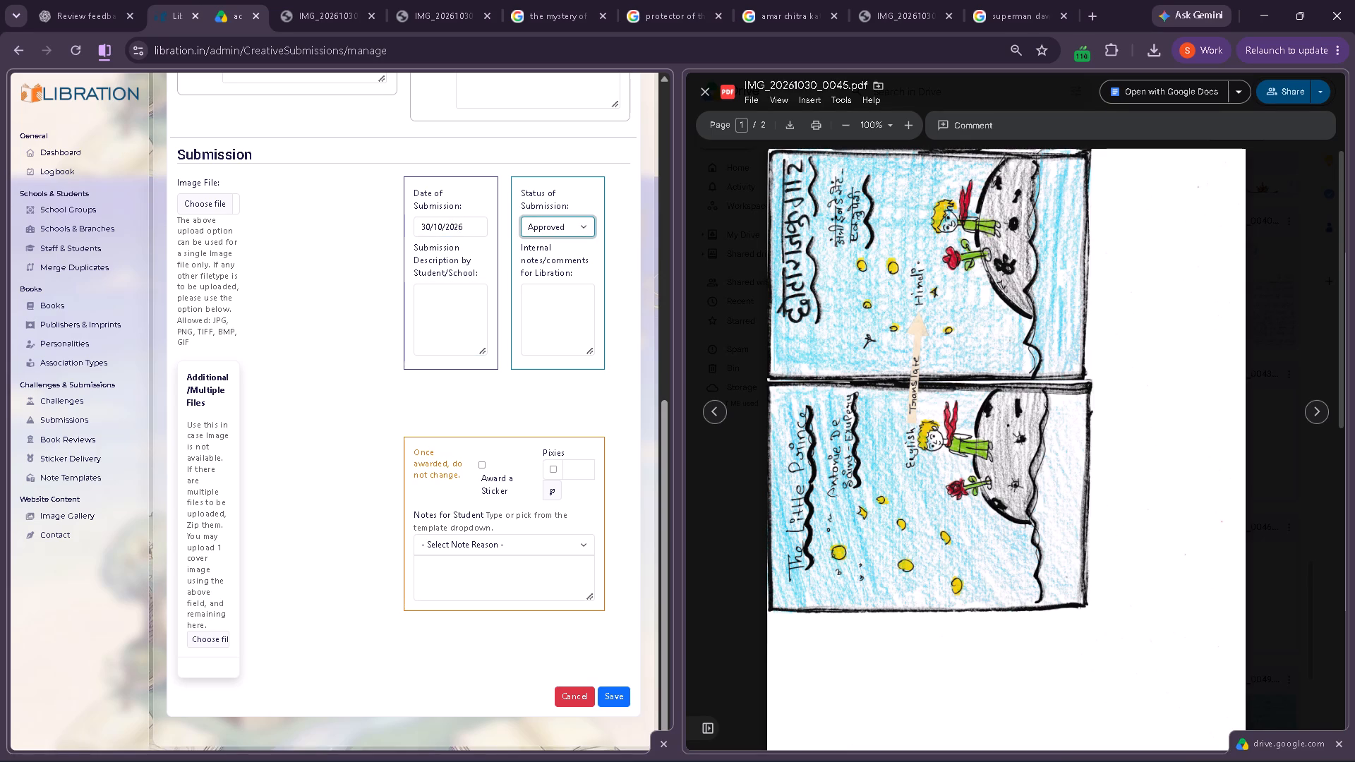
# Award the student a sticker and 300 Pixies for this submission.
pyautogui.click(498, 483)
pyautogui.click(553, 473)
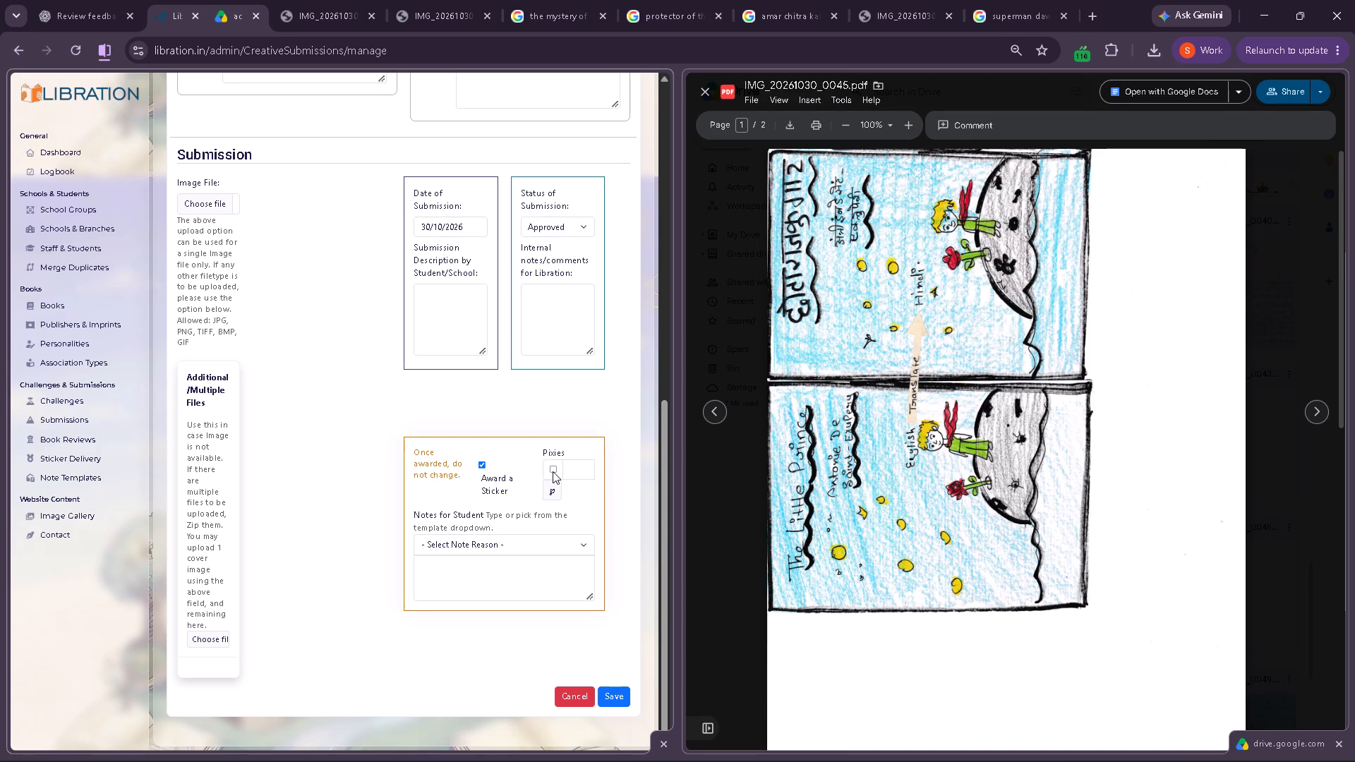
pyautogui.click(553, 470)
pyautogui.press('Tab')
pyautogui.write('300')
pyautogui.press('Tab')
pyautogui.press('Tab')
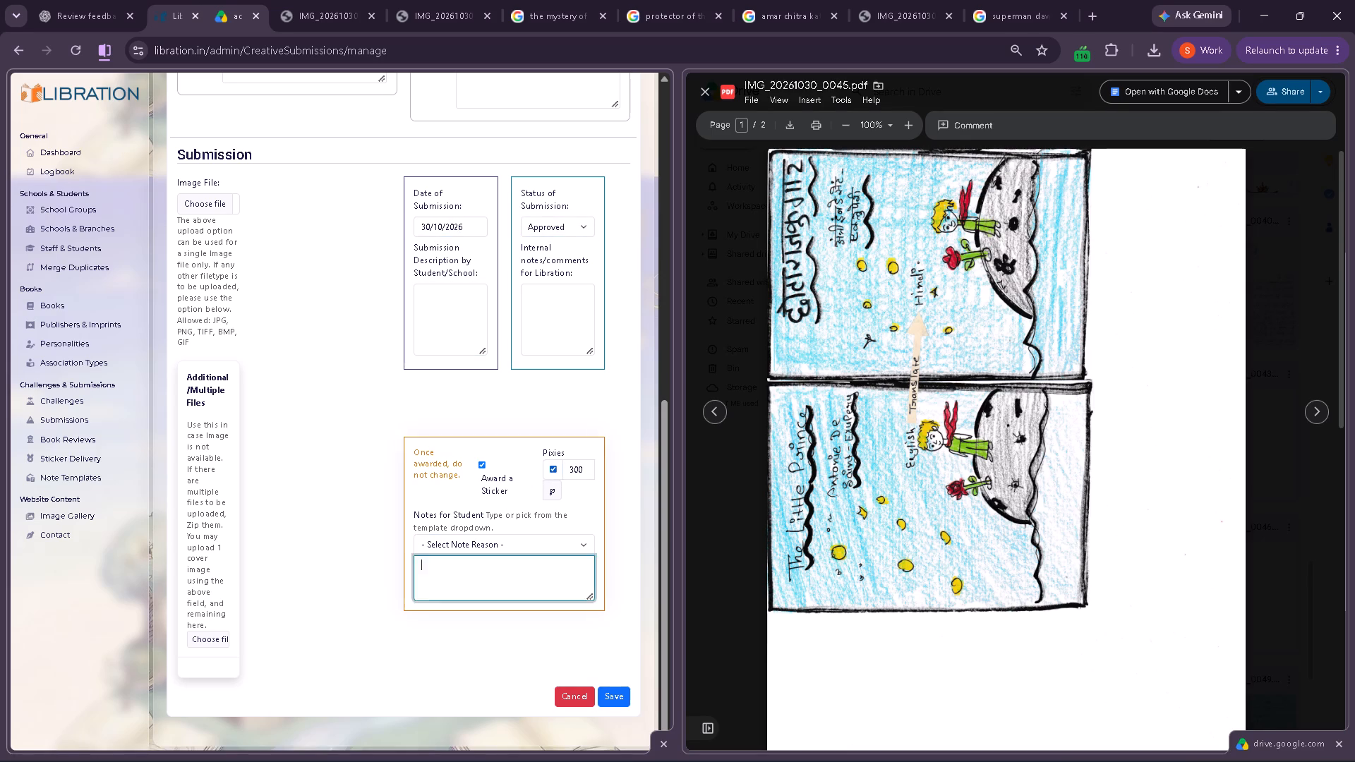
# Save the Little Prince submission, leaving the notes for the student empty.
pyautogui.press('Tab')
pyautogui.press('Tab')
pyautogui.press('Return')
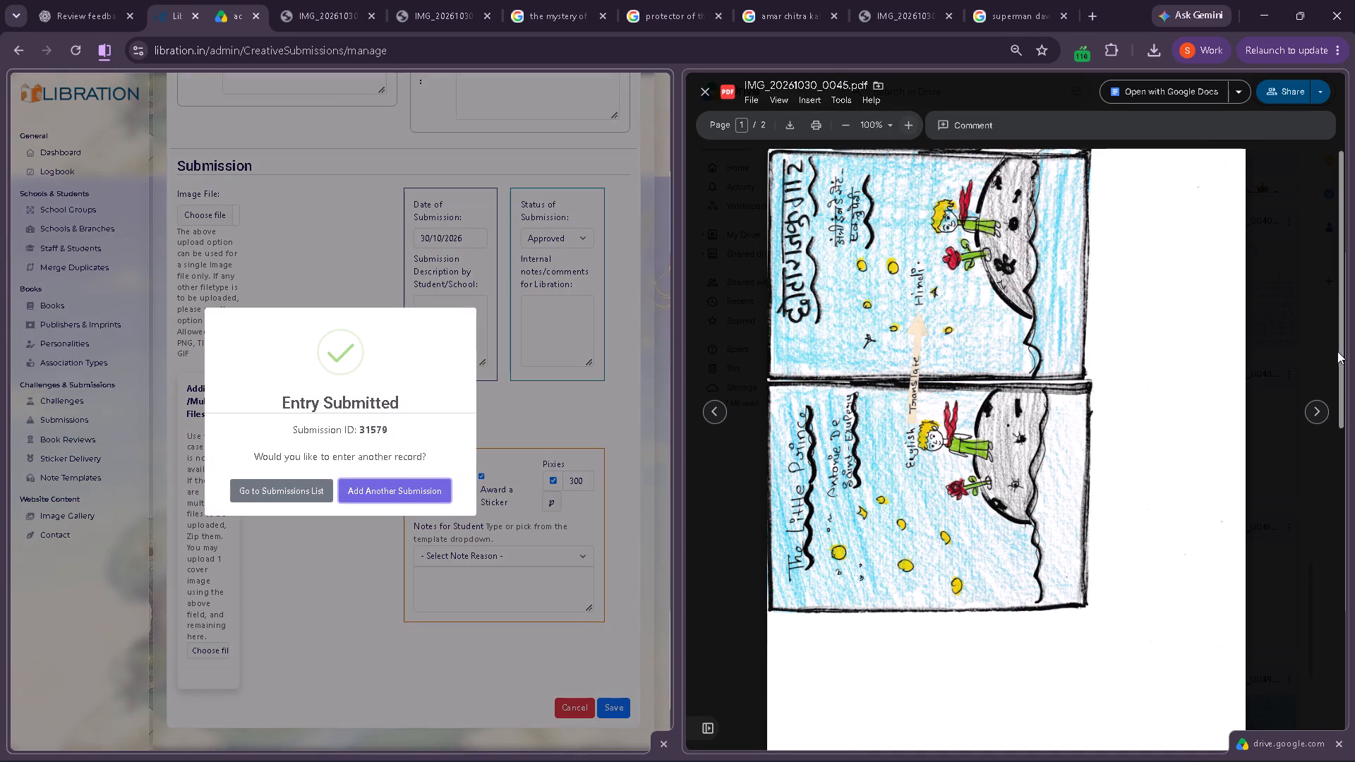
# Move on to the next accepted scan in Drive, IMG_20261030_0046.pdf, and download it.
pyautogui.click(1316, 401)
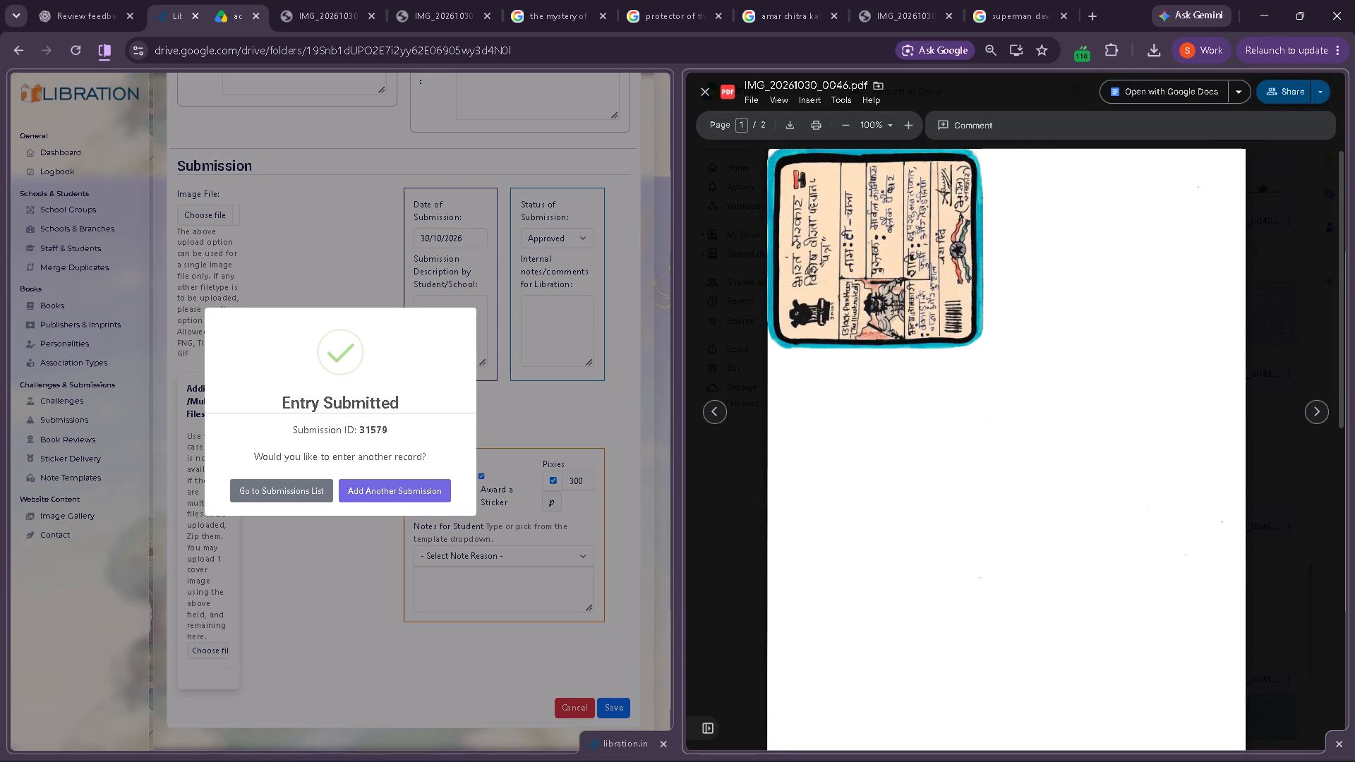
pyautogui.click(785, 128)
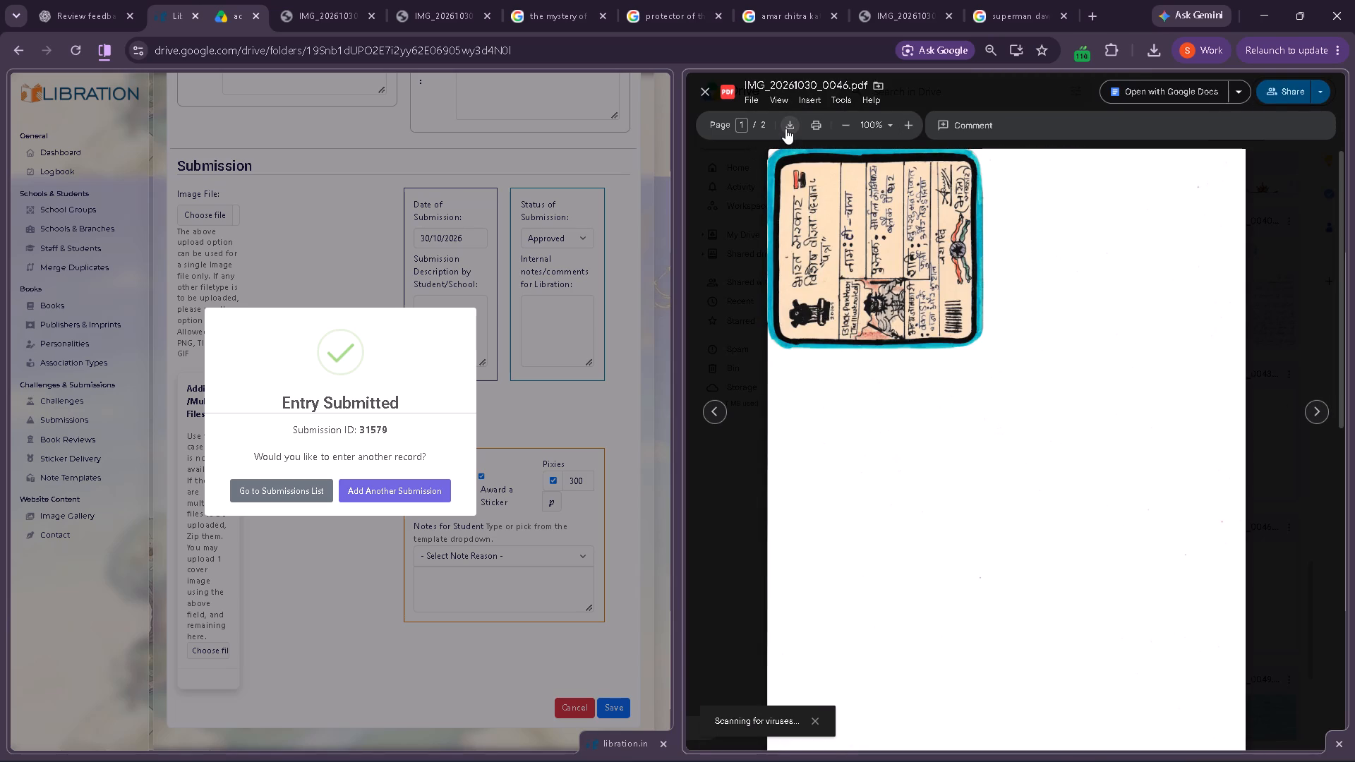
# Close the leftover scan PDF and web search tabs, keeping the review feedback, Libration and accepted Drive folder tabs.
pyautogui.click(368, 17)
pyautogui.click(372, 16)
pyautogui.click(372, 16)
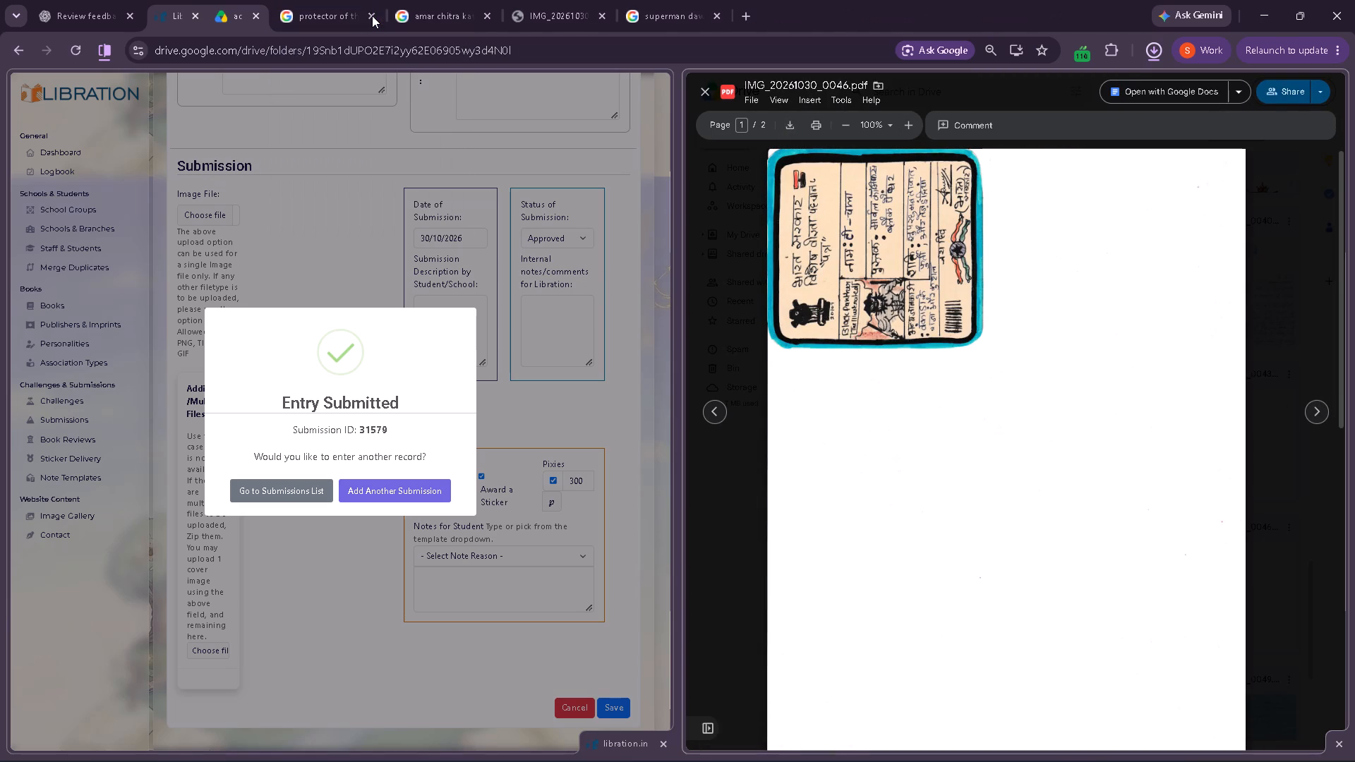
pyautogui.click(372, 16)
pyautogui.click(372, 16)
pyautogui.click(372, 16)
pyautogui.click(372, 16)
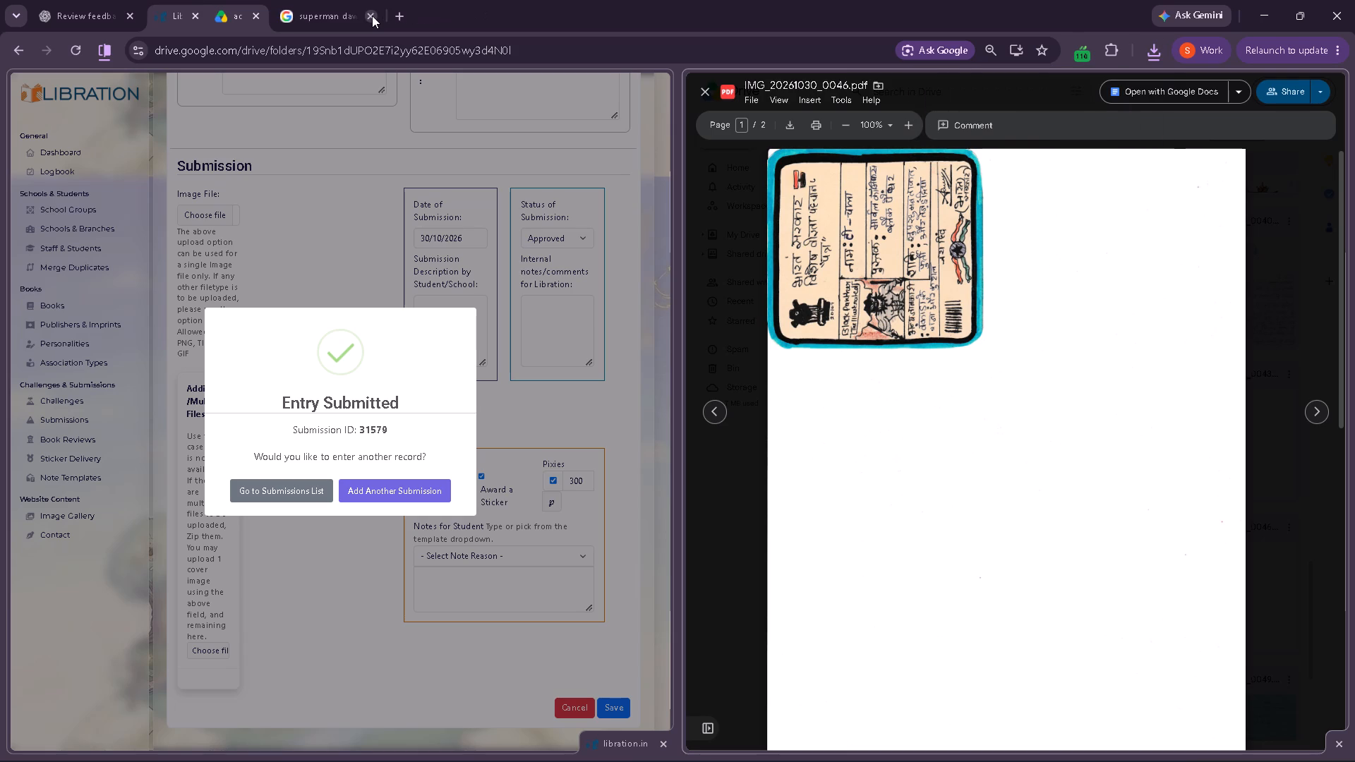
# Open the downloaded IMG_20261030_0046.pdf and rotate it until the Black Panther ID card reads upright.
pyautogui.click(1144, 51)
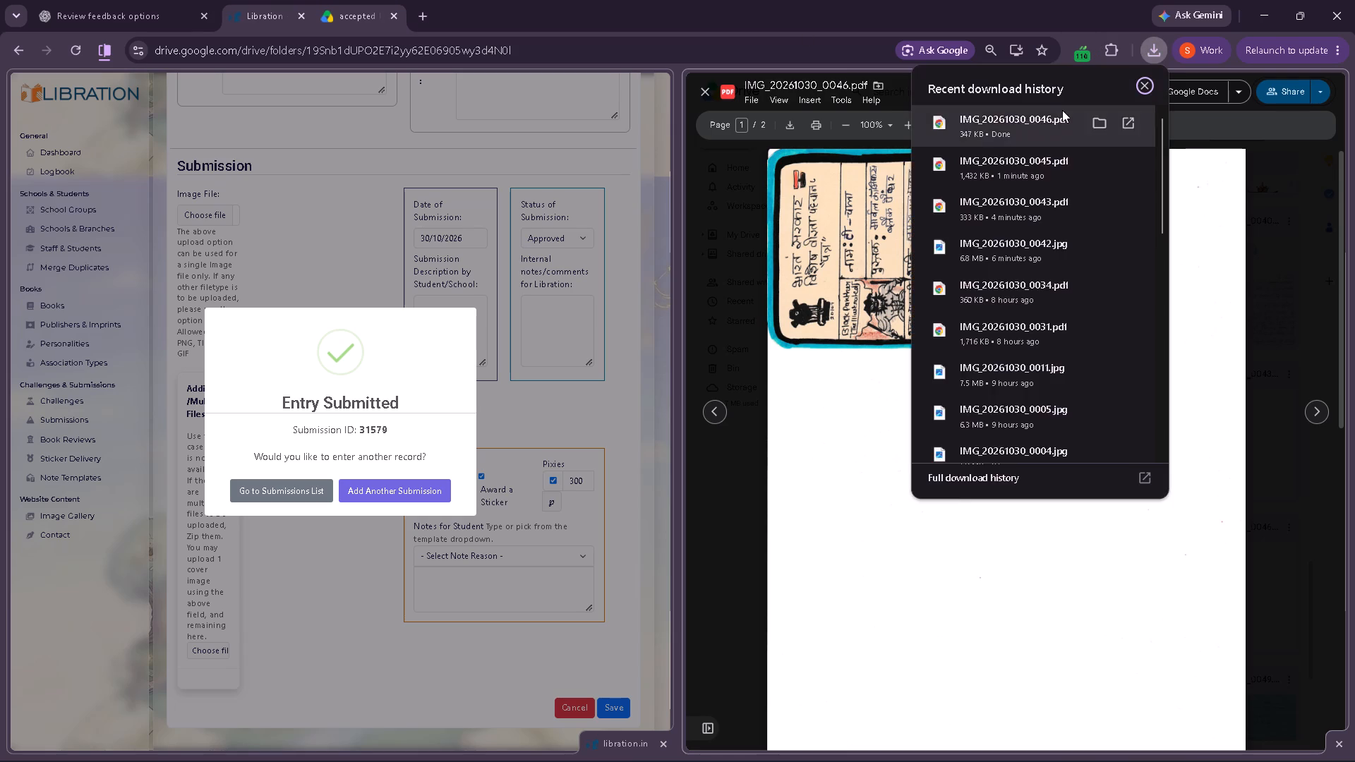
pyautogui.click(1062, 110)
pyautogui.tripleClick(704, 93)
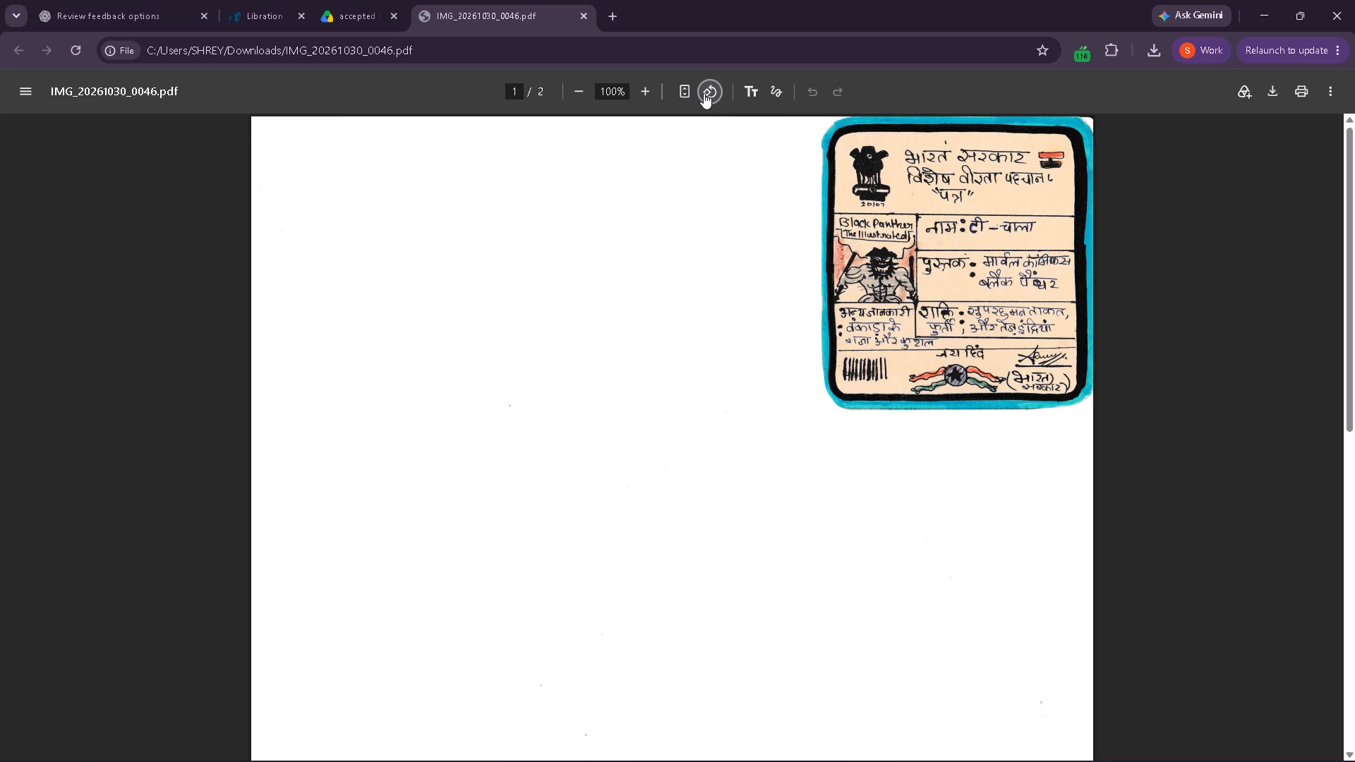
# Capture a screenshot of the Black Panther ID card, cropped closely to its blue border.
pyautogui.press('shift+super+s')
pyautogui.moveTo(812, 114); pyautogui.dragTo(857, 190)
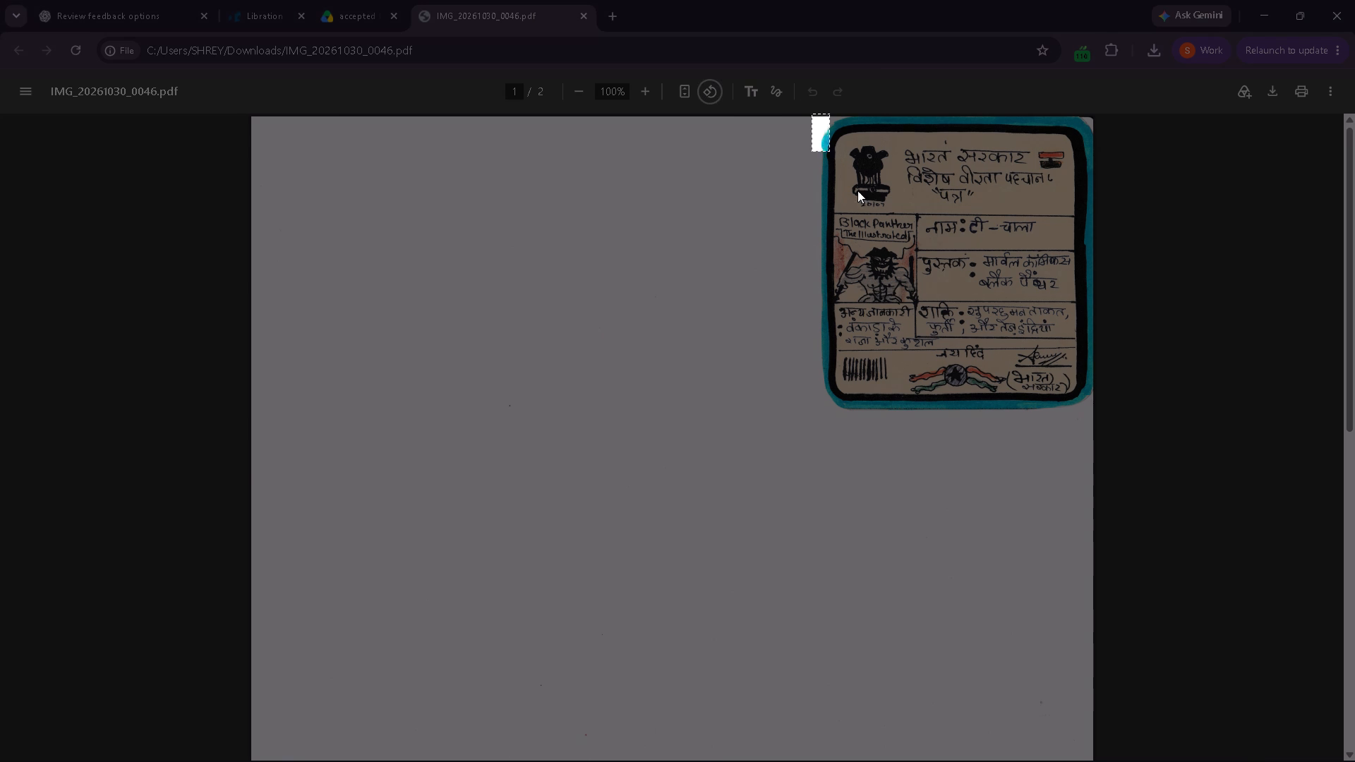
pyautogui.moveTo(857, 190); pyautogui.dragTo(1092, 423)
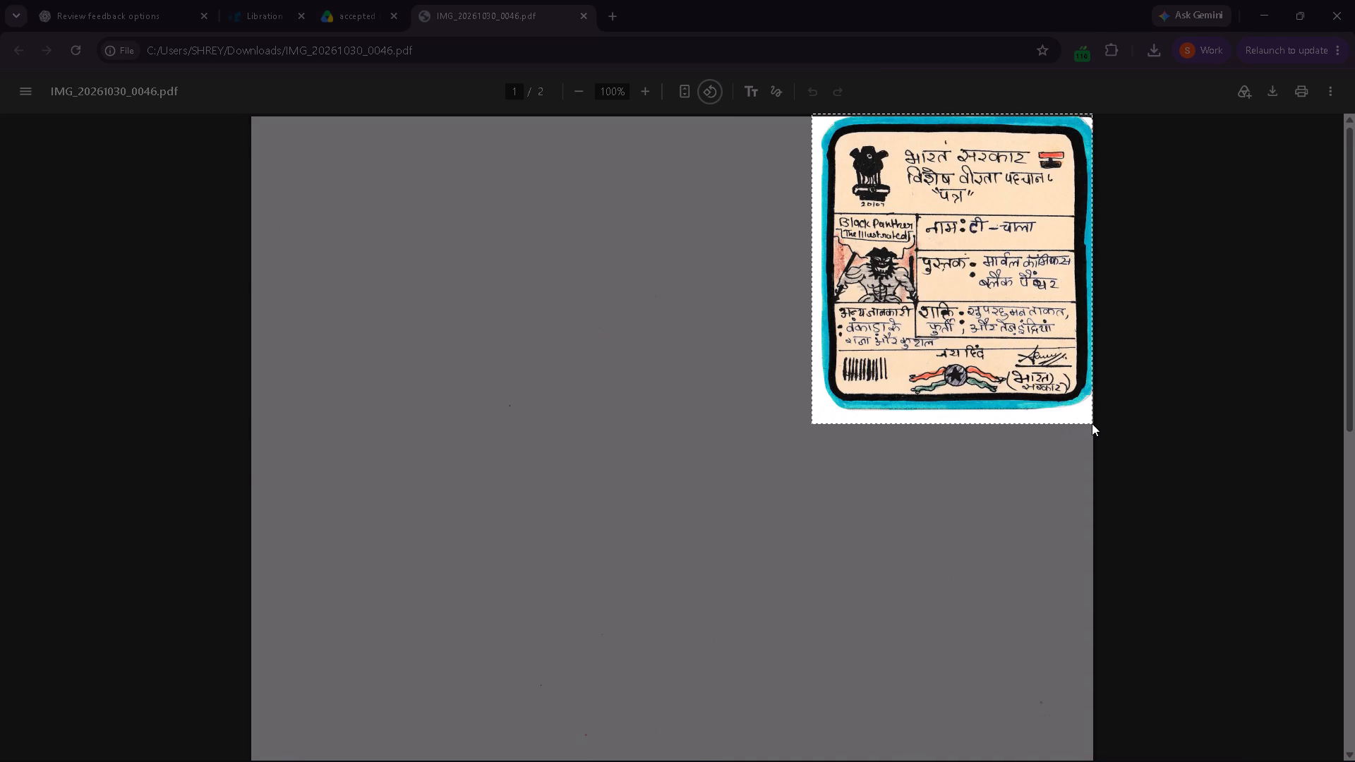
pyautogui.moveTo(1092, 423); pyautogui.dragTo(1092, 409)
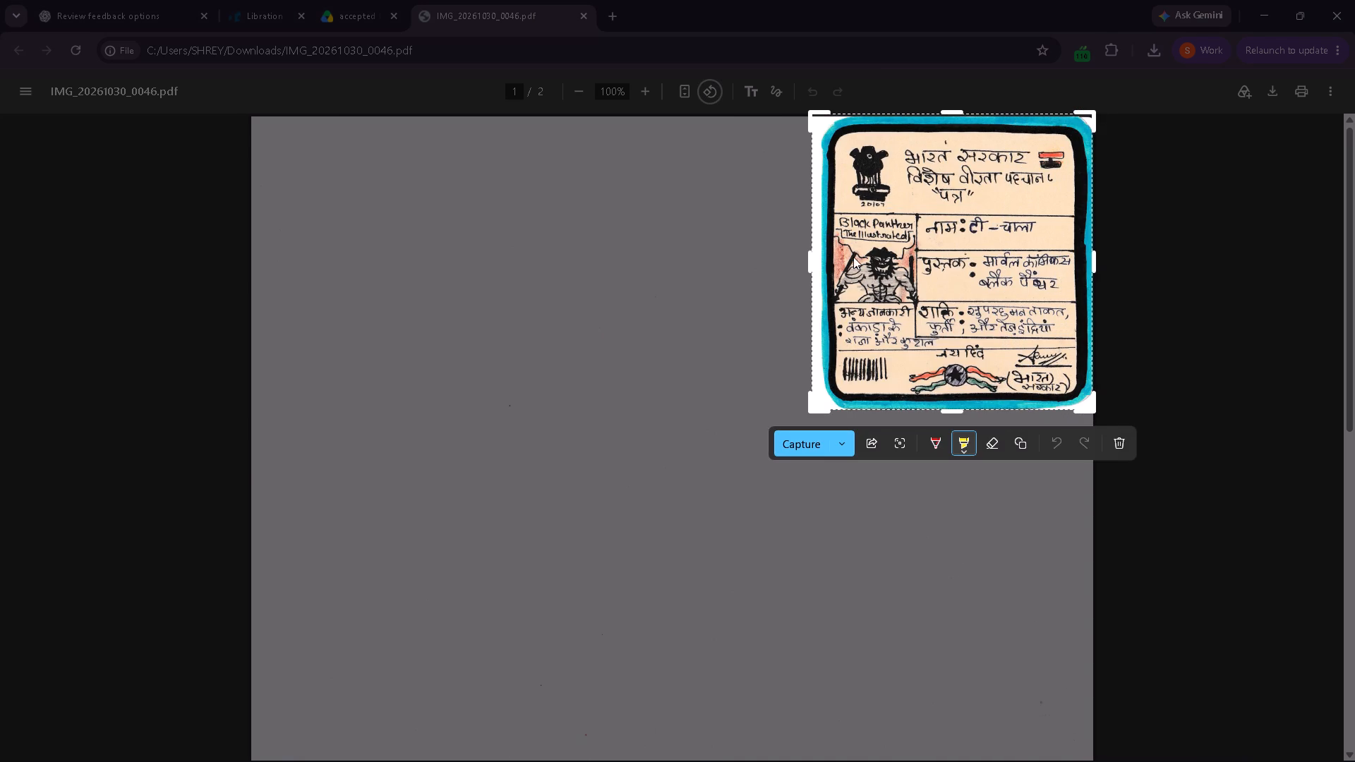
pyautogui.moveTo(811, 262); pyautogui.dragTo(821, 262)
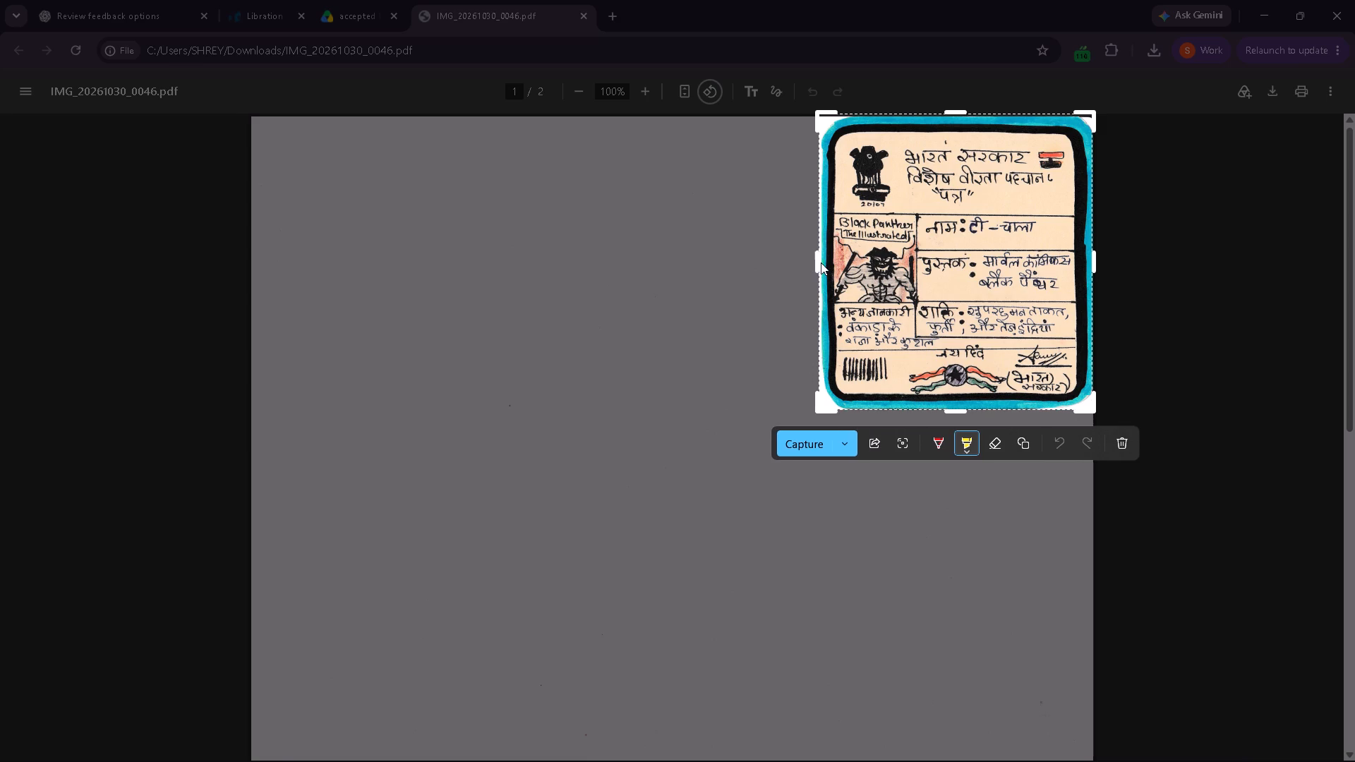
pyautogui.moveTo(821, 262); pyautogui.dragTo(824, 262)
pyautogui.click(817, 440)
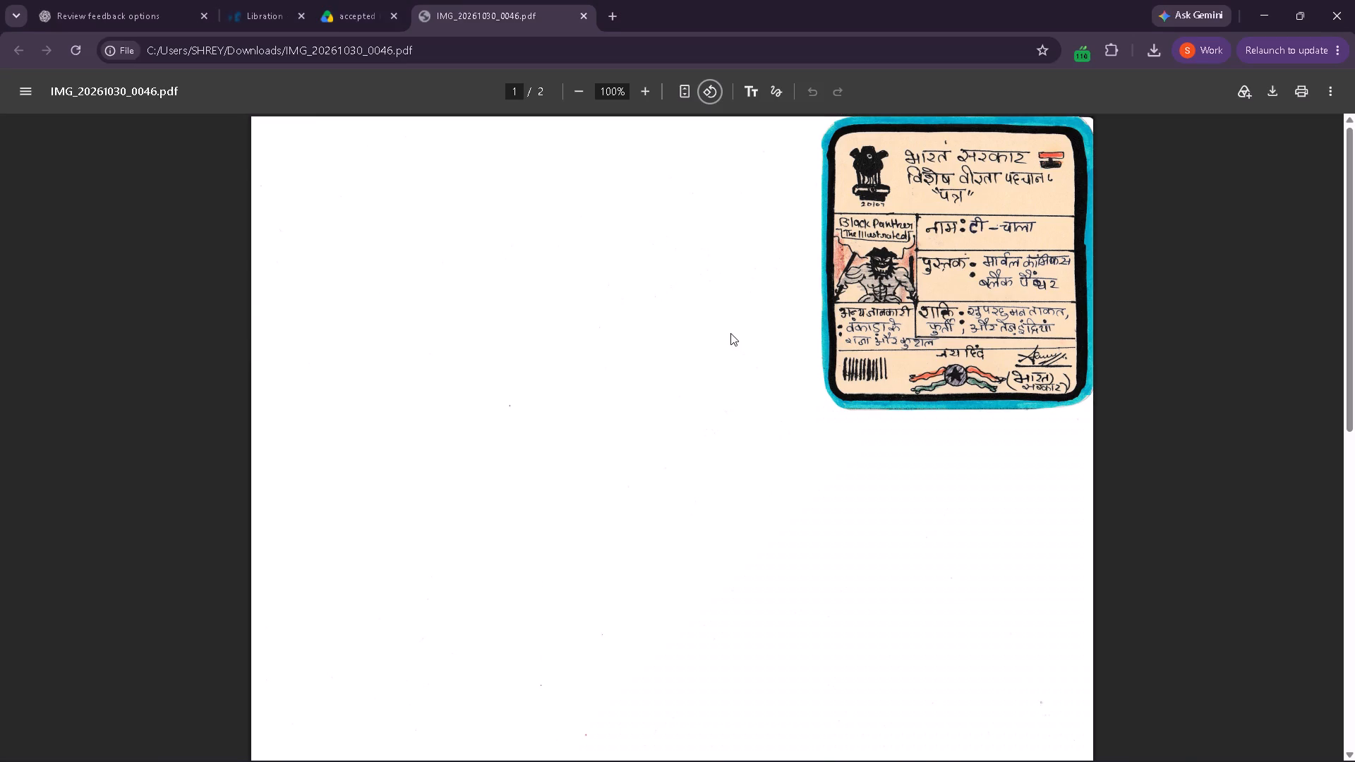
# Return to the Libration submission page and start adding another submission.
pyautogui.click(307, 0)
pyautogui.click(396, 490)
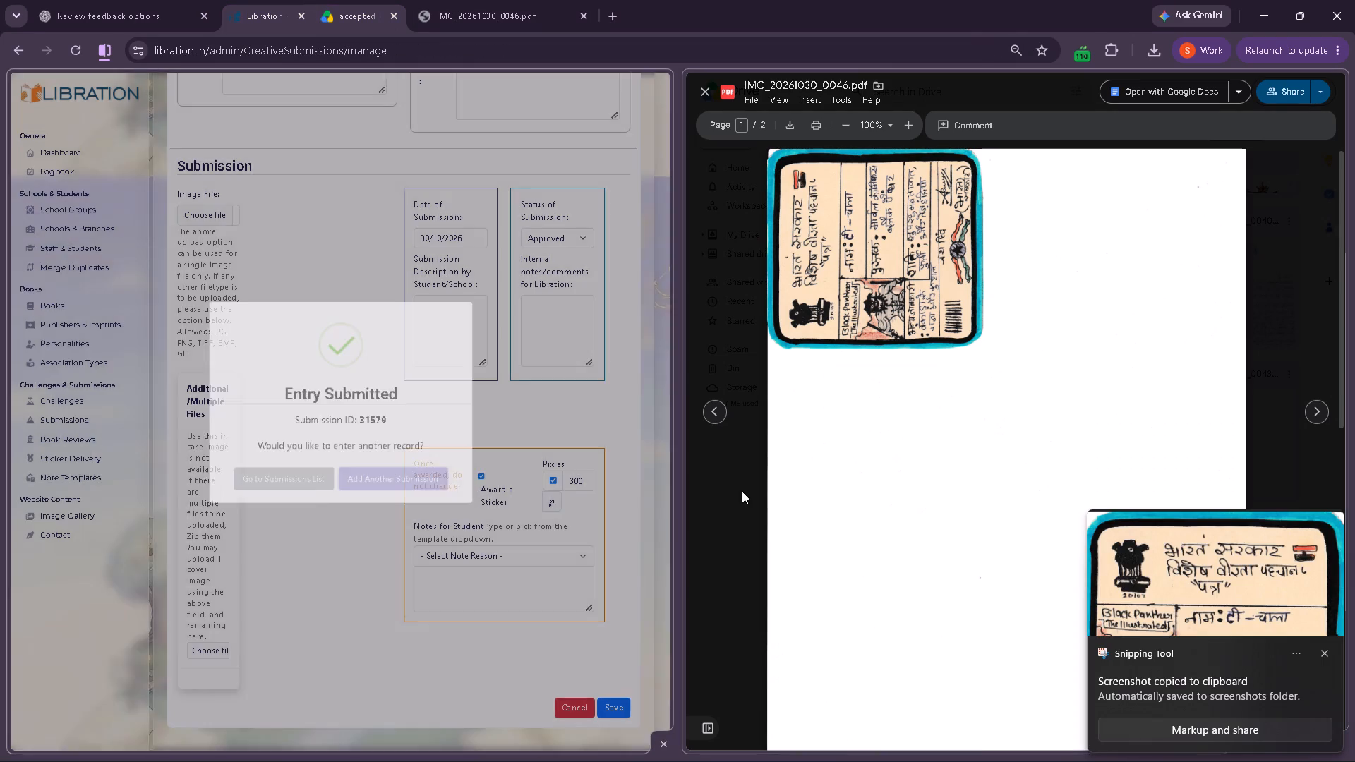
# Check the scan's second page for the student's name and link the matching KWS class 8-A student record to the submission.
pyautogui.scroll(-7, 1000, 495)
pyautogui.click(355, 268)
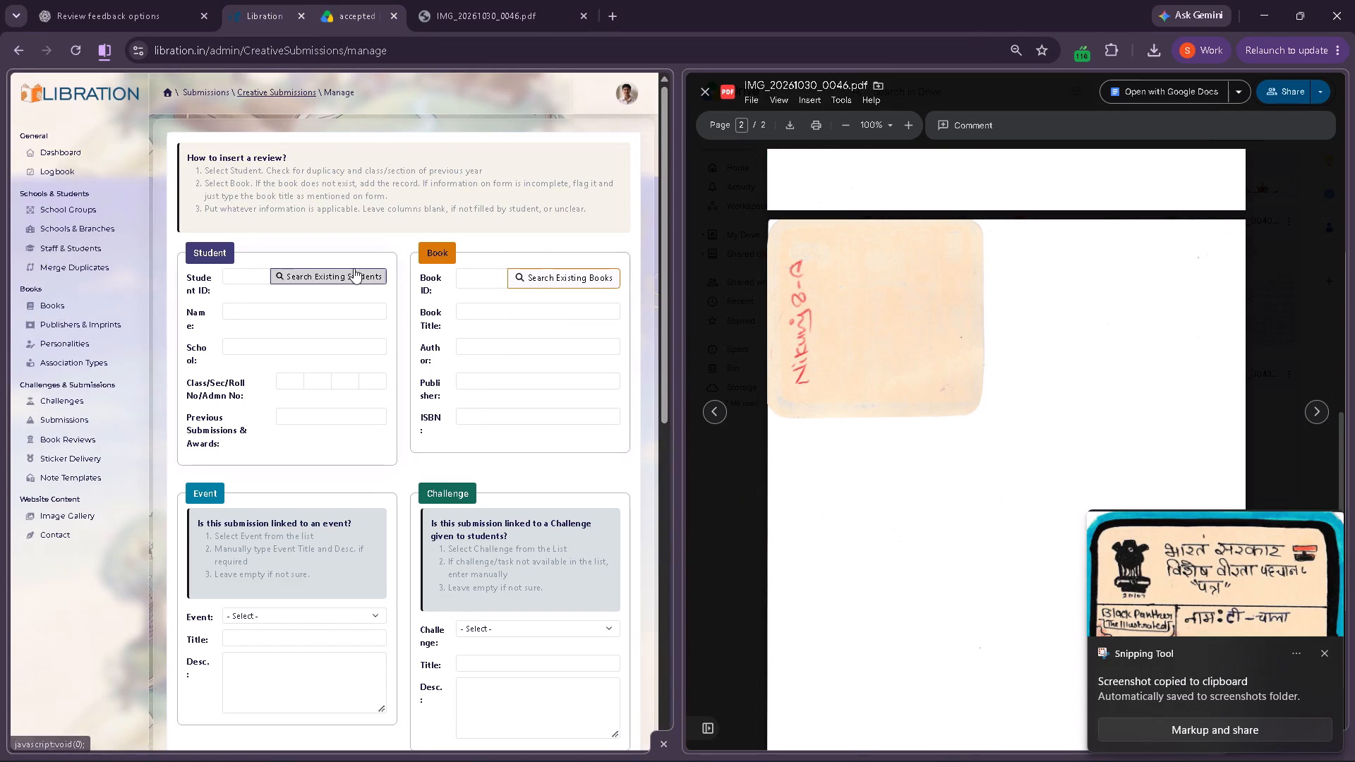
pyautogui.click(366, 182)
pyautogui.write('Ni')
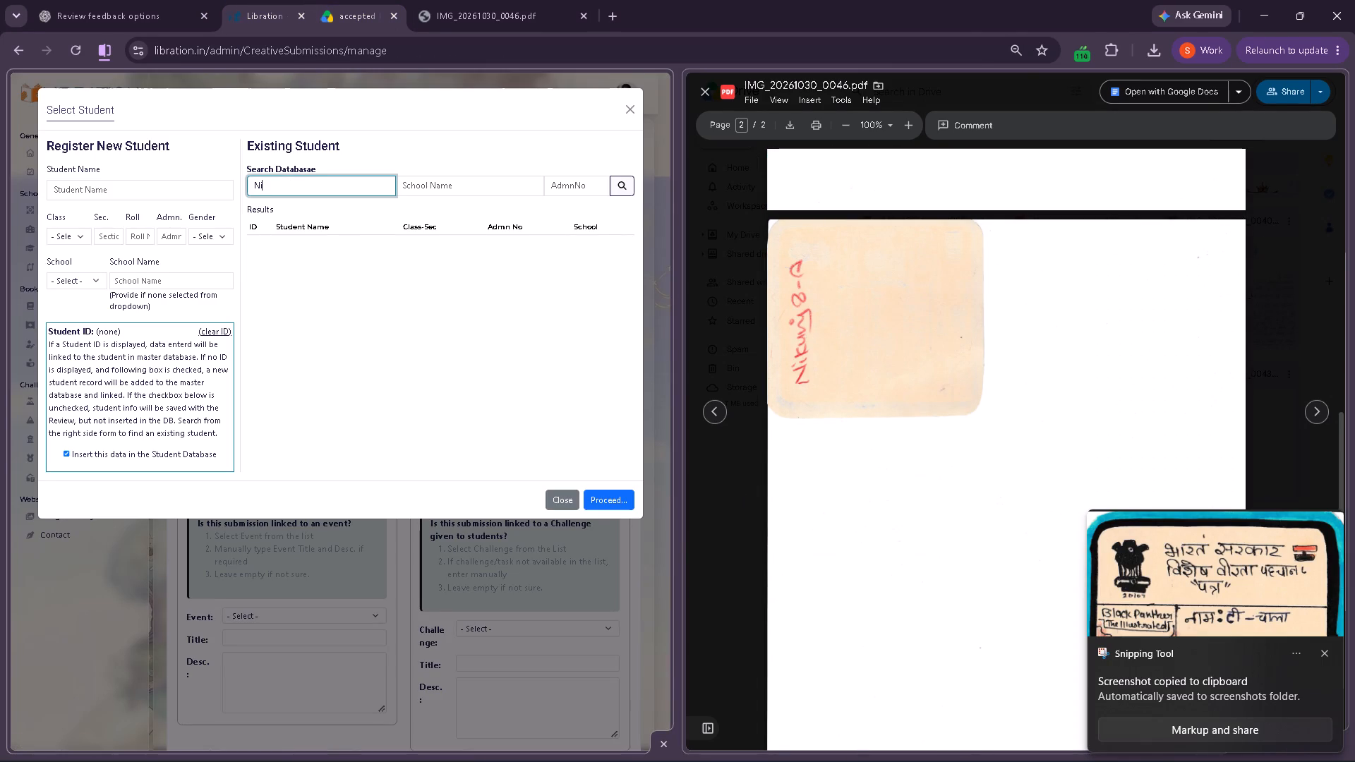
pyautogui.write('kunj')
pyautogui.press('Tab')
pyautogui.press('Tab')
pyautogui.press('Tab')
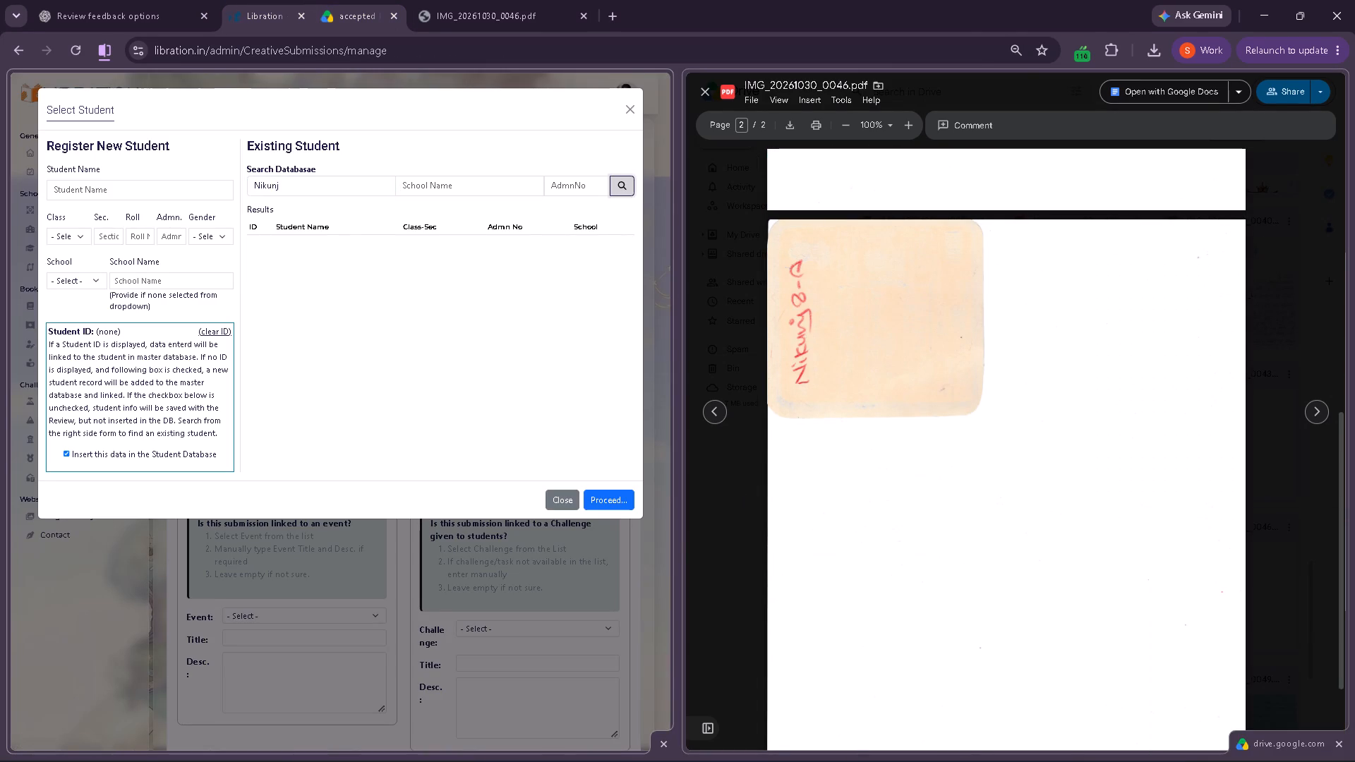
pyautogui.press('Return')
pyautogui.click(369, 258)
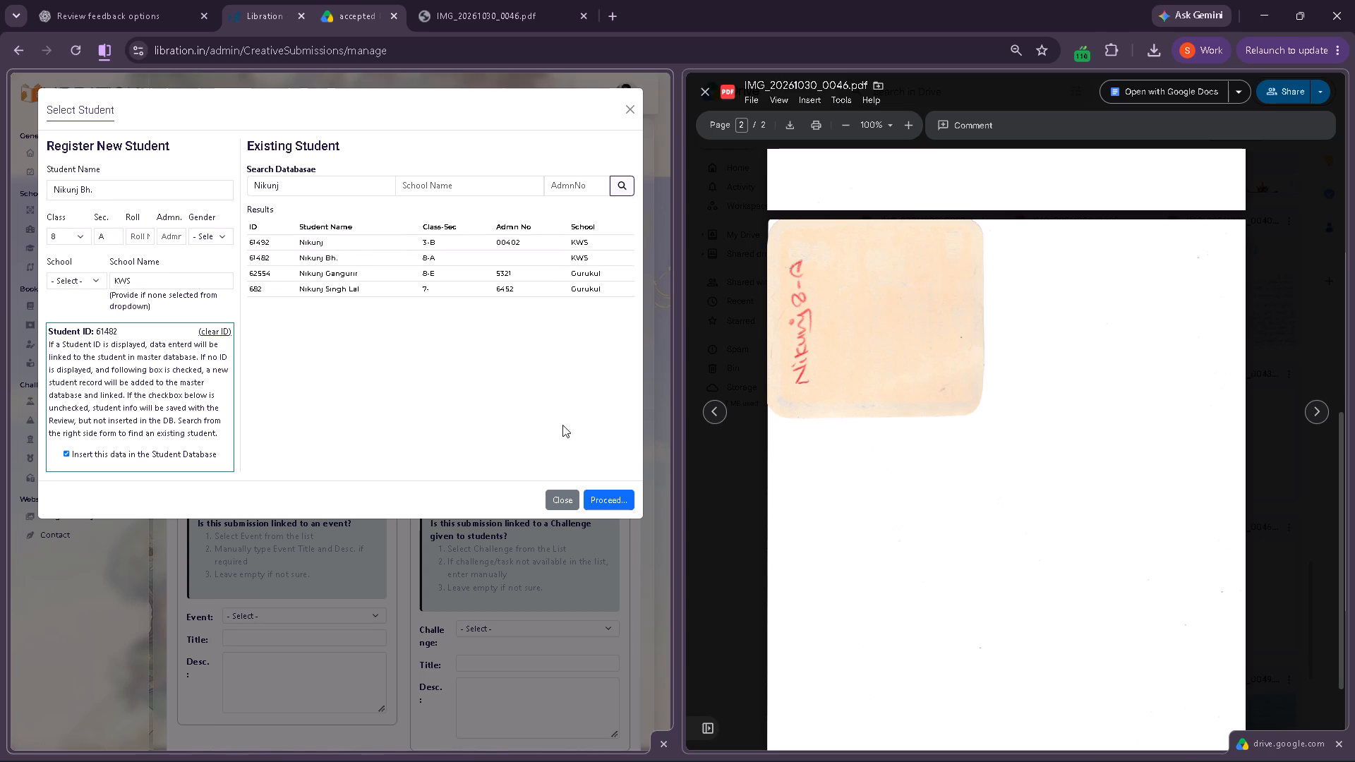
pyautogui.click(601, 498)
# Read the enlarged ID card on the scan's first page and enter Marvel Comics: Black Panther as the book title.
pyautogui.scroll(10, 1017, 515)
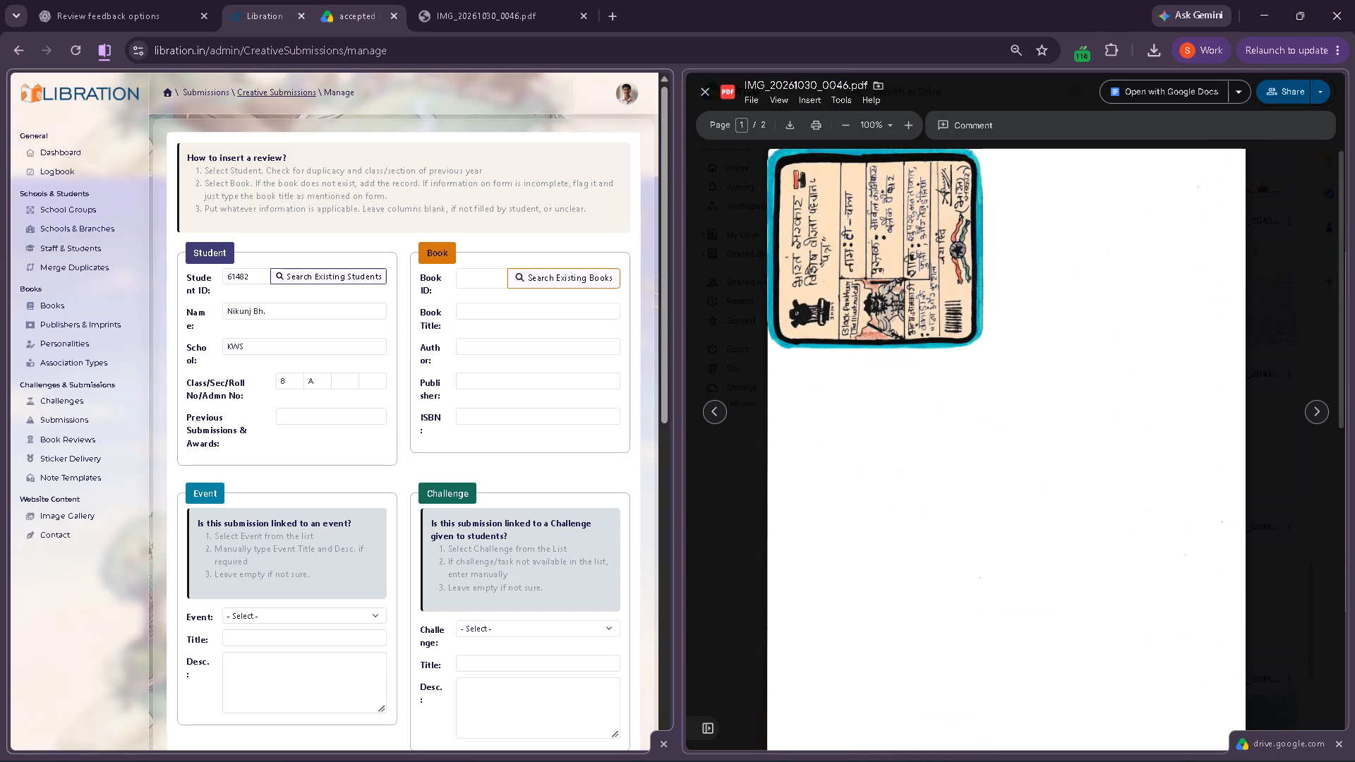
pyautogui.doubleClick(900, 124)
pyautogui.scroll(5, 821, 466)
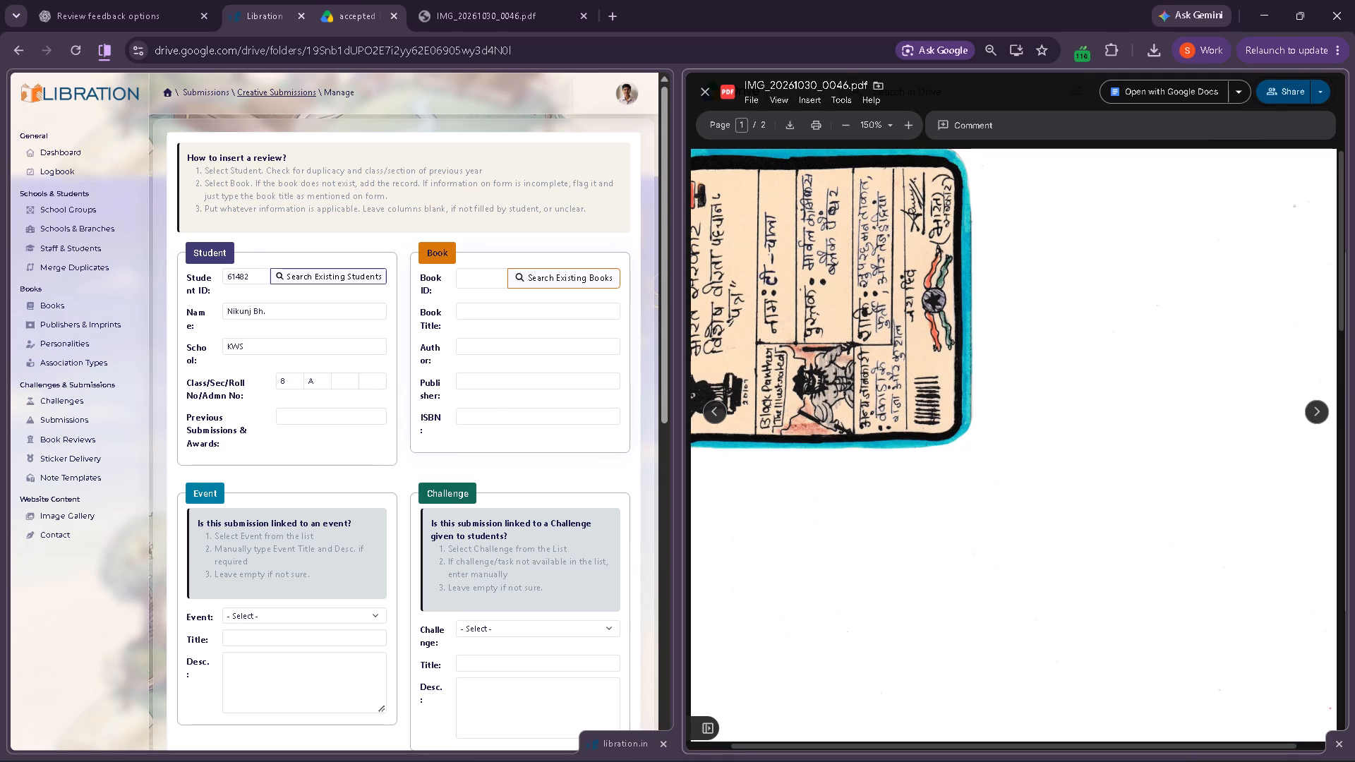
pyautogui.click(502, 312)
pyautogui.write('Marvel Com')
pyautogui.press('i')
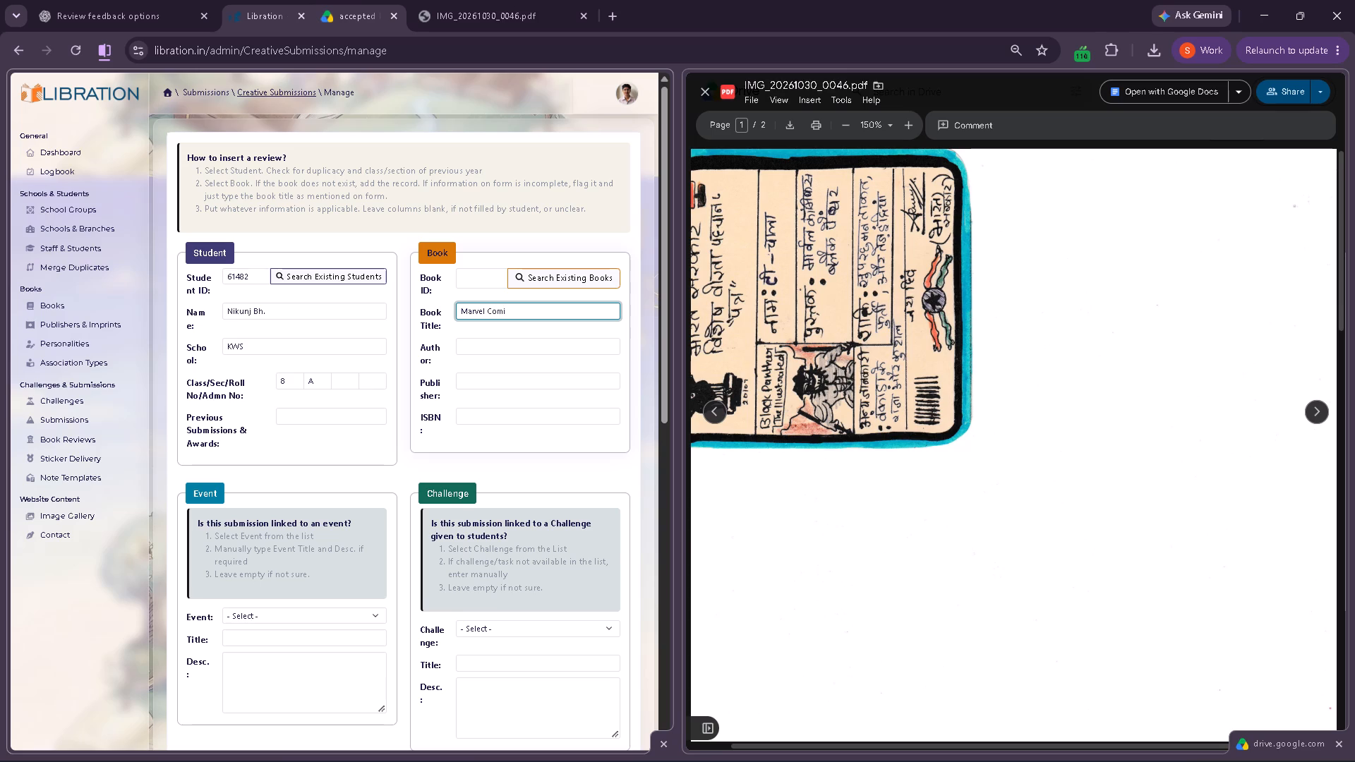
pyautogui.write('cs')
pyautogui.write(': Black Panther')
# Link the submission to challenge [5b] Superhero ID-Card.
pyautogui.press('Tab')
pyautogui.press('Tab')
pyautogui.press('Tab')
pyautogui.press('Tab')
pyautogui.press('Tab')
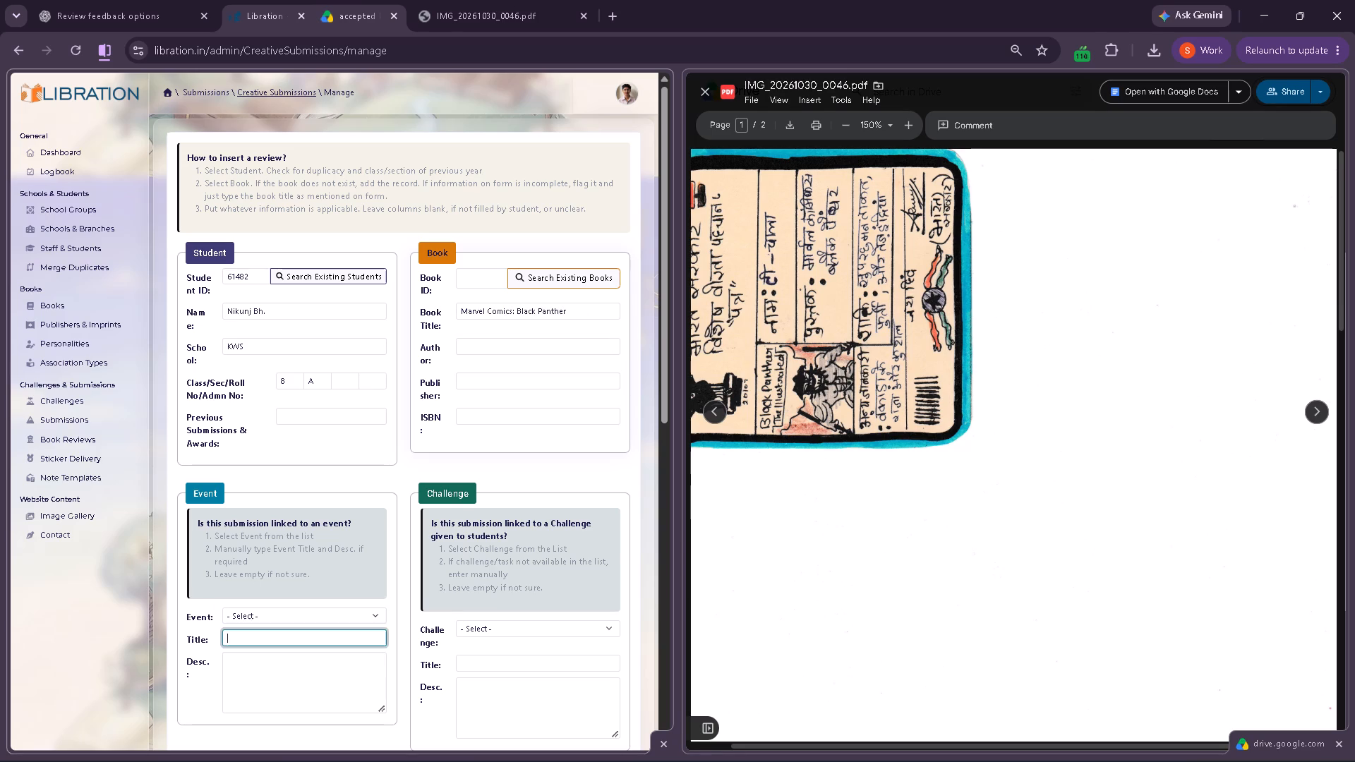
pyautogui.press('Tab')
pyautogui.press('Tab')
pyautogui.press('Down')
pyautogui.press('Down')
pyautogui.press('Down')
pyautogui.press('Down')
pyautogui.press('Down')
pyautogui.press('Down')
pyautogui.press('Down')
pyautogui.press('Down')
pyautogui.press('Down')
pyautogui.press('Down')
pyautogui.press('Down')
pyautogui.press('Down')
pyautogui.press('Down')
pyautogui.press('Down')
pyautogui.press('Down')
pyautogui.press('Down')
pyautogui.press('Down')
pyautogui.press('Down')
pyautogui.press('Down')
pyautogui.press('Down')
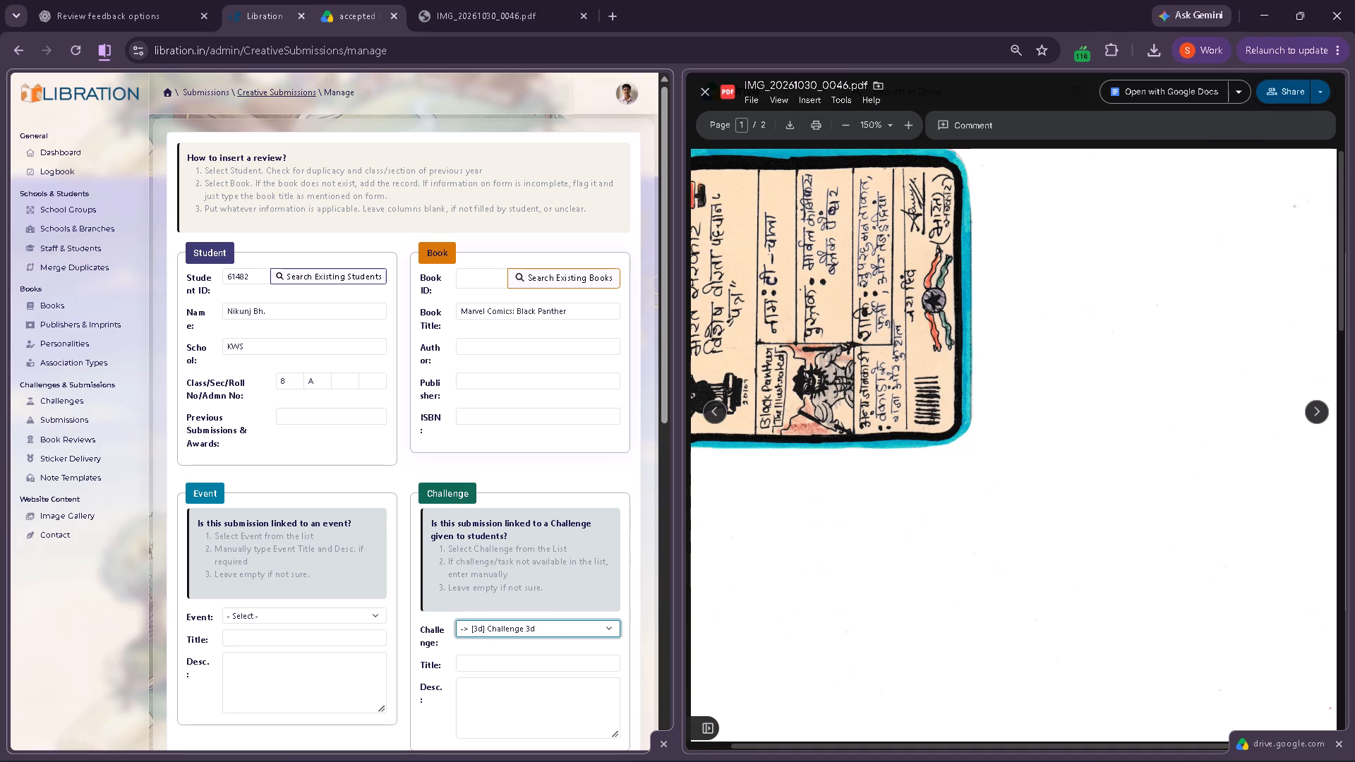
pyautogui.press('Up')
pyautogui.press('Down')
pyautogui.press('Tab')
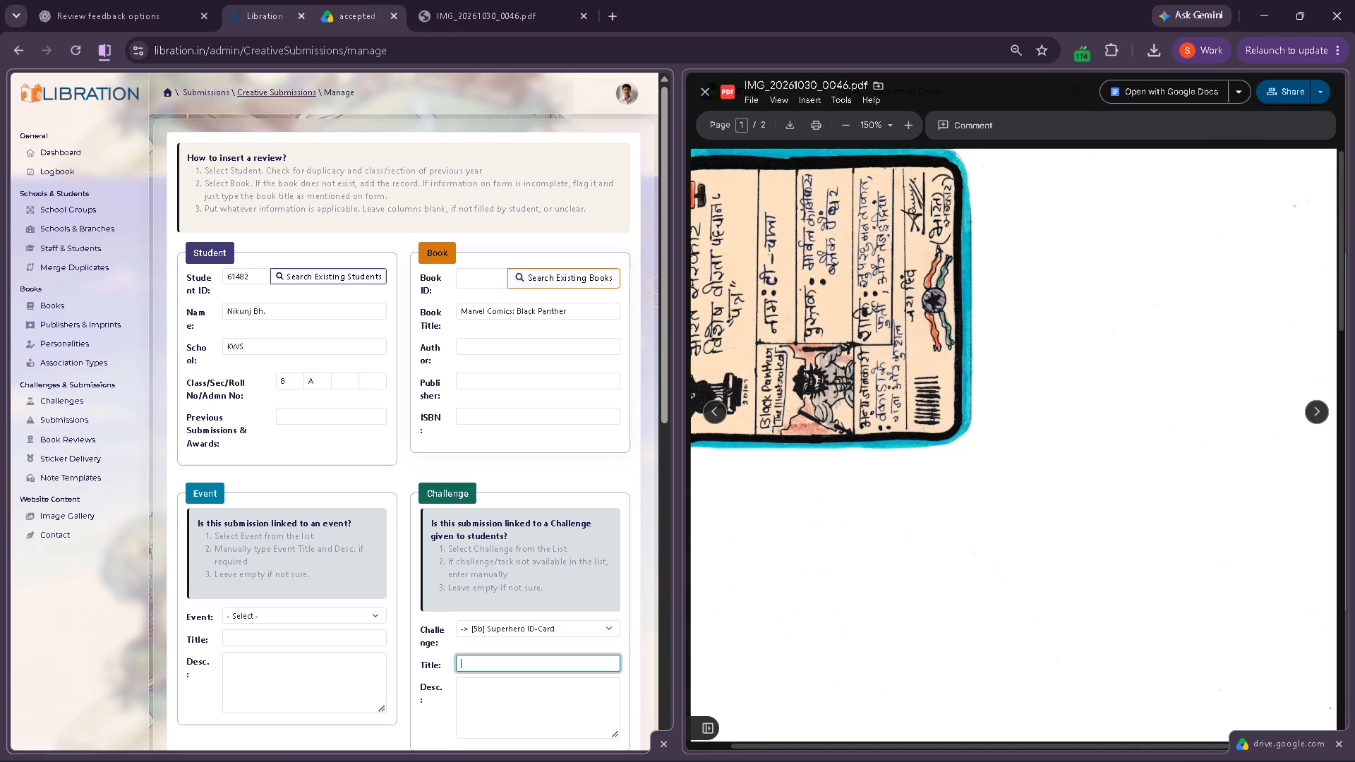
# Enter Superhero ID-Card as the challenge title and attach the captured ID card image as the submission's image file.
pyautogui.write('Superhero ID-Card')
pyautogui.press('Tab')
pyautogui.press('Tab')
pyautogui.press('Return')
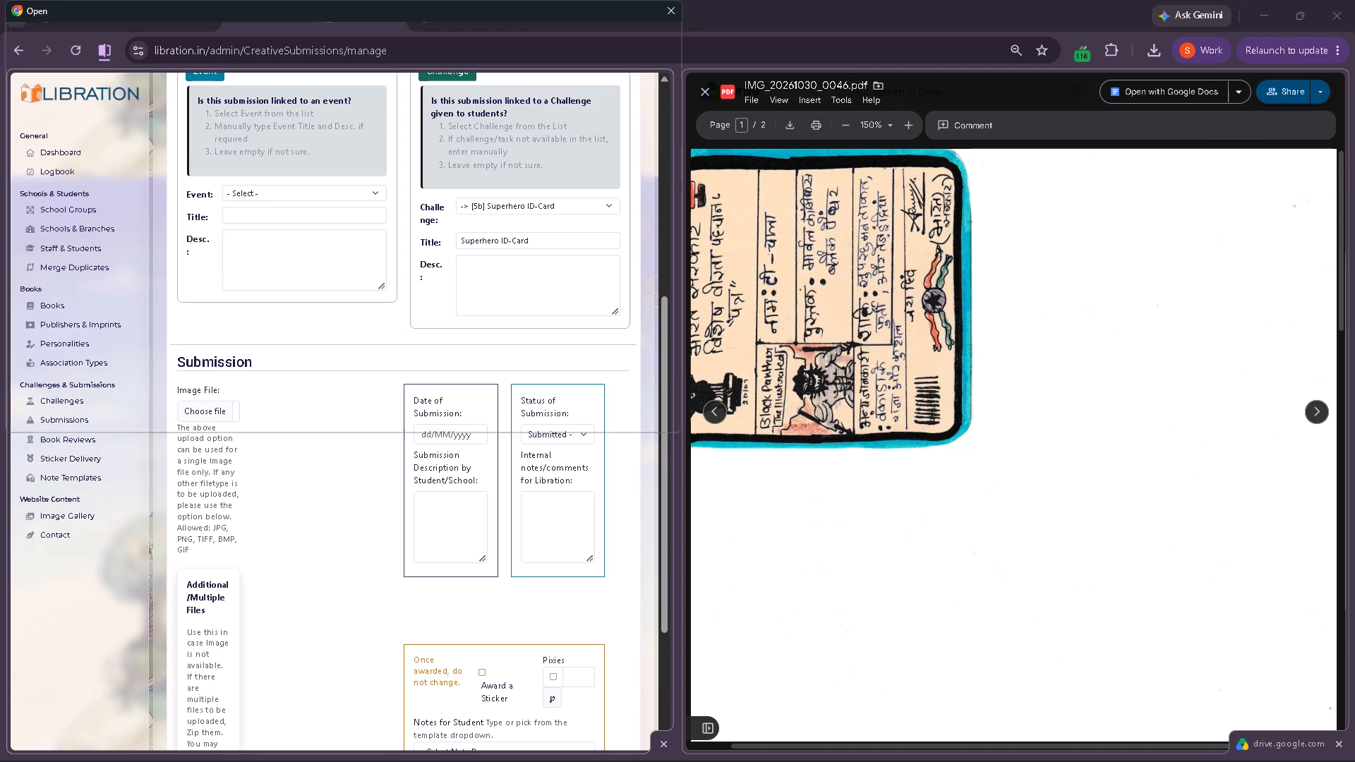
pyautogui.click(188, 200)
pyautogui.press('Return')
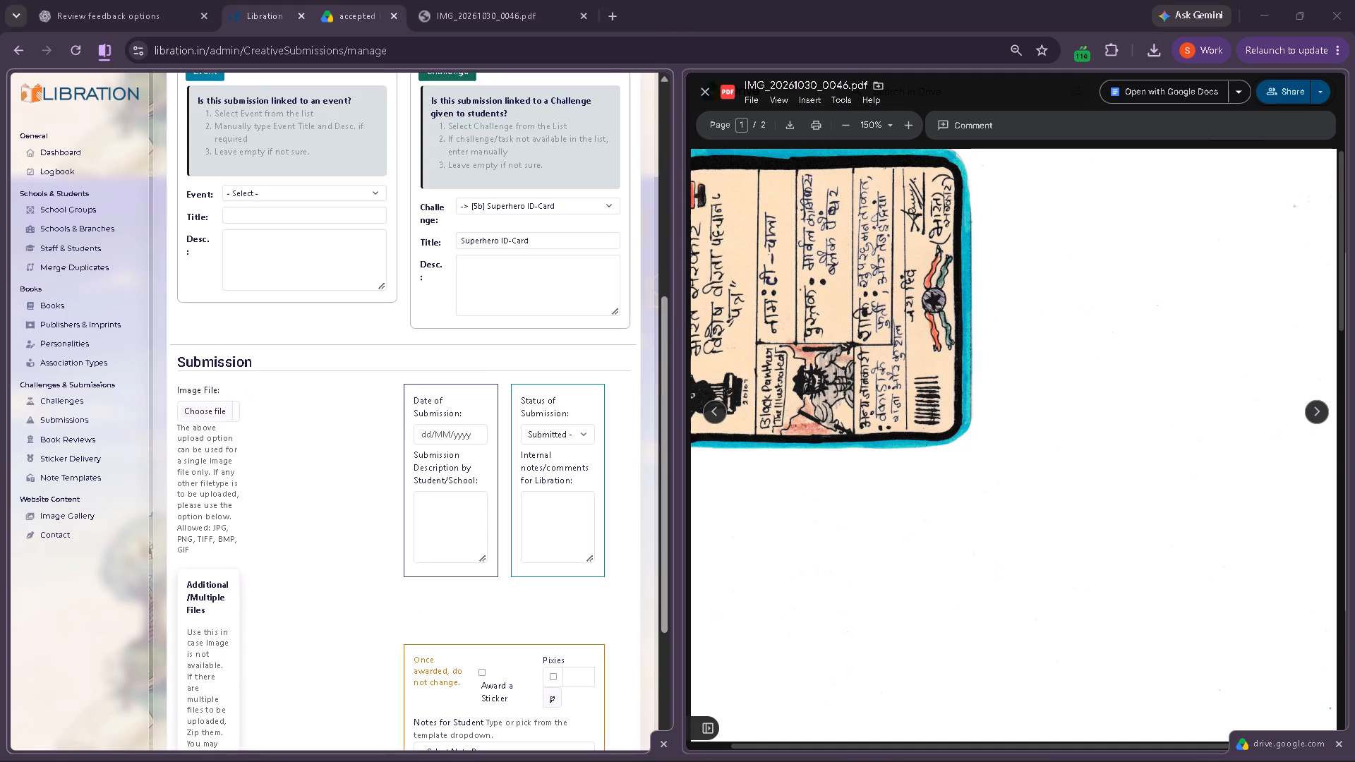
# Set the submission date to 30/10/2026 and the submission status to Approved.
pyautogui.press('Tab')
pyautogui.press('Tab')
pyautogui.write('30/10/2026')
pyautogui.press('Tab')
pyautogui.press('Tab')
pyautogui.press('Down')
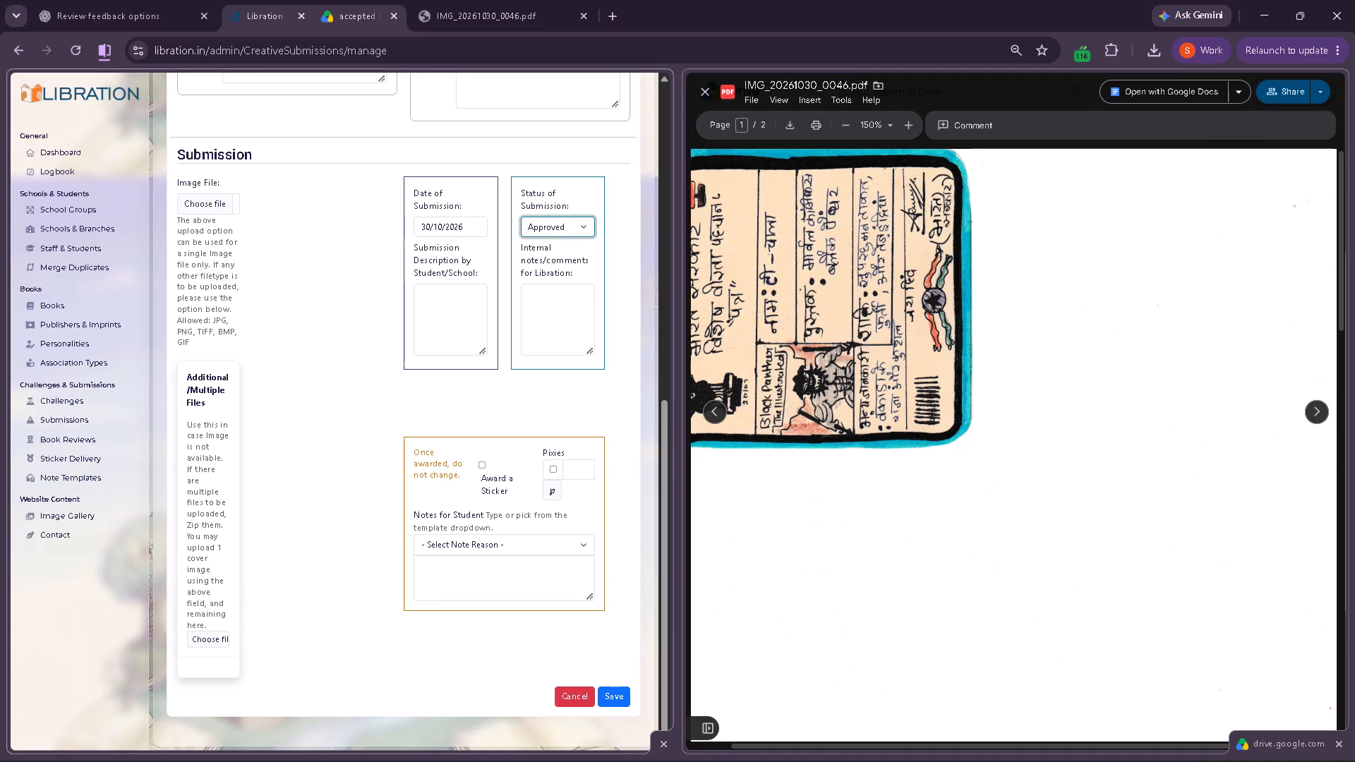
# Award a sticker and 300 Pixies for the Black Panther ID card, and save the submission.
pyautogui.click(485, 483)
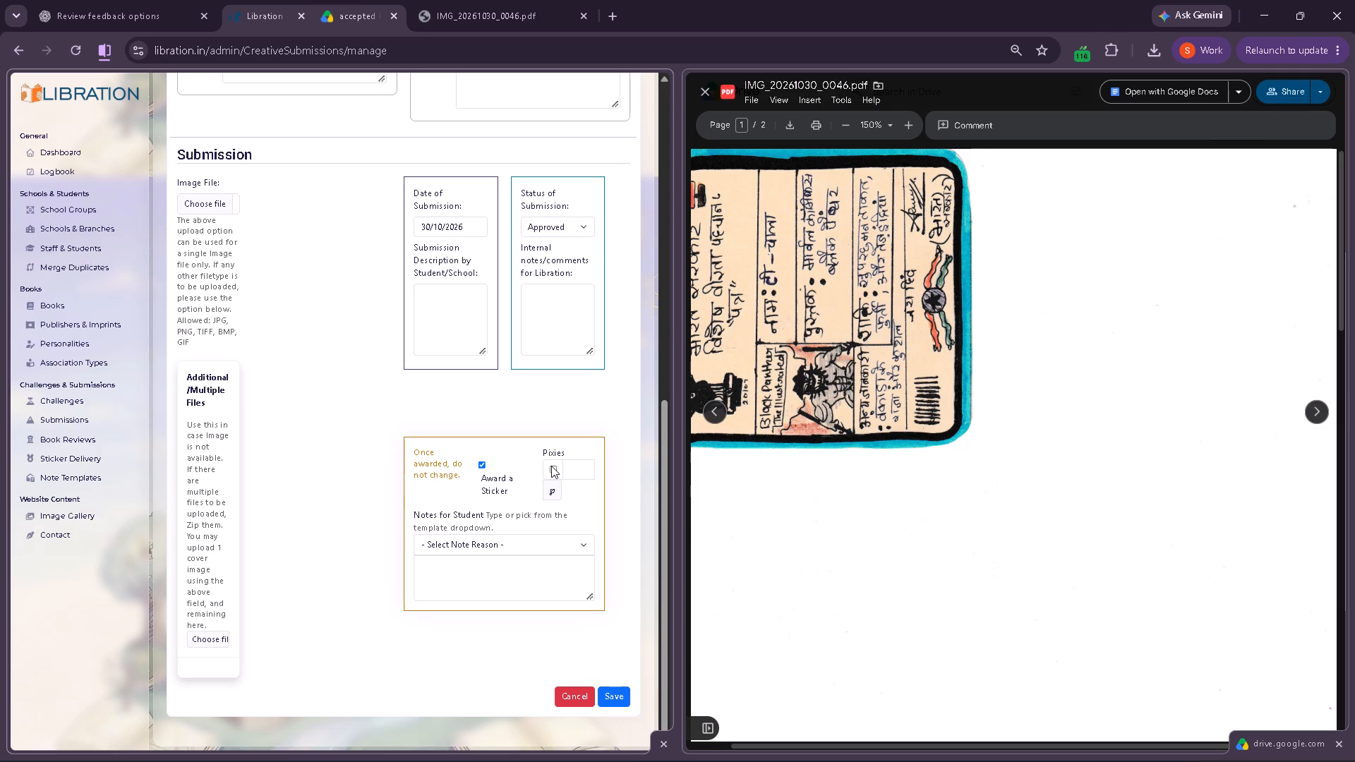
pyautogui.click(551, 466)
pyautogui.press('Tab')
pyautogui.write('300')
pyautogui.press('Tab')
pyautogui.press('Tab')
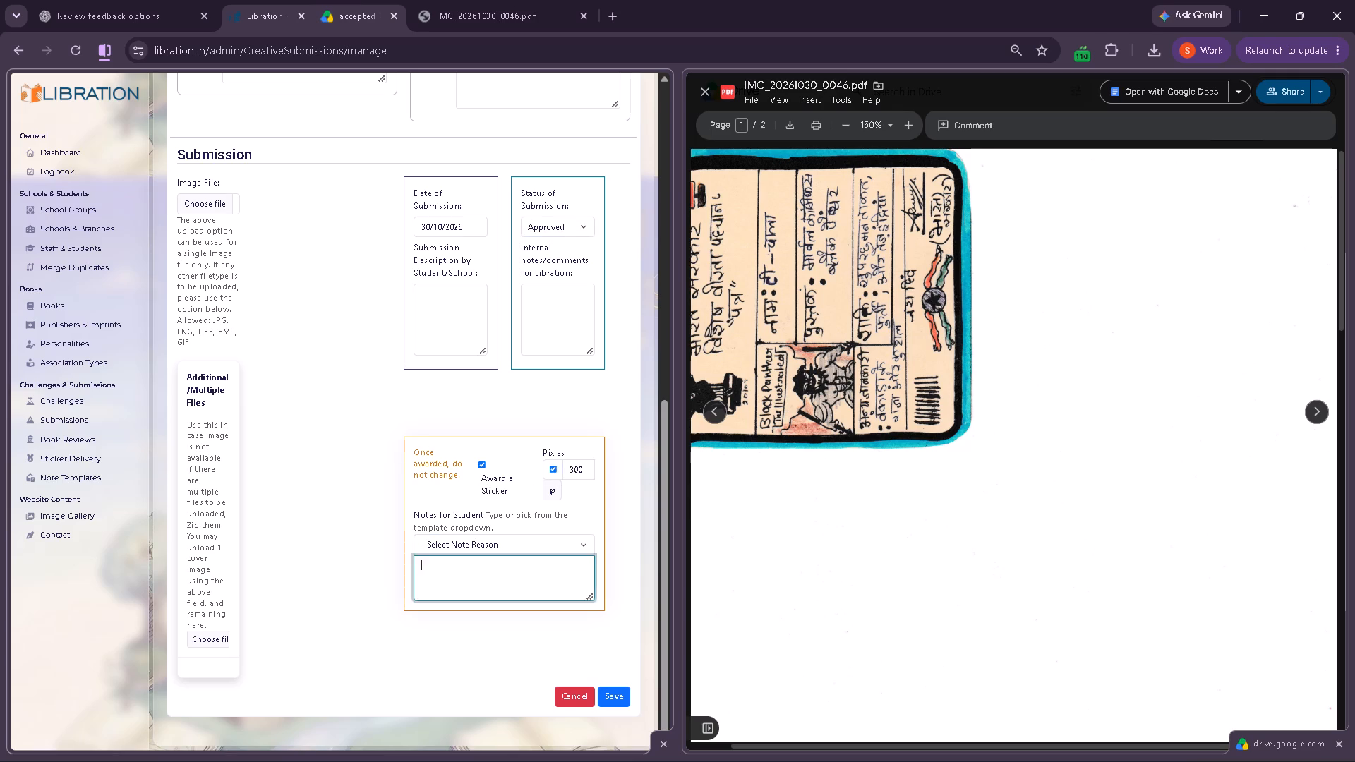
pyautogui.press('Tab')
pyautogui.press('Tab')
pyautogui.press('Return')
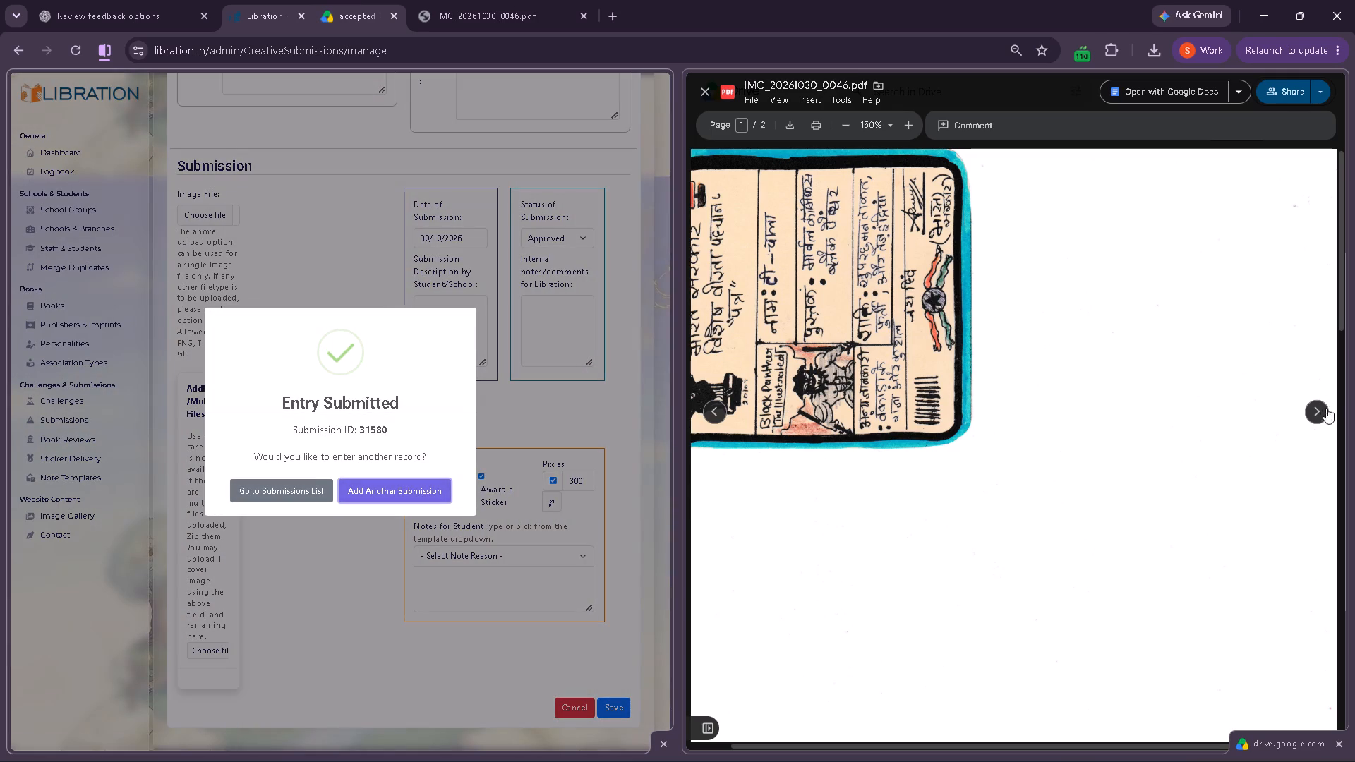
# Go to the next scan, IMG_20261030_0047.pdf, and capture a screenshot of the cover drawing on its first page.
pyautogui.click(1322, 411)
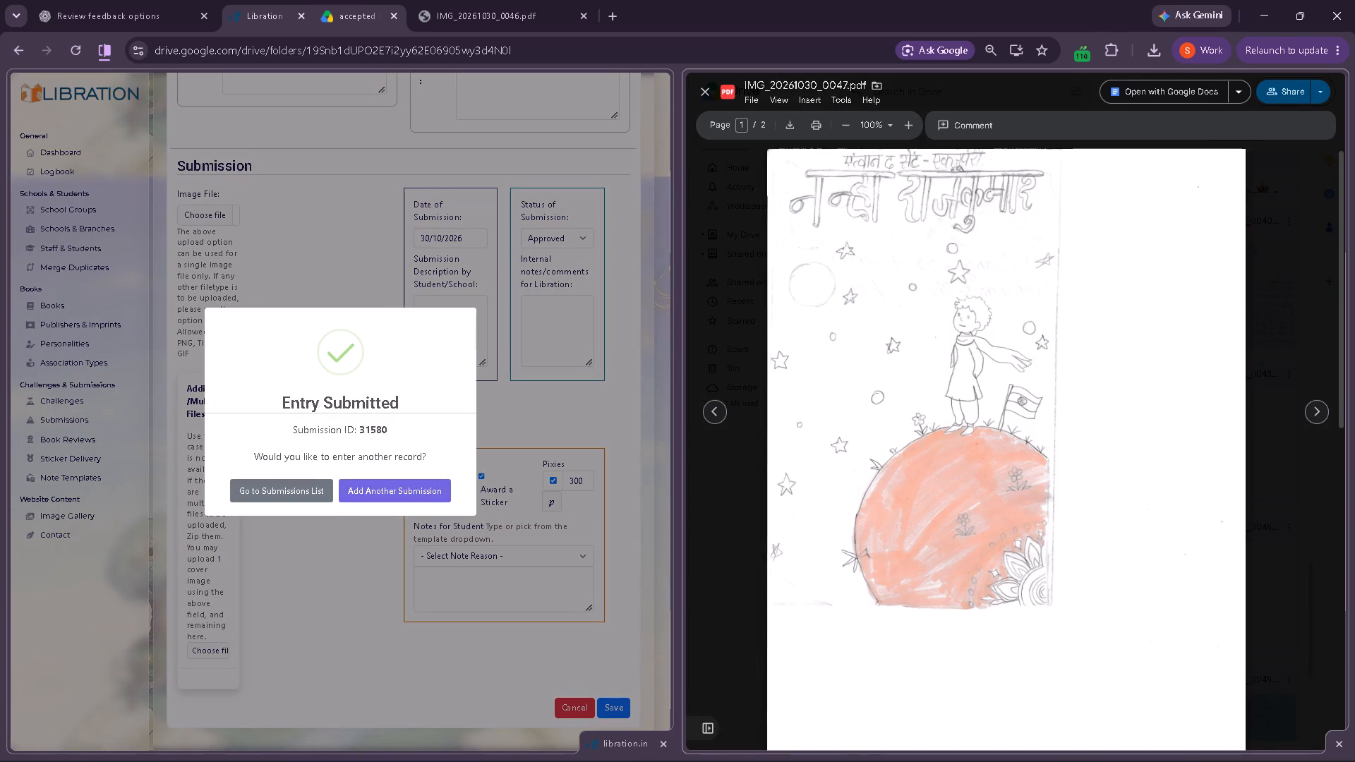
pyautogui.press('shift+super+s')
pyautogui.moveTo(767, 148); pyautogui.dragTo(975, 583)
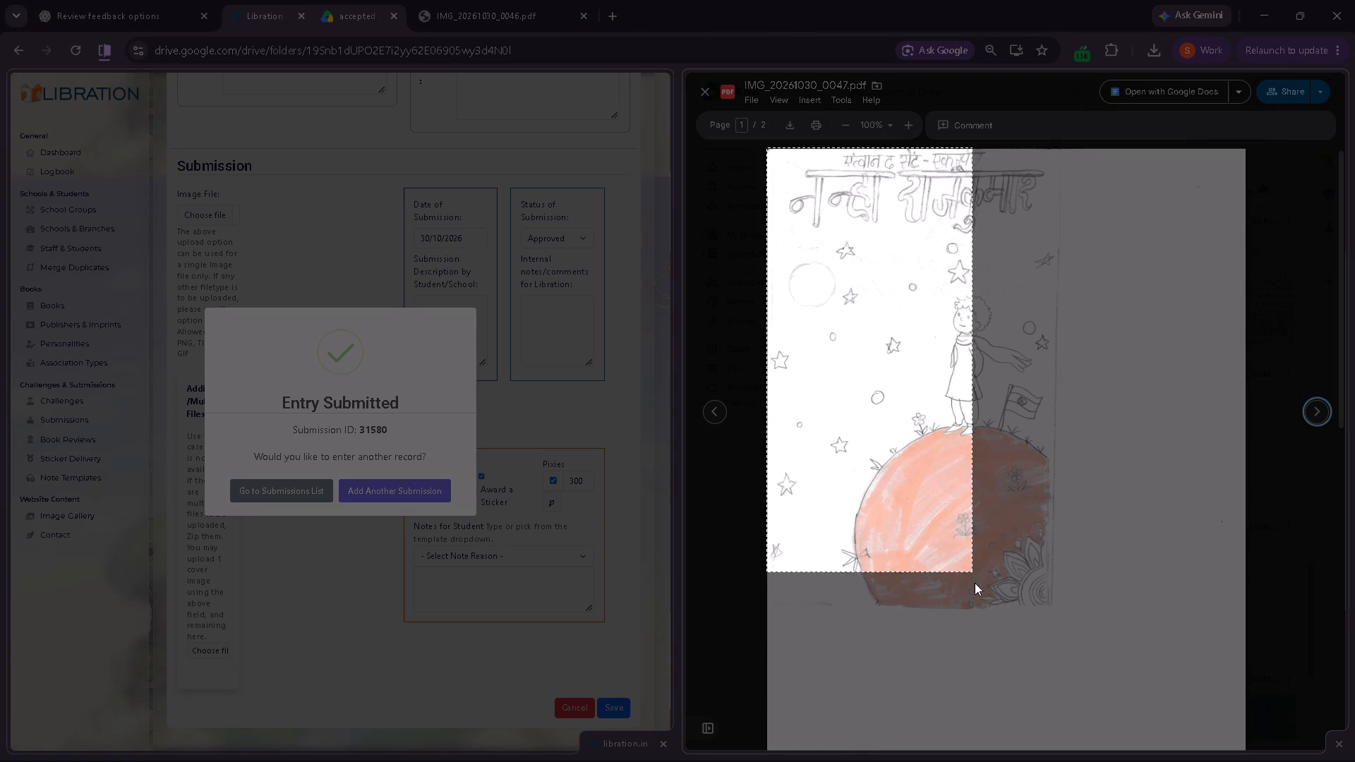
pyautogui.moveTo(975, 583); pyautogui.dragTo(1054, 601)
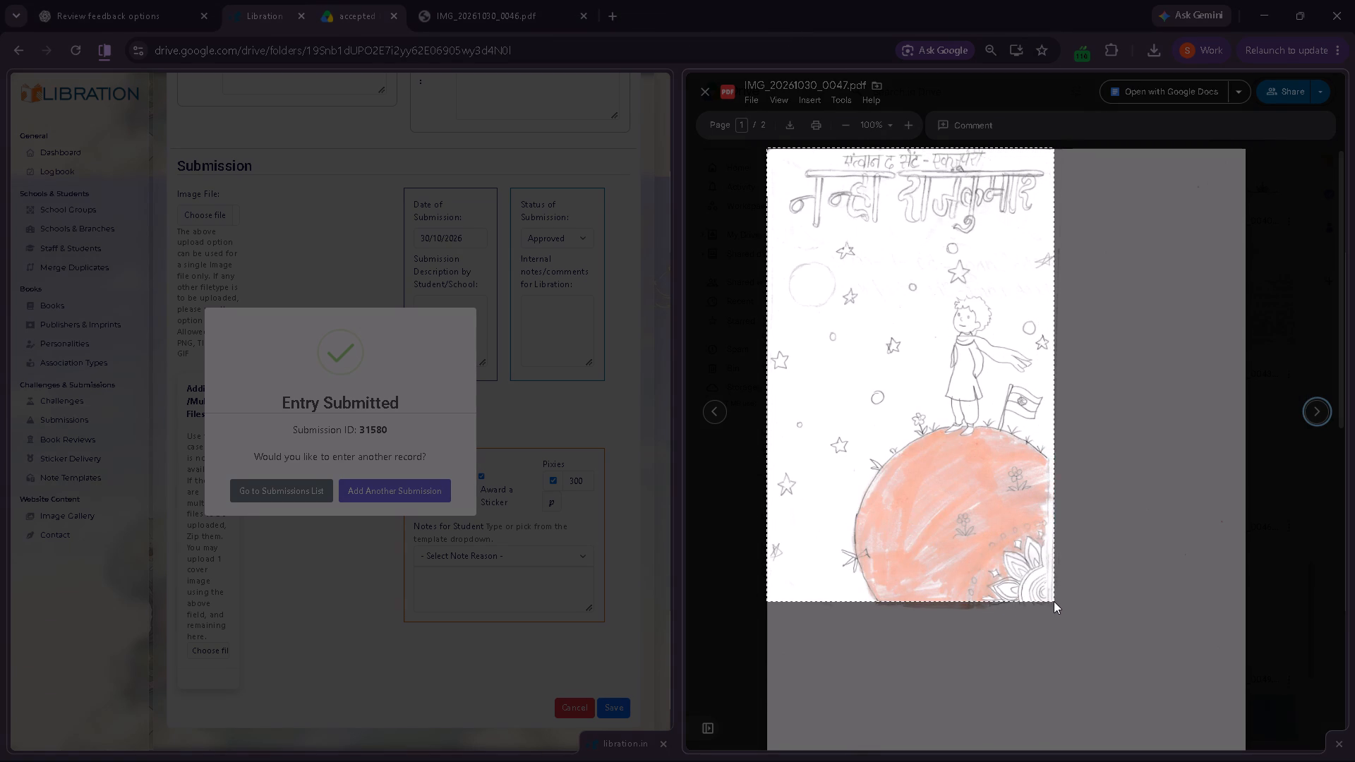
pyautogui.moveTo(1054, 601); pyautogui.dragTo(1055, 601)
pyautogui.click(774, 635)
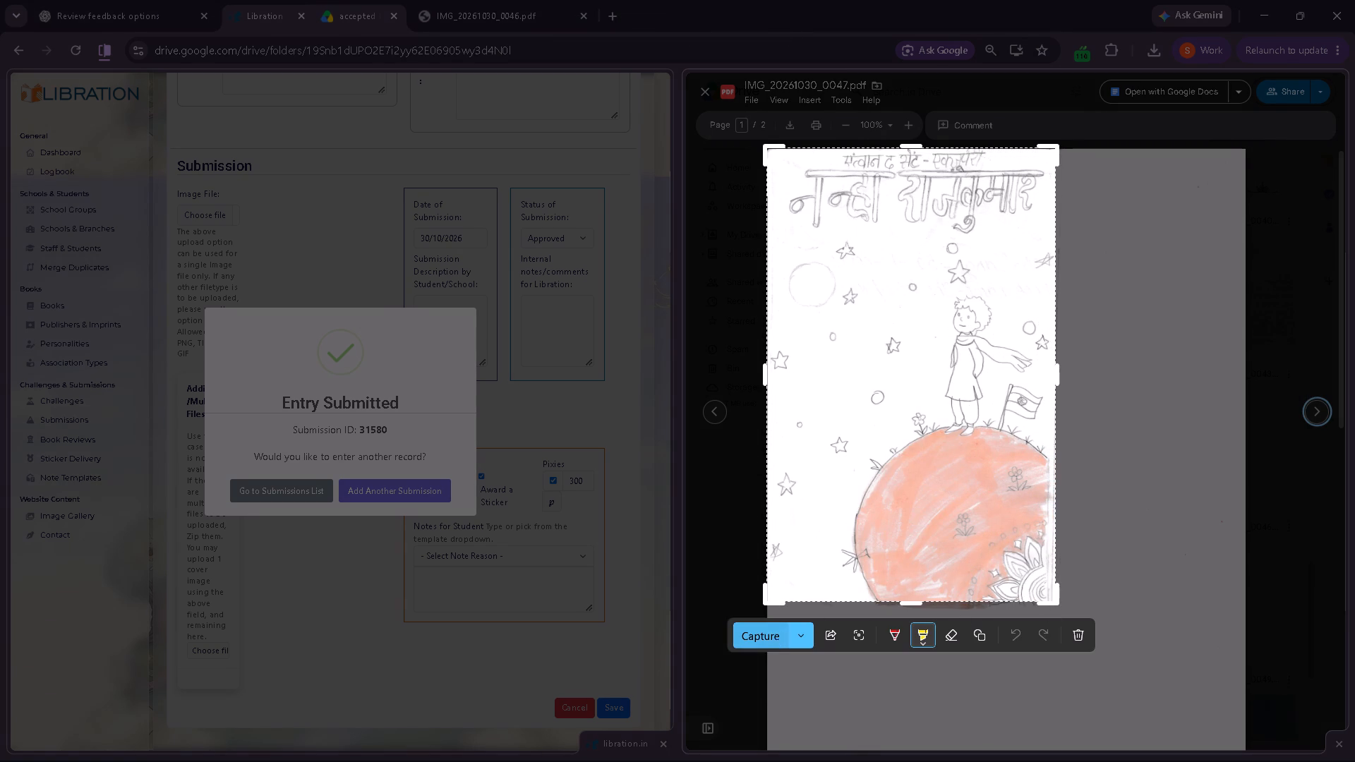
# Show the scan's second page with the student details and start adding another submission.
pyautogui.scroll(-8, 966, 524)
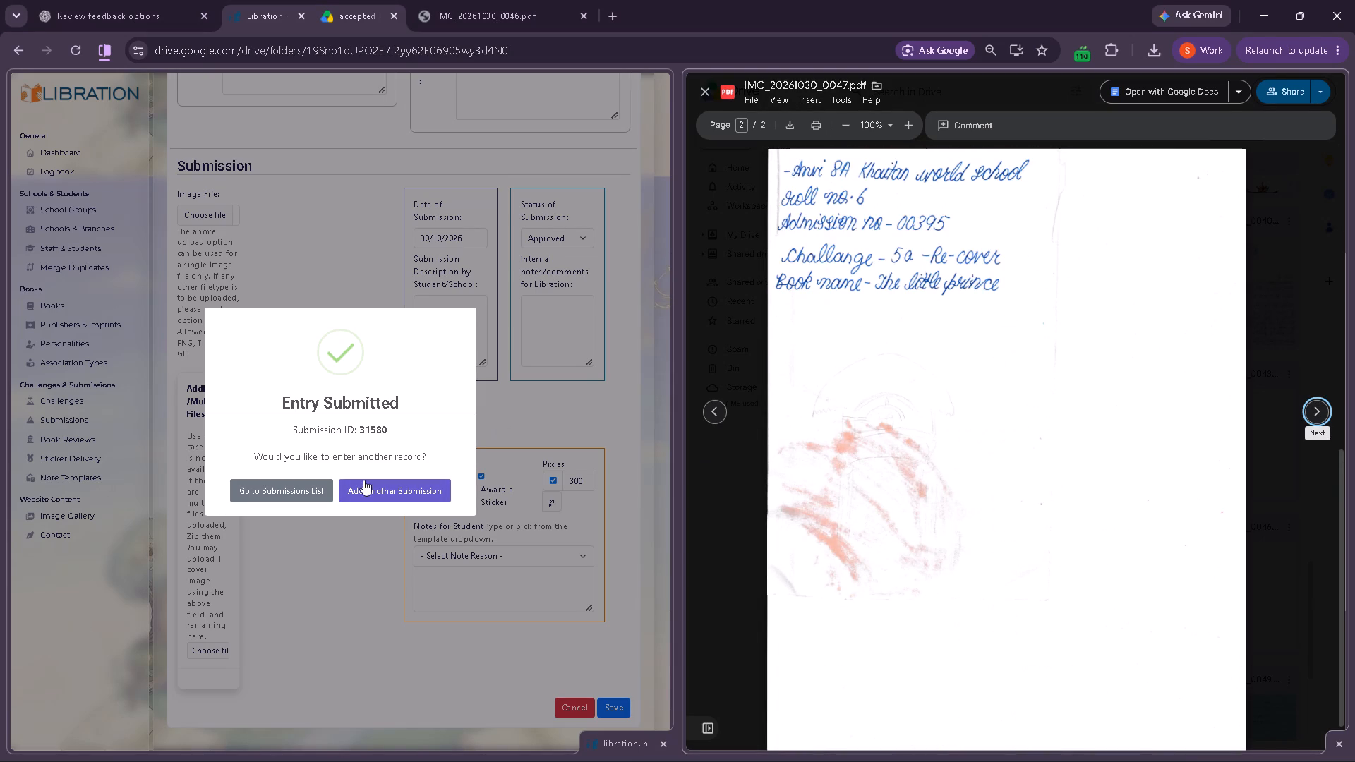
pyautogui.click(372, 488)
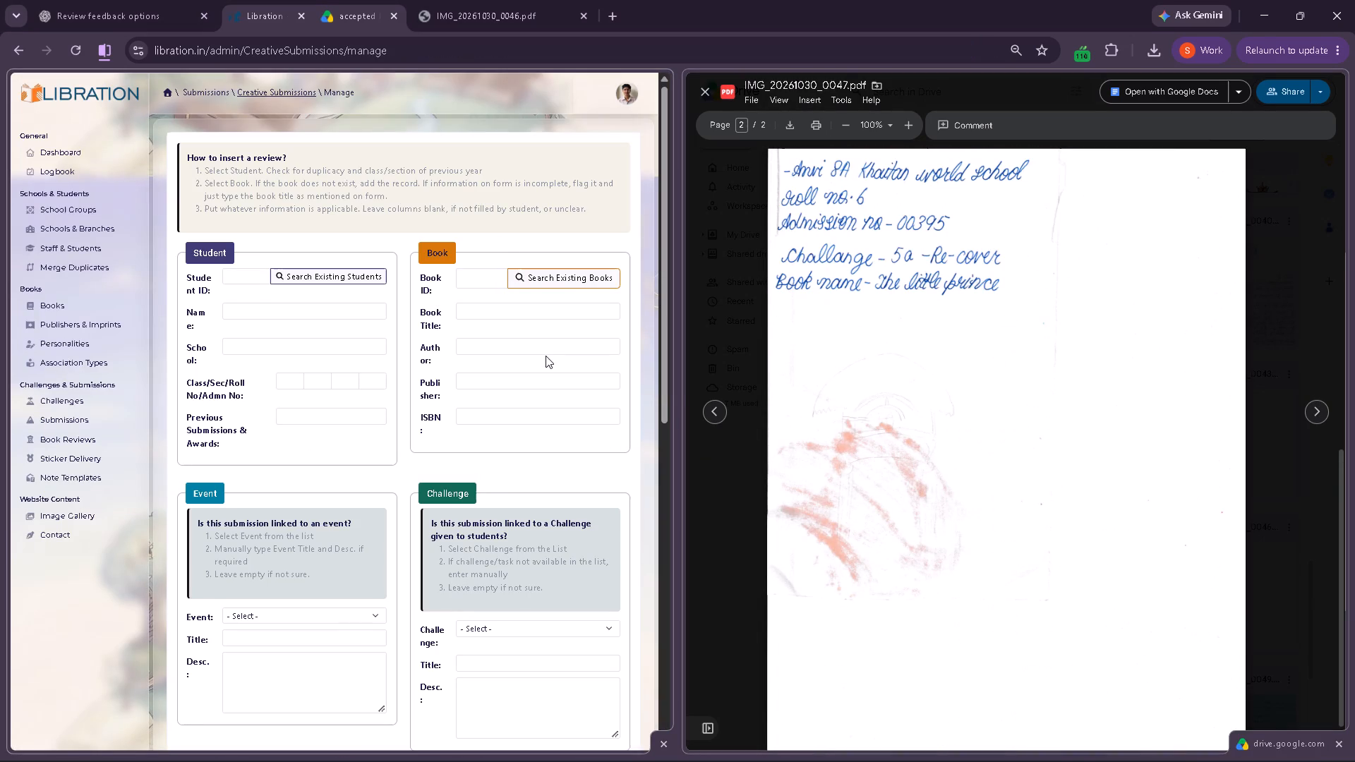
# Search the existing students for the first name written on the scan.
pyautogui.click(351, 289)
pyautogui.click(348, 279)
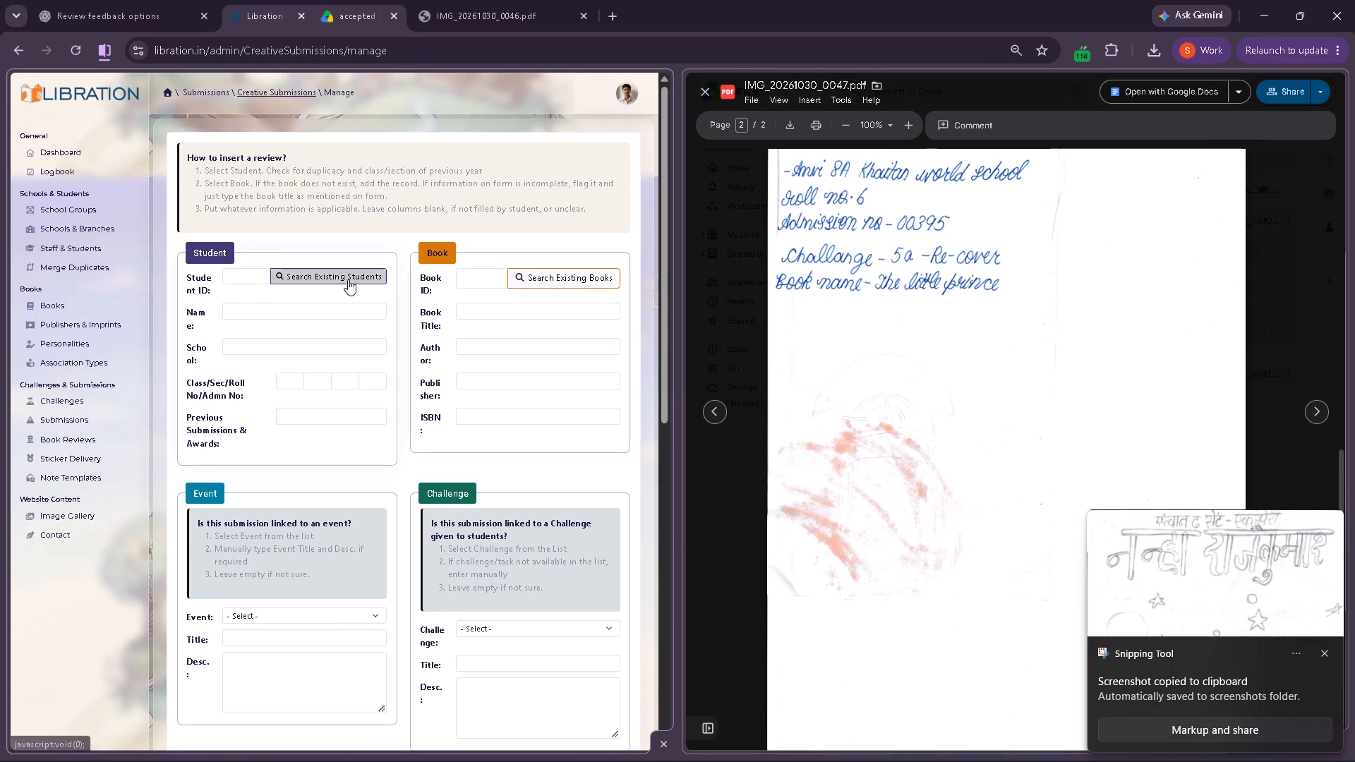
pyautogui.click(330, 190)
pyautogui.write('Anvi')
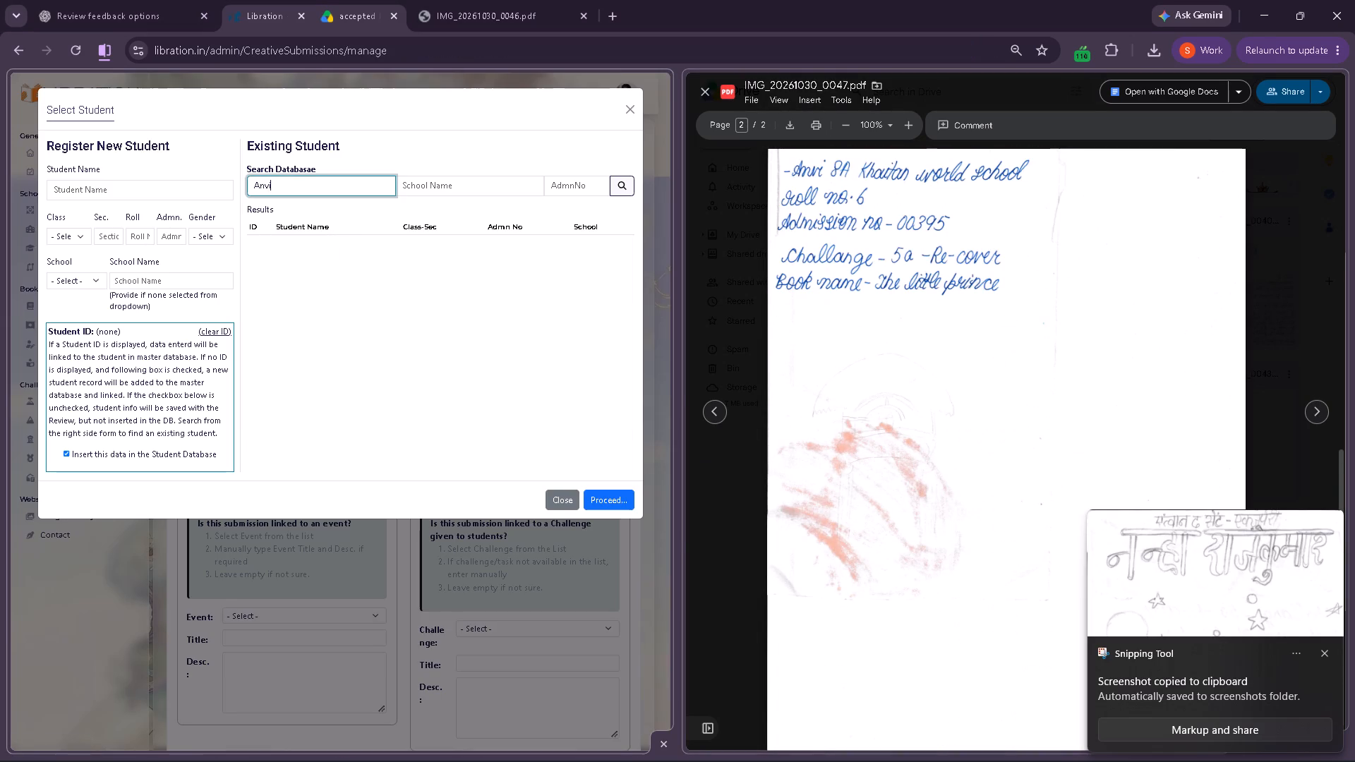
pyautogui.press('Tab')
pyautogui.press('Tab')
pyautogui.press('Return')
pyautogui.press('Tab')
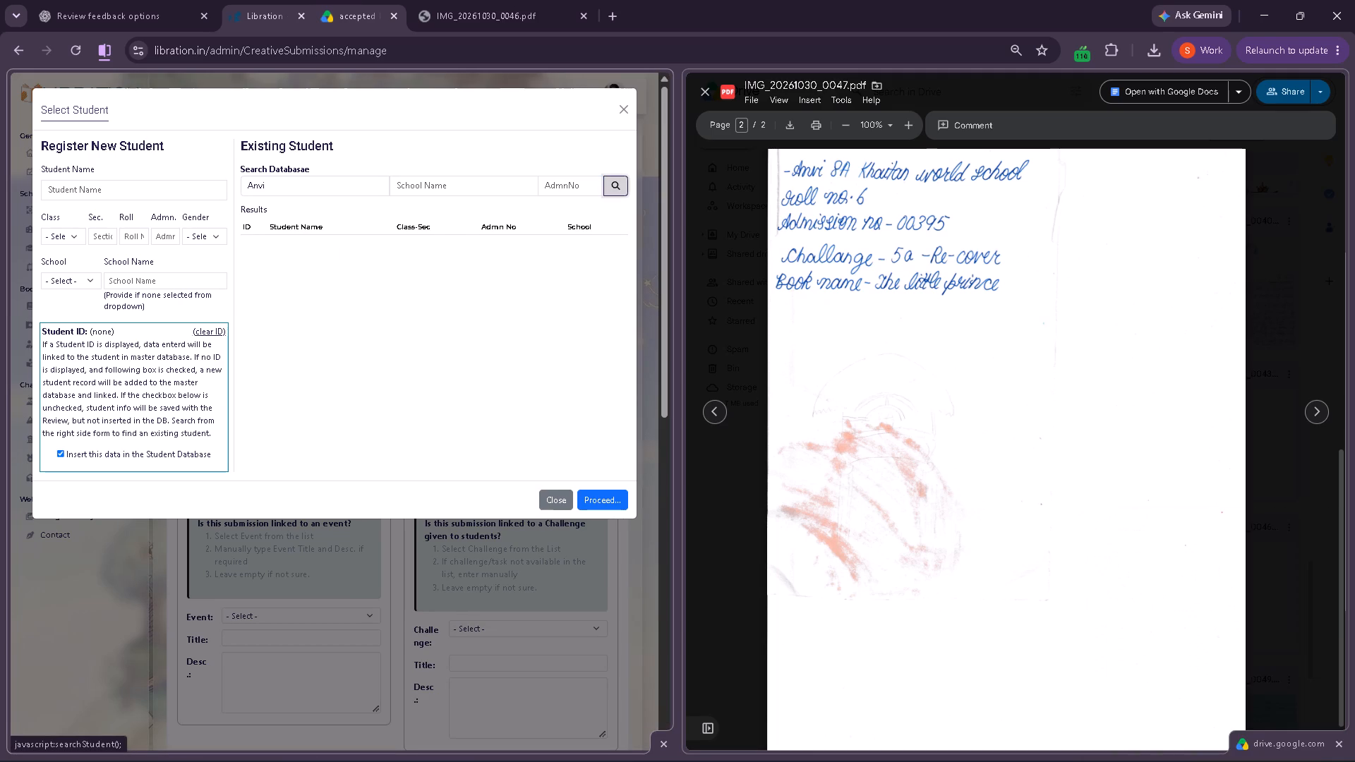
pyautogui.click(620, 186)
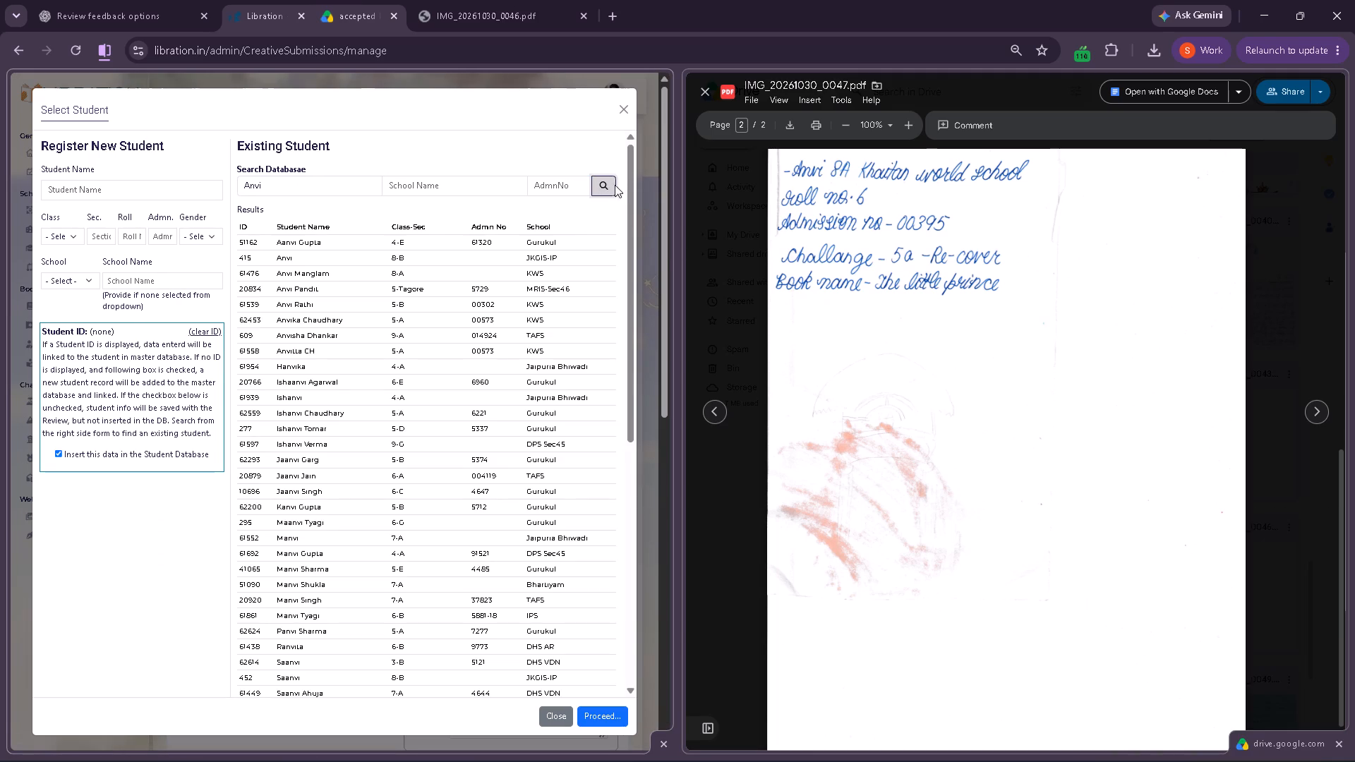
# Narrow the student search by adding the initial M and link the matching KWS class 8-A student record to the submission.
pyautogui.click(325, 182)
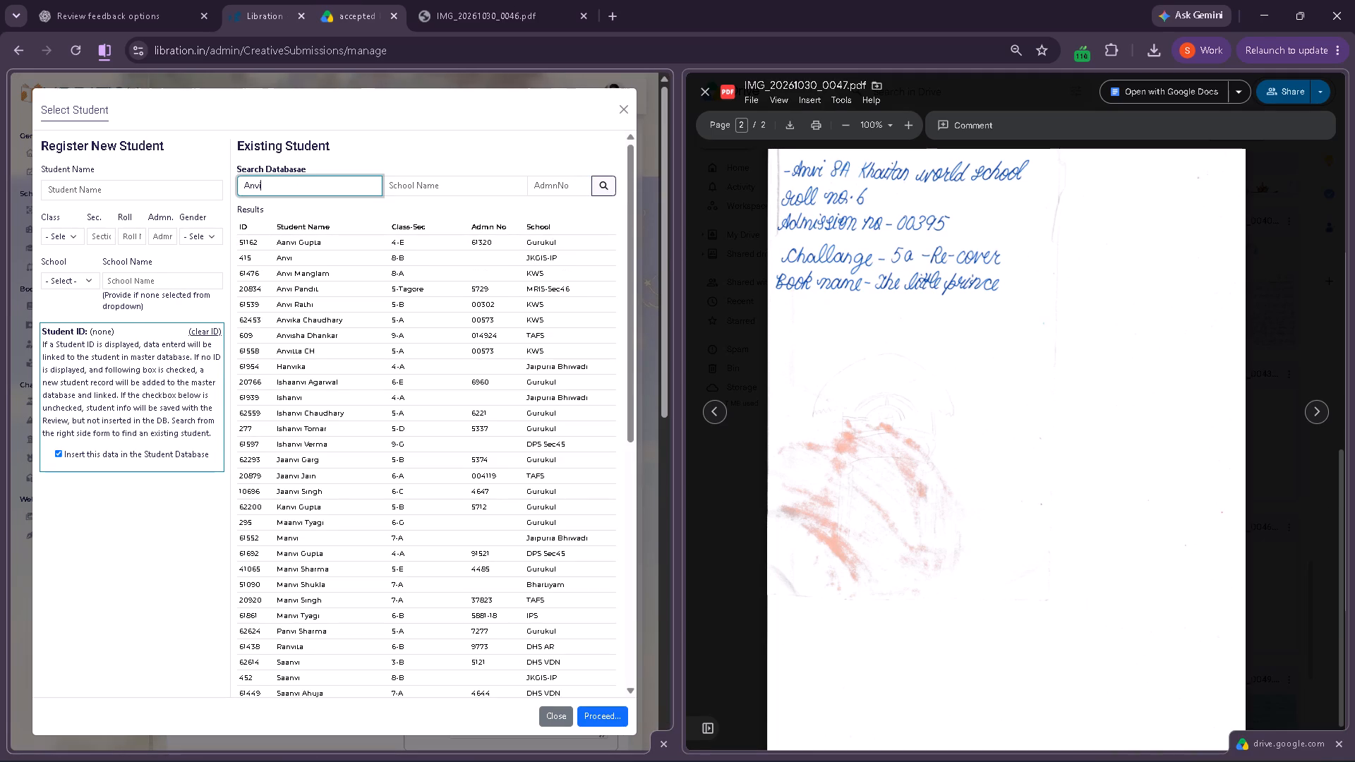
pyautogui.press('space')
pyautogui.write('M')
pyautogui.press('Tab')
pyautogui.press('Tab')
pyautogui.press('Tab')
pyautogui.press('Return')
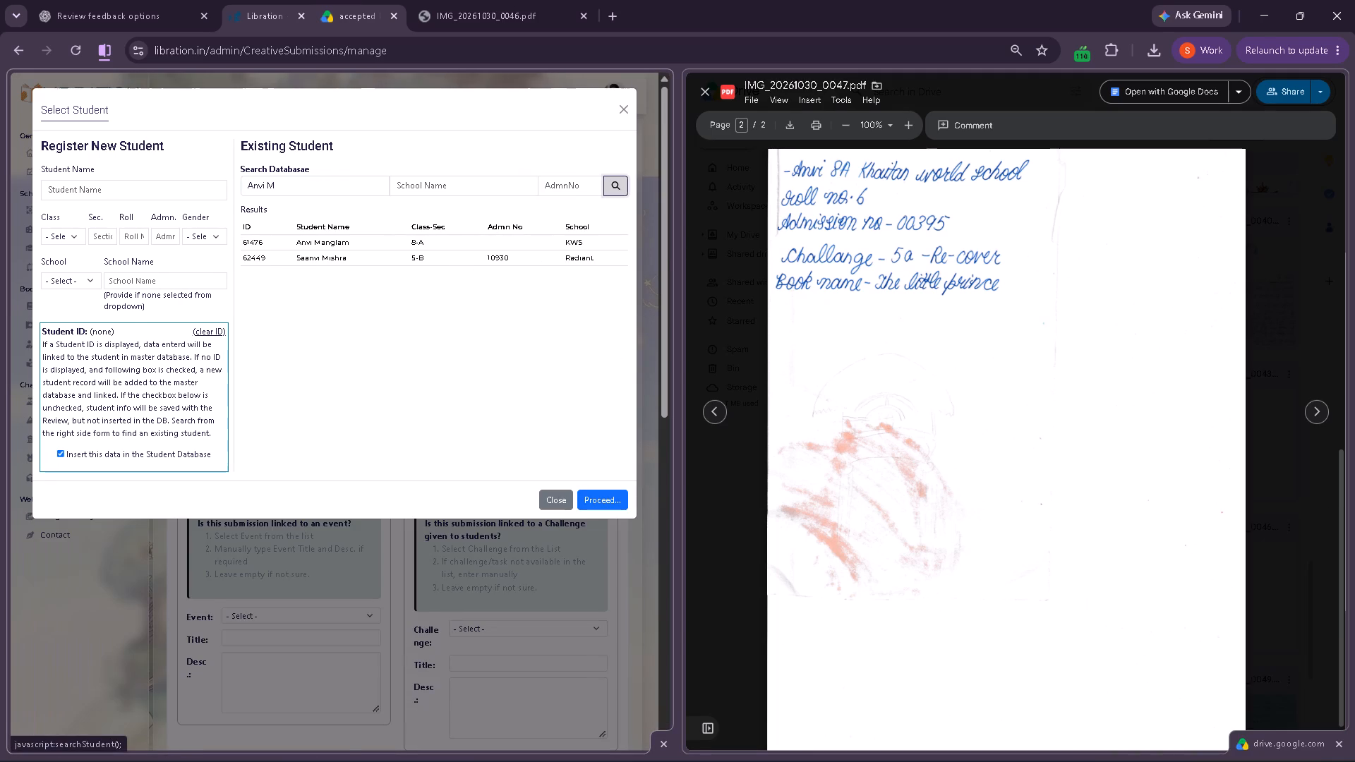
pyautogui.click(380, 234)
pyautogui.click(400, 244)
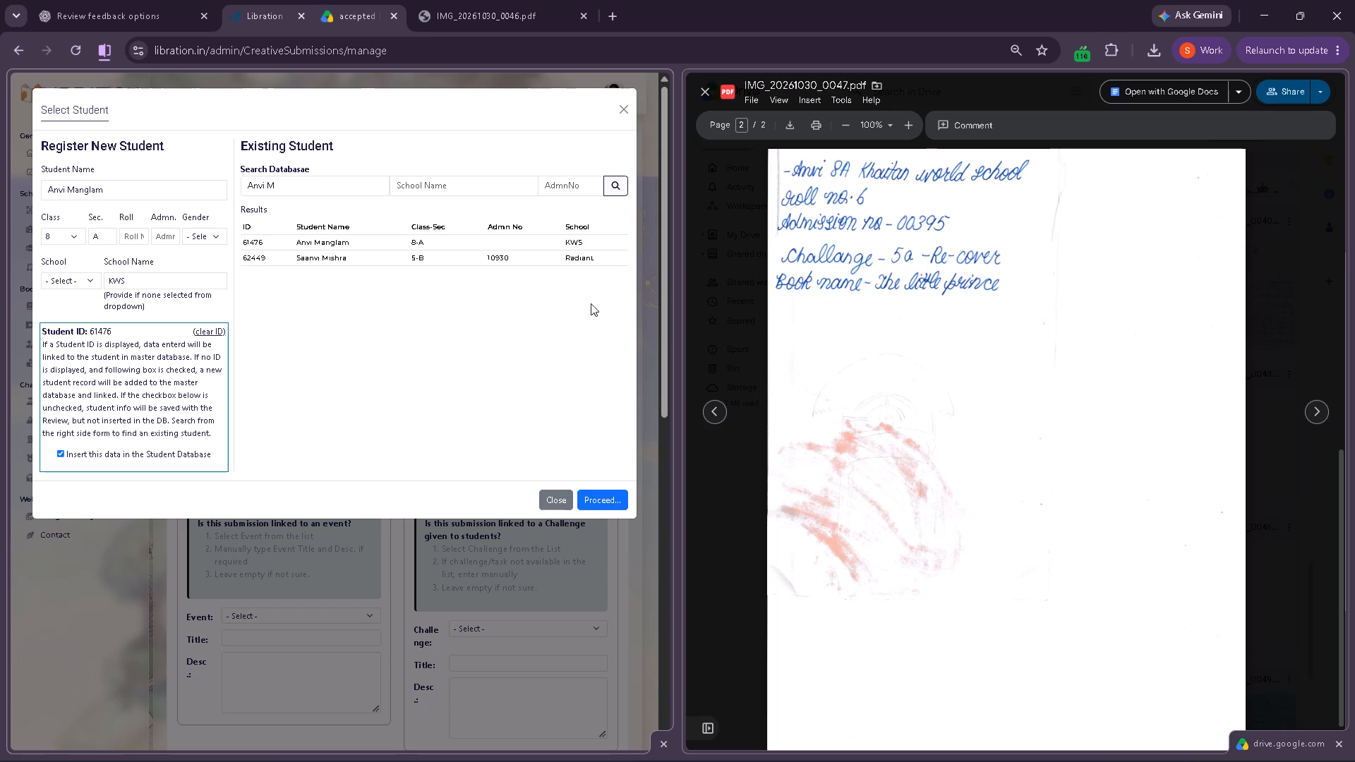
pyautogui.click(602, 508)
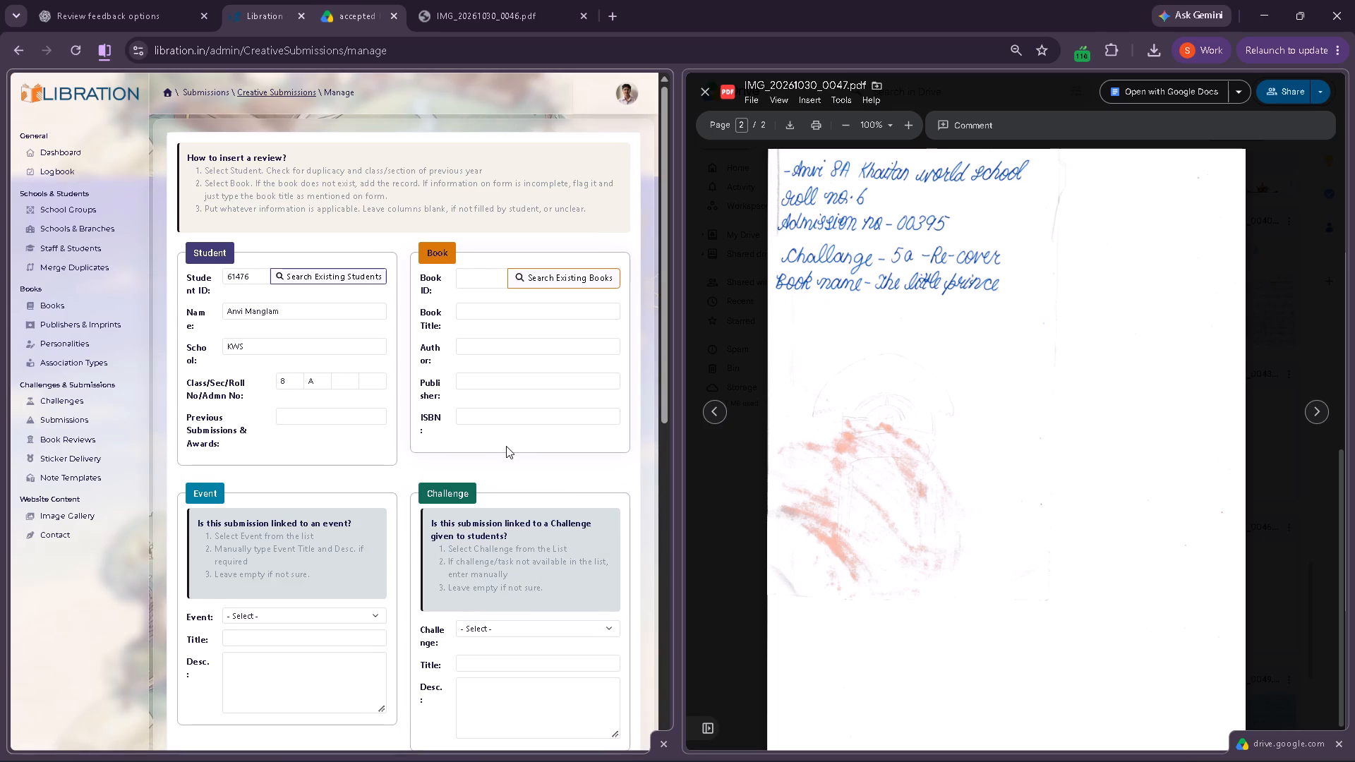
# Enter roll number 06 and the student's admission number as written on the scan.
pyautogui.press('Tab')
pyautogui.press('Tab')
pyautogui.press('Tab')
pyautogui.press('Tab')
pyautogui.press('Tab')
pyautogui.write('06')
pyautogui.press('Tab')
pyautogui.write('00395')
# Check the cover drawing on the scan's first page and enter The Little Prince as the book title.
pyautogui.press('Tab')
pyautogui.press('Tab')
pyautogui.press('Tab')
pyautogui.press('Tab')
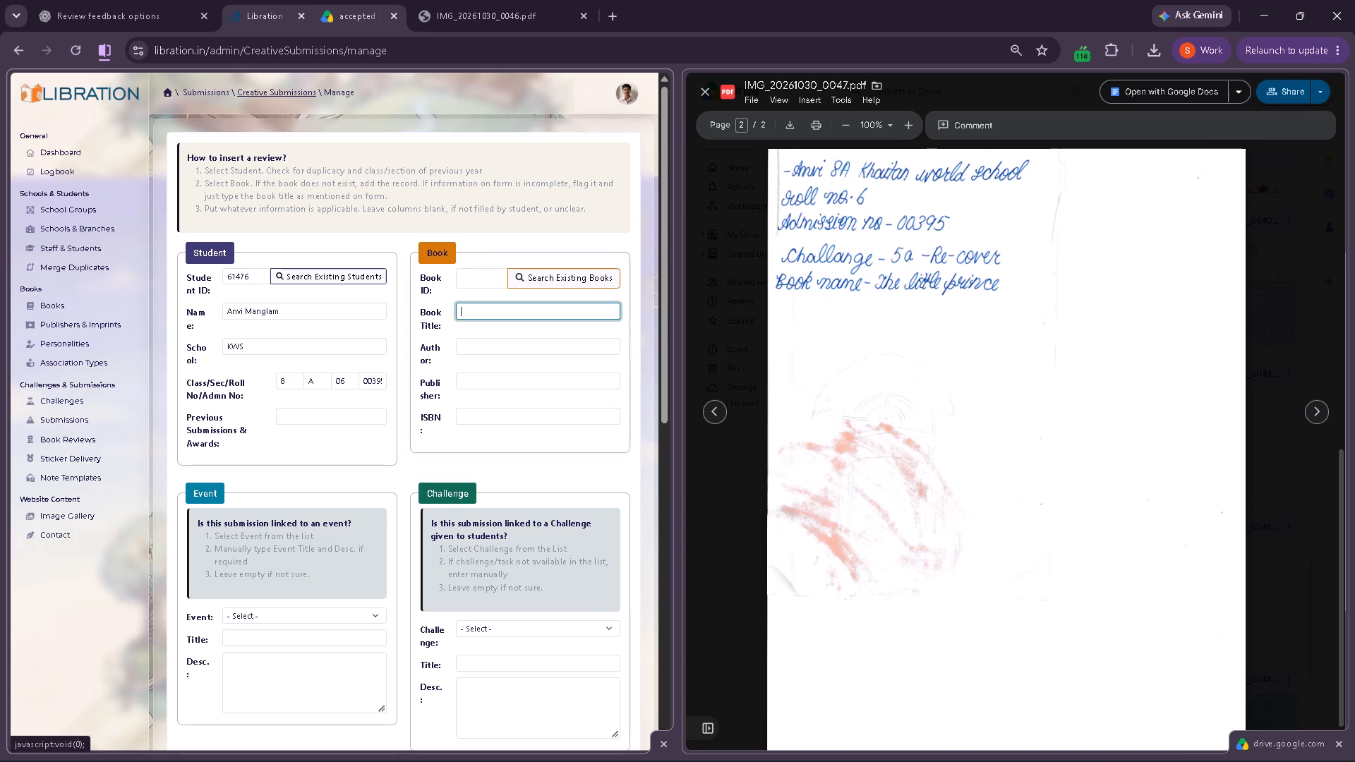
pyautogui.scroll(9, 921, 381)
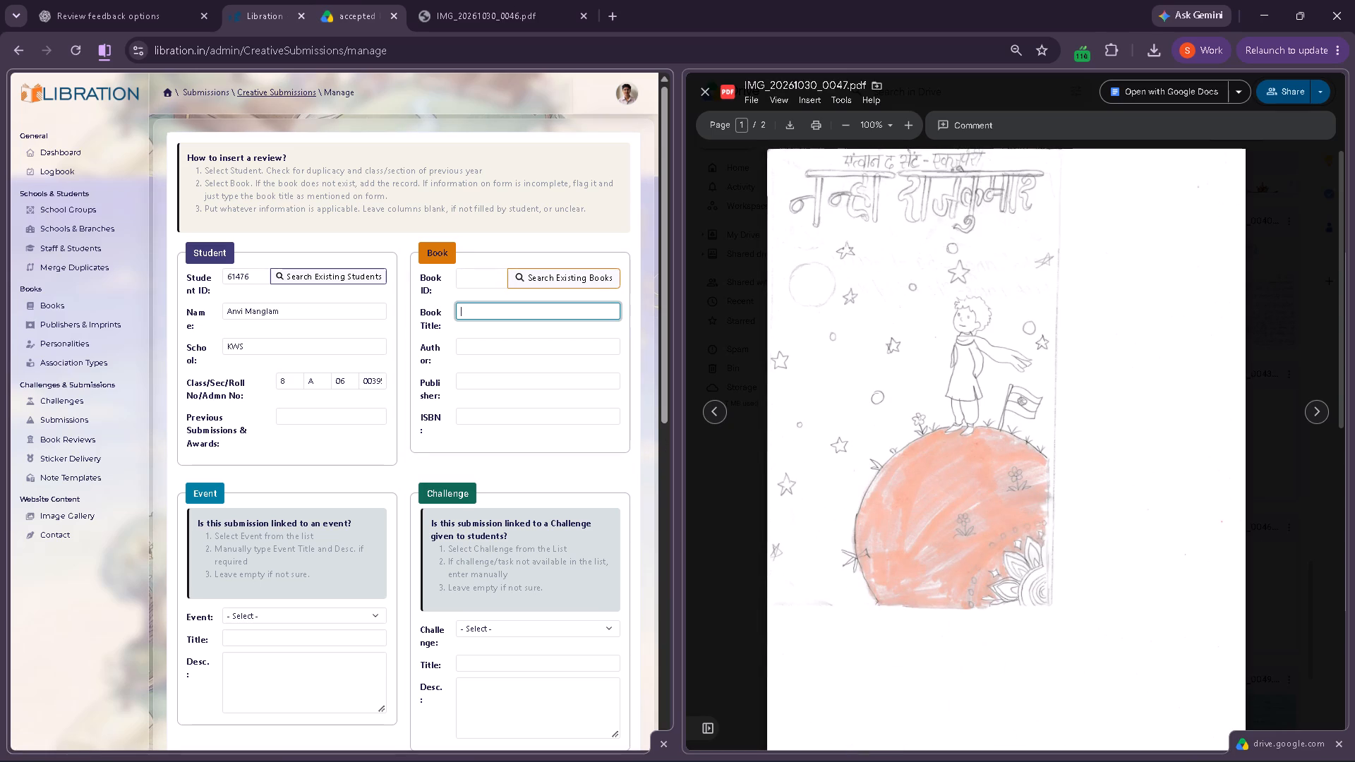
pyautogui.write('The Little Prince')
# Link the submission to challenge [5a] Re-Cover.
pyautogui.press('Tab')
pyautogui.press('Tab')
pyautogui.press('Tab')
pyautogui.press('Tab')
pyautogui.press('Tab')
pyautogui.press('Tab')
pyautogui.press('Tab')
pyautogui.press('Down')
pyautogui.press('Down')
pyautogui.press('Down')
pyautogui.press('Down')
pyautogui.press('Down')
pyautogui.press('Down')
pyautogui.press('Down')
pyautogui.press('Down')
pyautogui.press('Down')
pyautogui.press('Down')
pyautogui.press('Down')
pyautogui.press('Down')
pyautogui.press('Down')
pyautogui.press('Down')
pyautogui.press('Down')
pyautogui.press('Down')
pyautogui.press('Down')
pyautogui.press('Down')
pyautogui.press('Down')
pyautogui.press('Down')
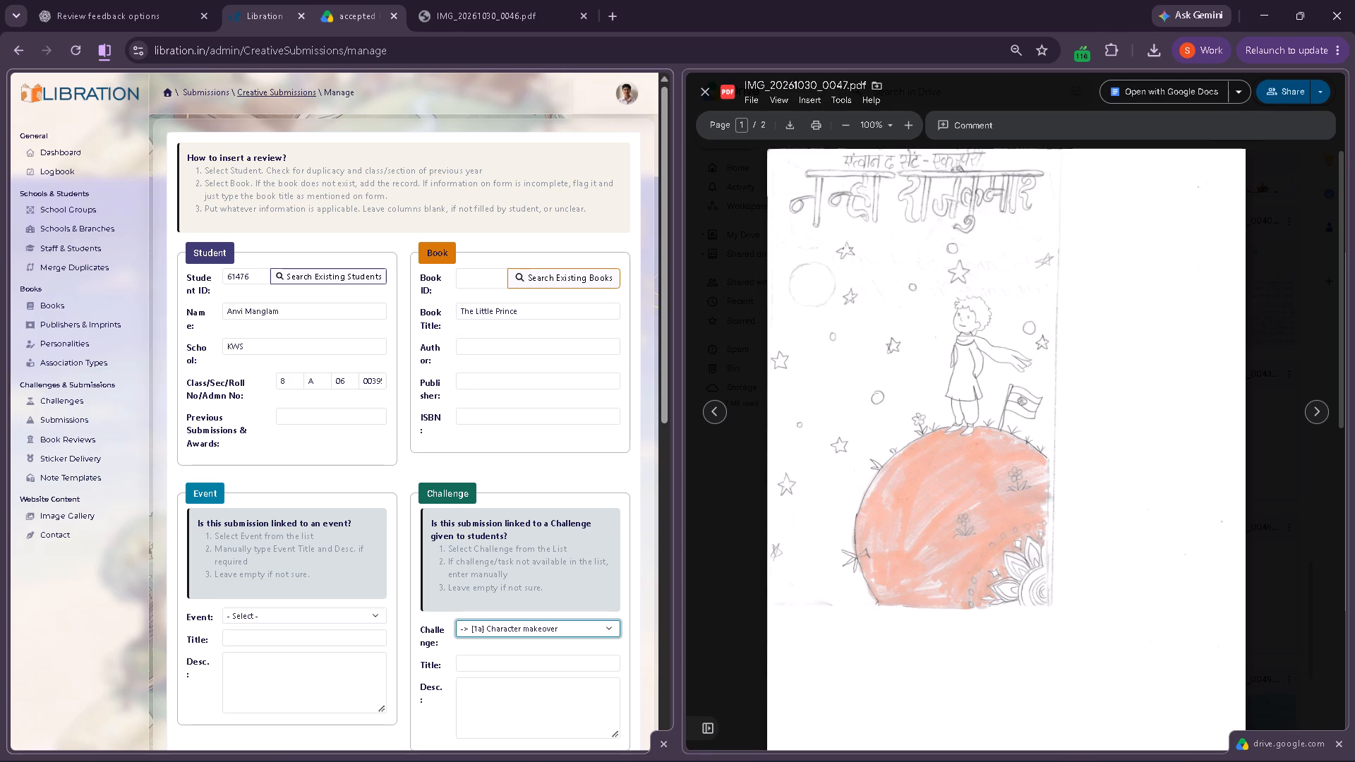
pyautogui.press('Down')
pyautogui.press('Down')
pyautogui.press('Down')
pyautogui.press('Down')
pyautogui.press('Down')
# Enter the challenge title as Re-Cover, with a hyphen and a capital C.
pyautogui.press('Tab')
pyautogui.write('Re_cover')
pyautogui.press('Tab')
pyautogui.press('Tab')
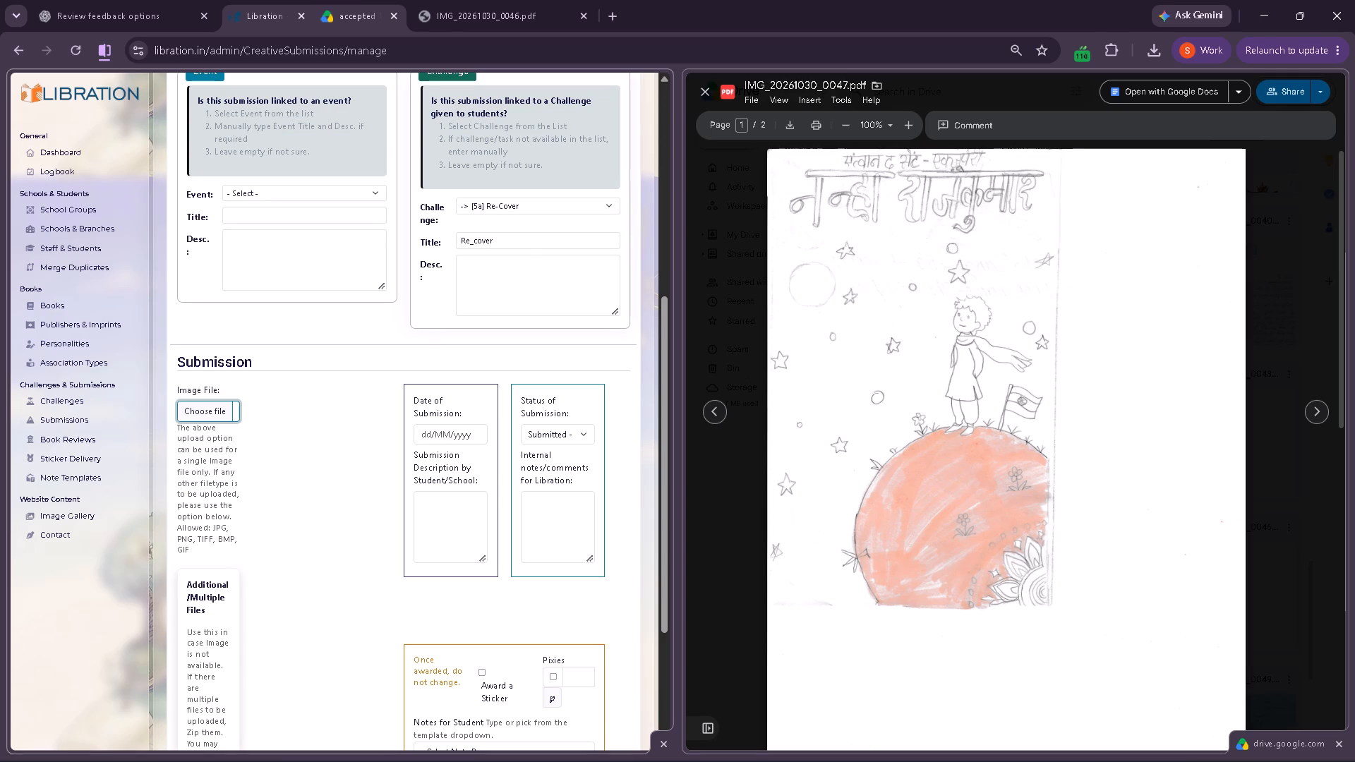
pyautogui.click(475, 241)
pyautogui.press('BackSpace')
pyautogui.press('BackSpace')
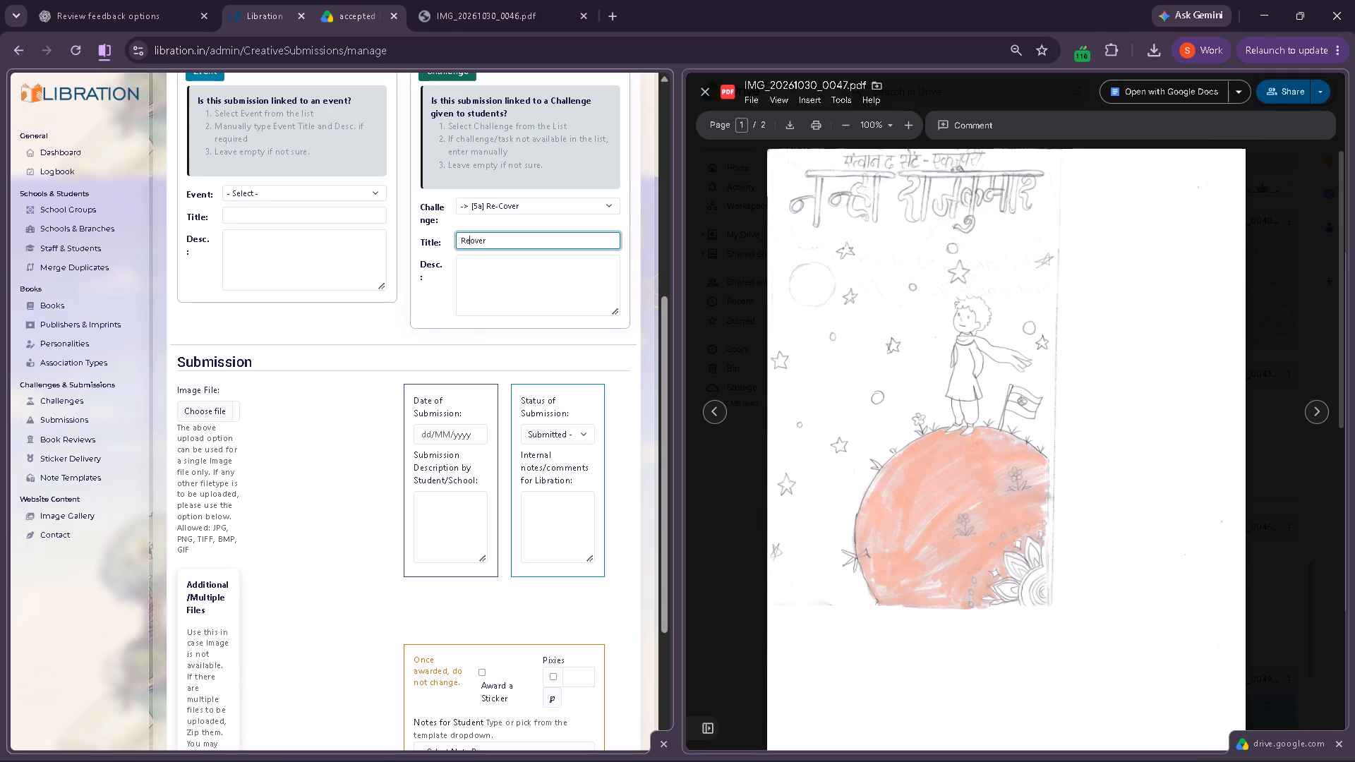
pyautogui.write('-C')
# Attach the captured Little Prince cover drawing as the submission's image file.
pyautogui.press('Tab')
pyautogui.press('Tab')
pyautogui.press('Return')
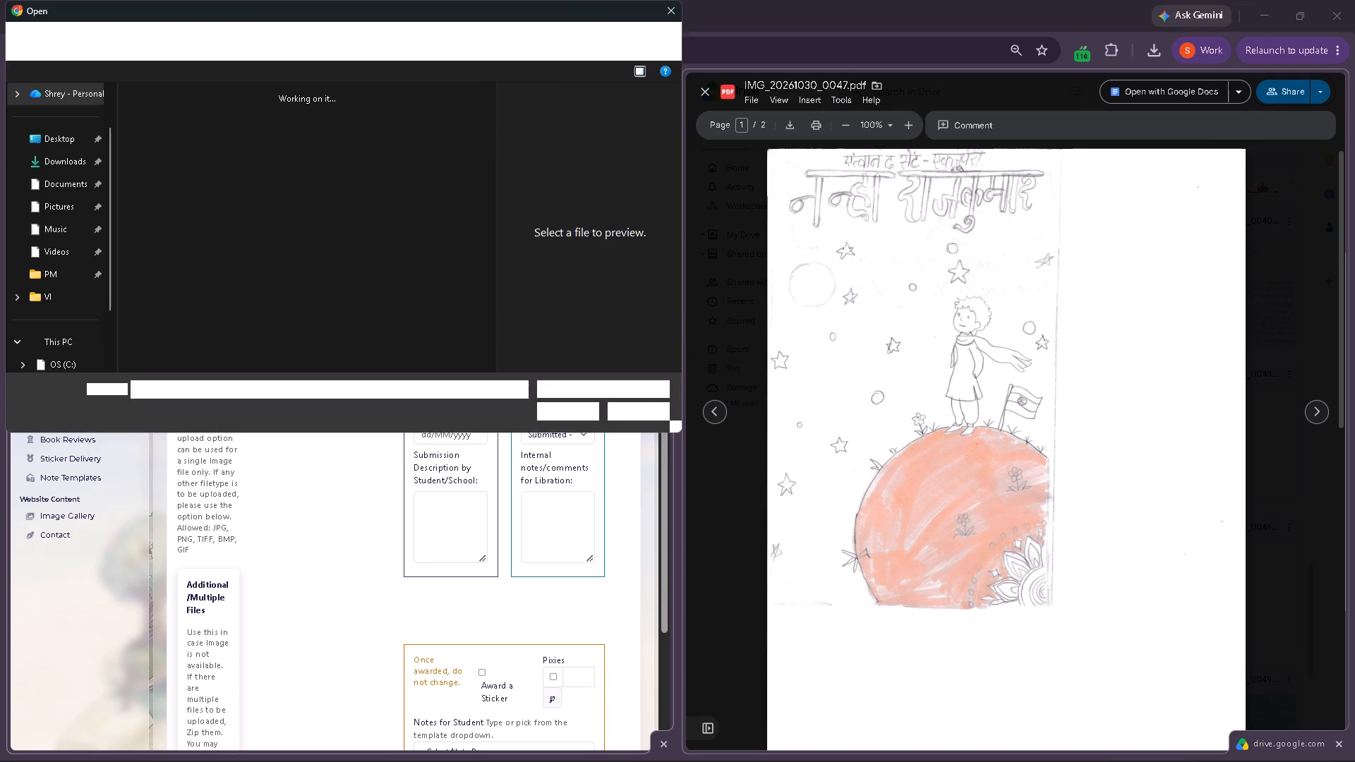
pyautogui.click(201, 167)
pyautogui.press('Return')
# Set the submission date to 30/10/2026 and the submission status to Approved.
pyautogui.press('Tab')
pyautogui.press('Tab')
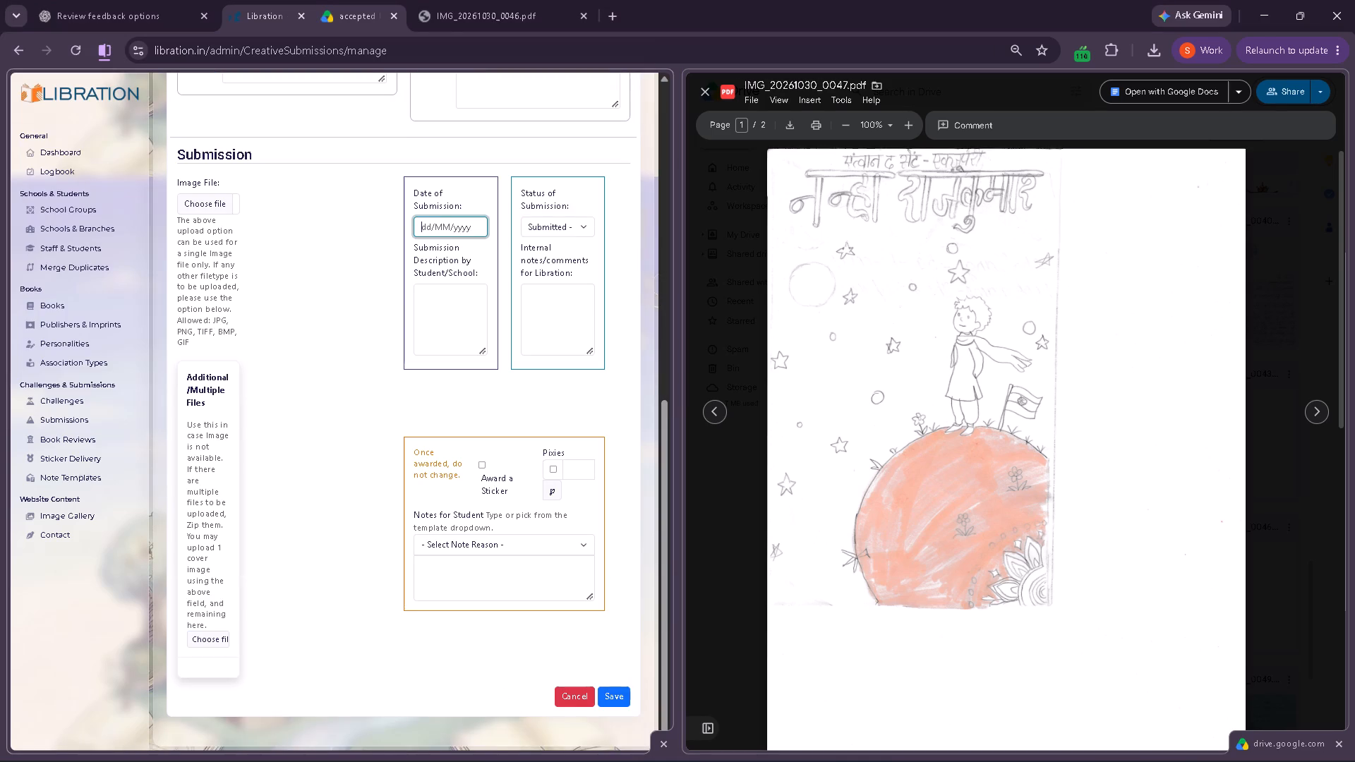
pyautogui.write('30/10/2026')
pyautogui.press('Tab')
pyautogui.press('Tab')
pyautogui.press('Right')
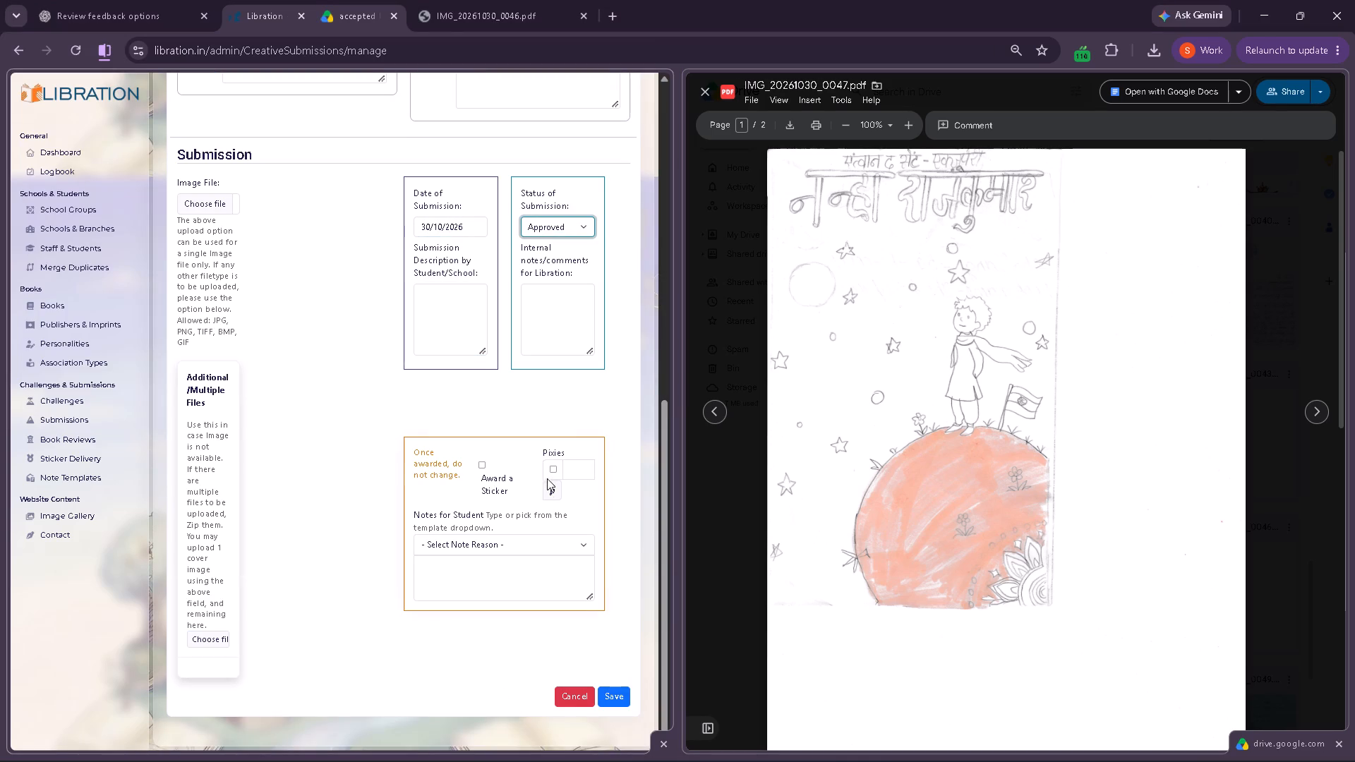
# Award a sticker and 300 Pixies for the Little Prince cover, and save the submission.
pyautogui.click(499, 488)
pyautogui.click(553, 471)
pyautogui.press('Tab')
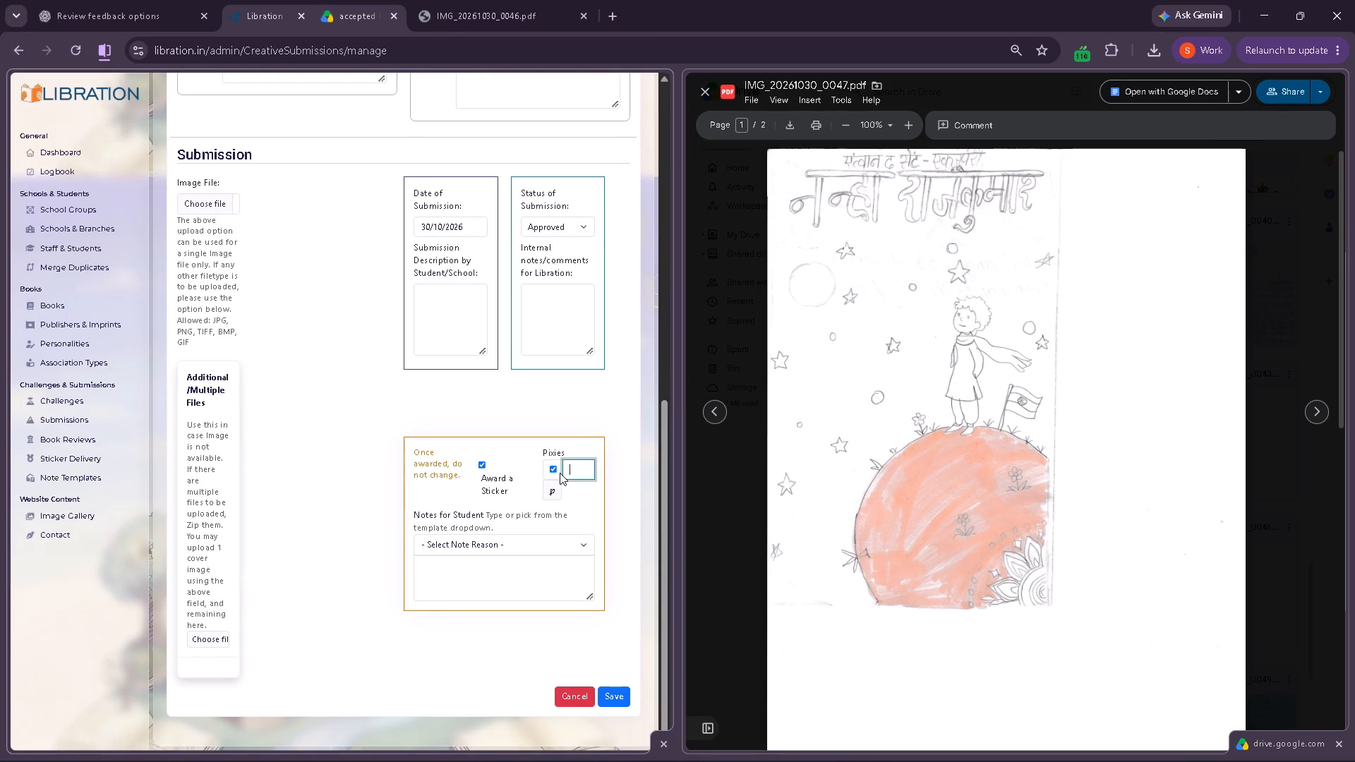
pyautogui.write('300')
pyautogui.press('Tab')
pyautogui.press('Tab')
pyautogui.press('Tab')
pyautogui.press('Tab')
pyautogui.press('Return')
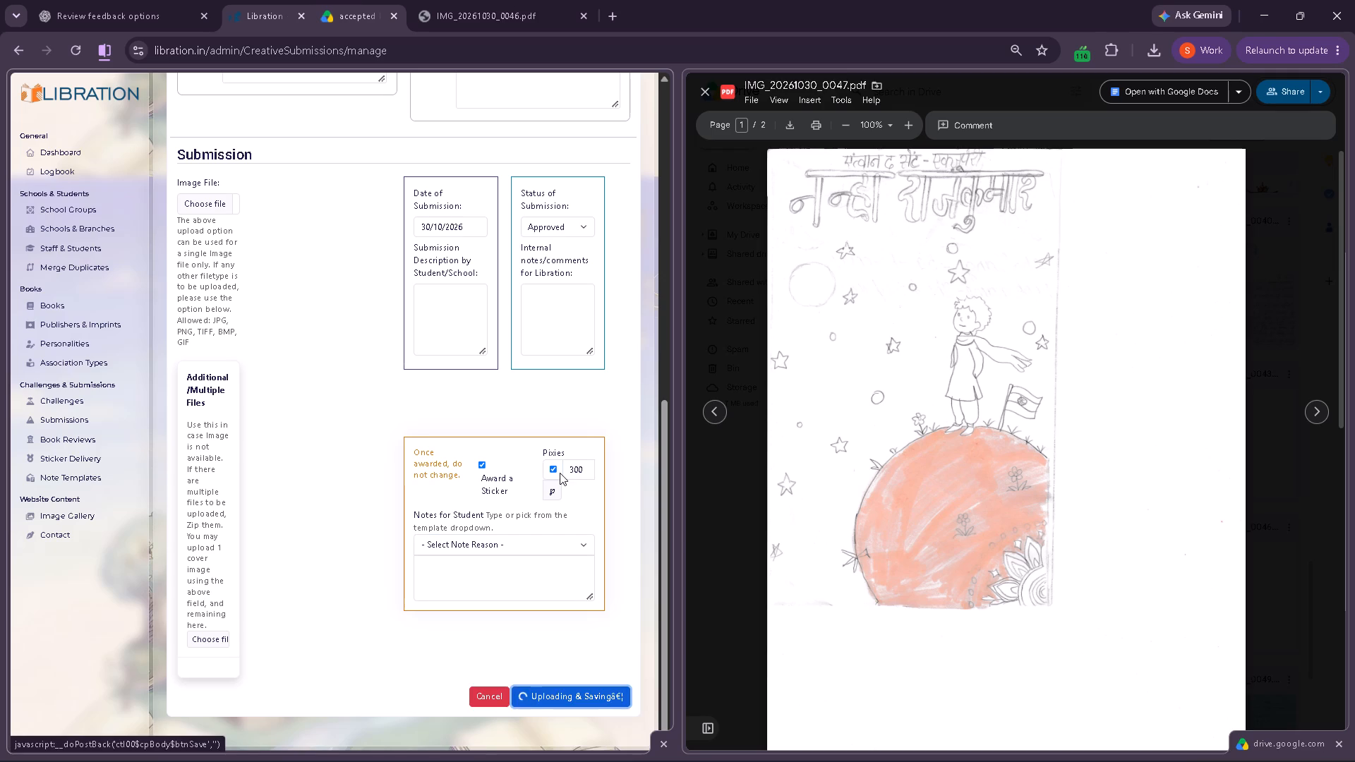
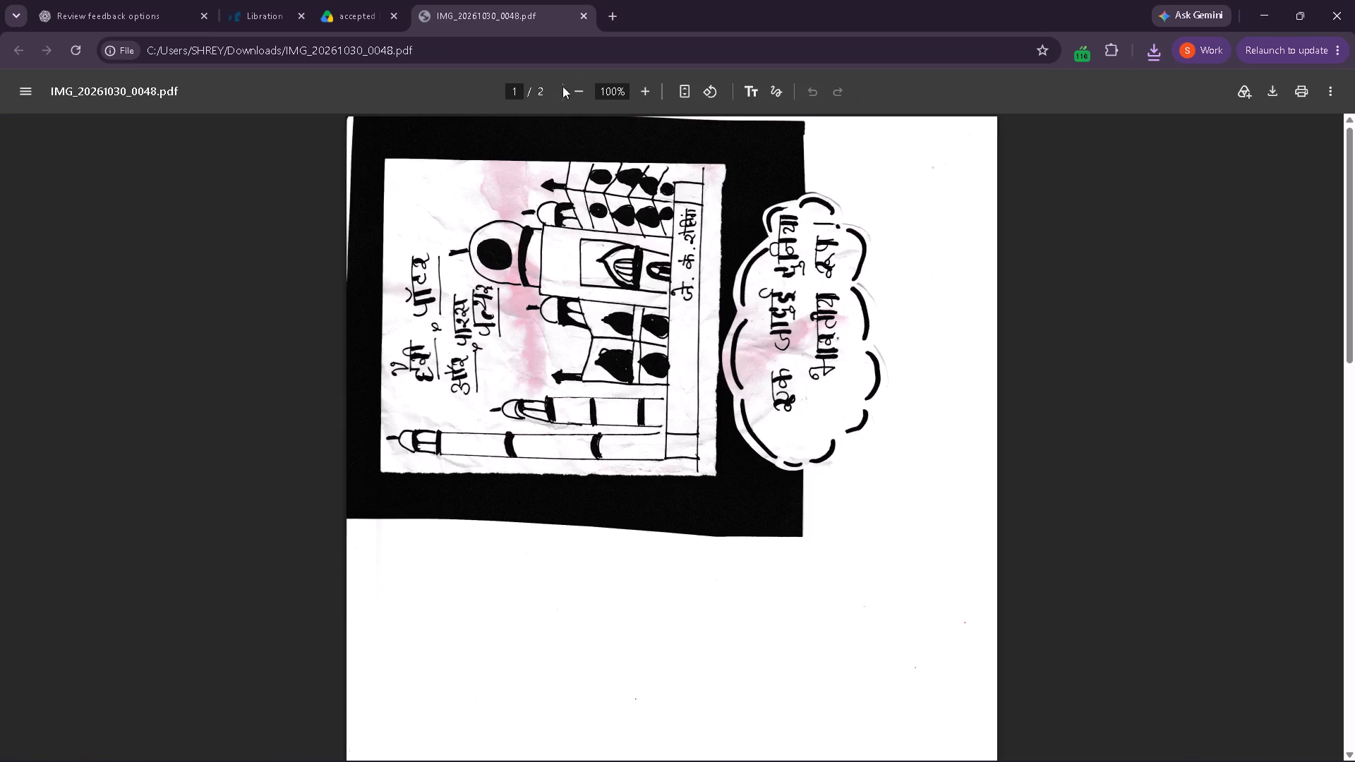
# Rotate the IMG_20261030_0048.pdf scan upright and capture a screenshot of the Harry Potter cover drawing with its caption cloud.
pyautogui.click(704, 83)
pyautogui.doubleClick(704, 83)
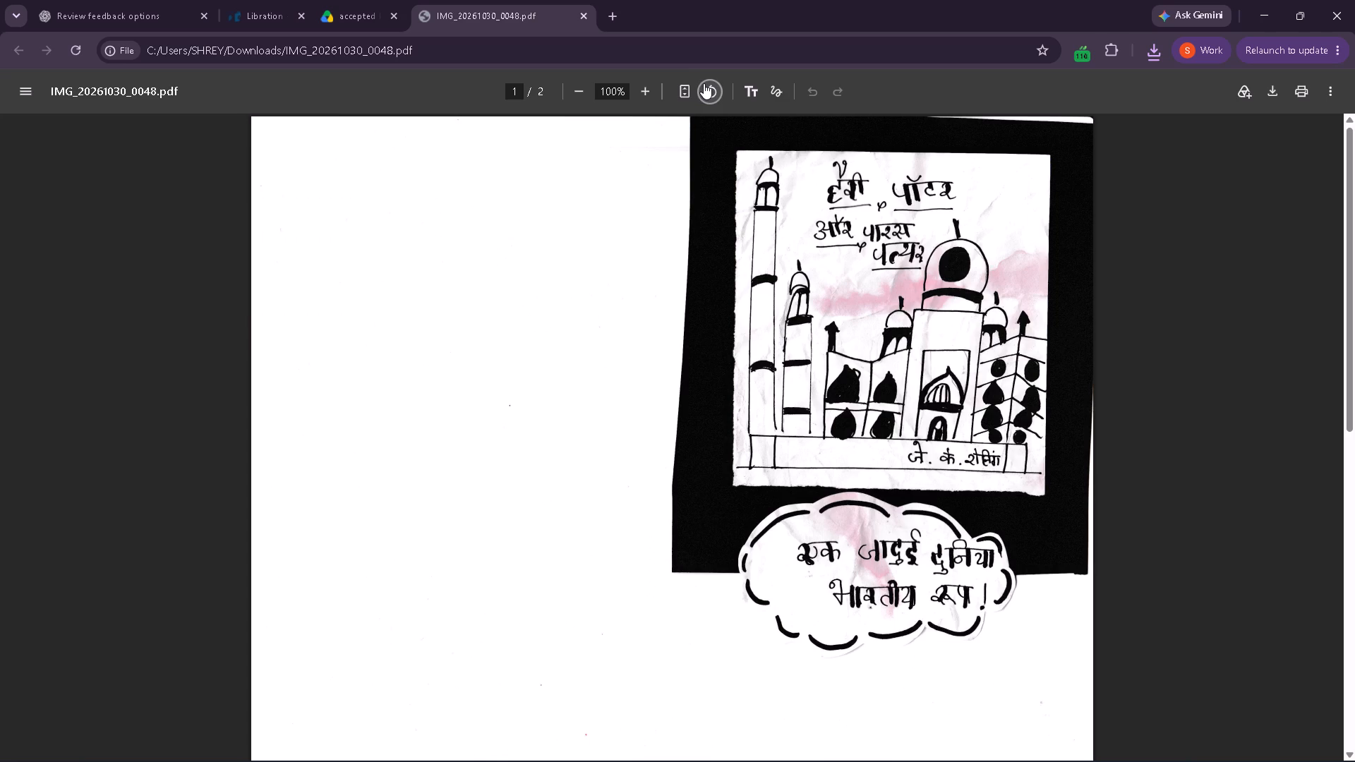
pyautogui.press('shift+super+s')
pyautogui.moveTo(688, 116); pyautogui.dragTo(937, 645)
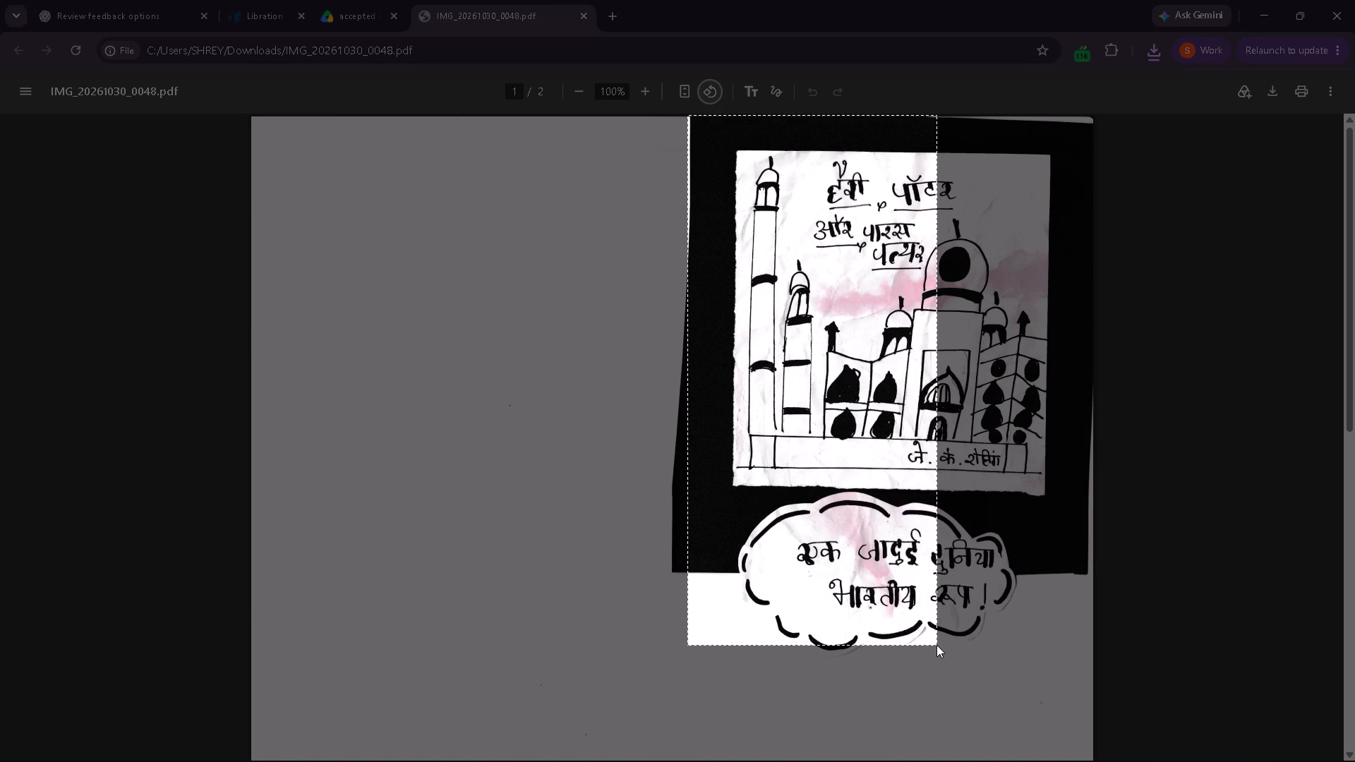
pyautogui.moveTo(937, 645); pyautogui.dragTo(1086, 656)
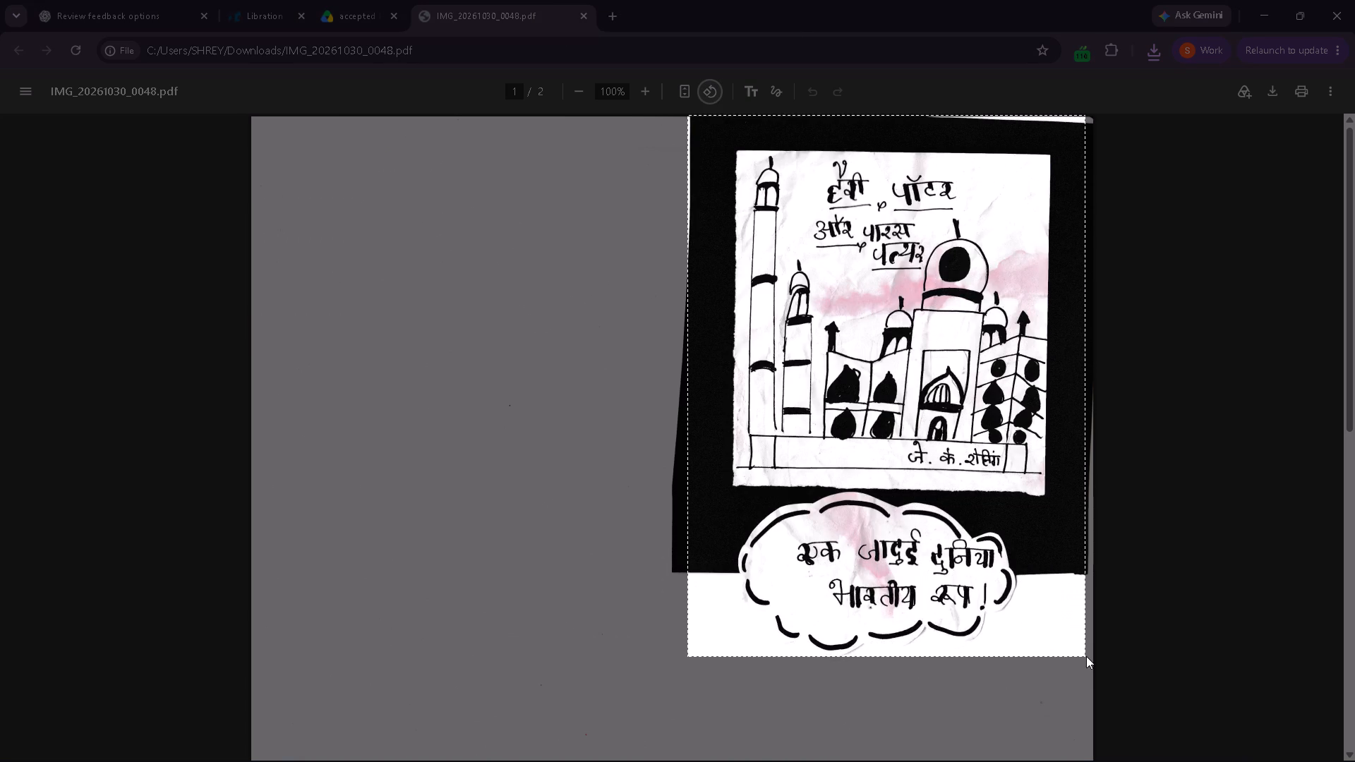
pyautogui.moveTo(1086, 656); pyautogui.dragTo(1090, 656)
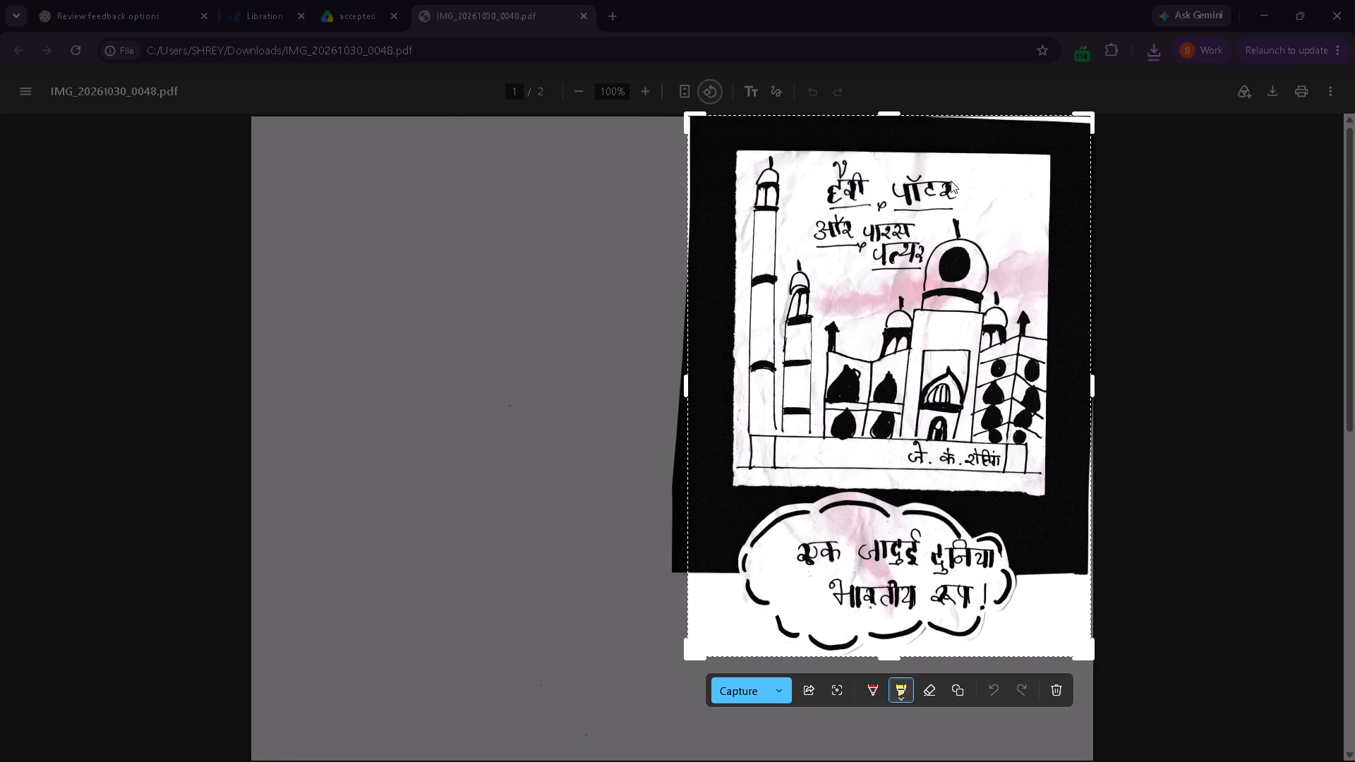
pyautogui.moveTo(893, 113); pyautogui.dragTo(893, 124)
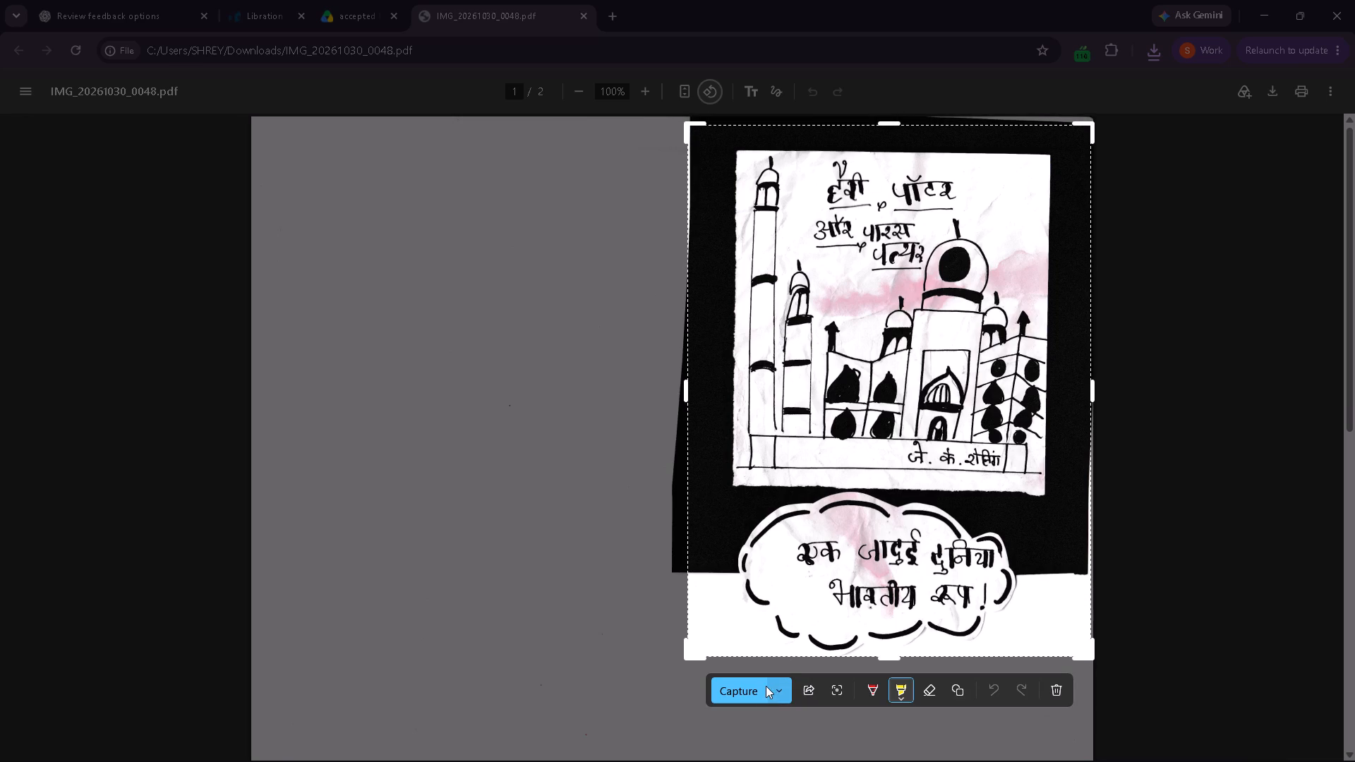
pyautogui.click(763, 689)
# Find the class 8-A KWS student named on the scan's second page in the student database and fill them into the submission form.
pyautogui.click(280, 1)
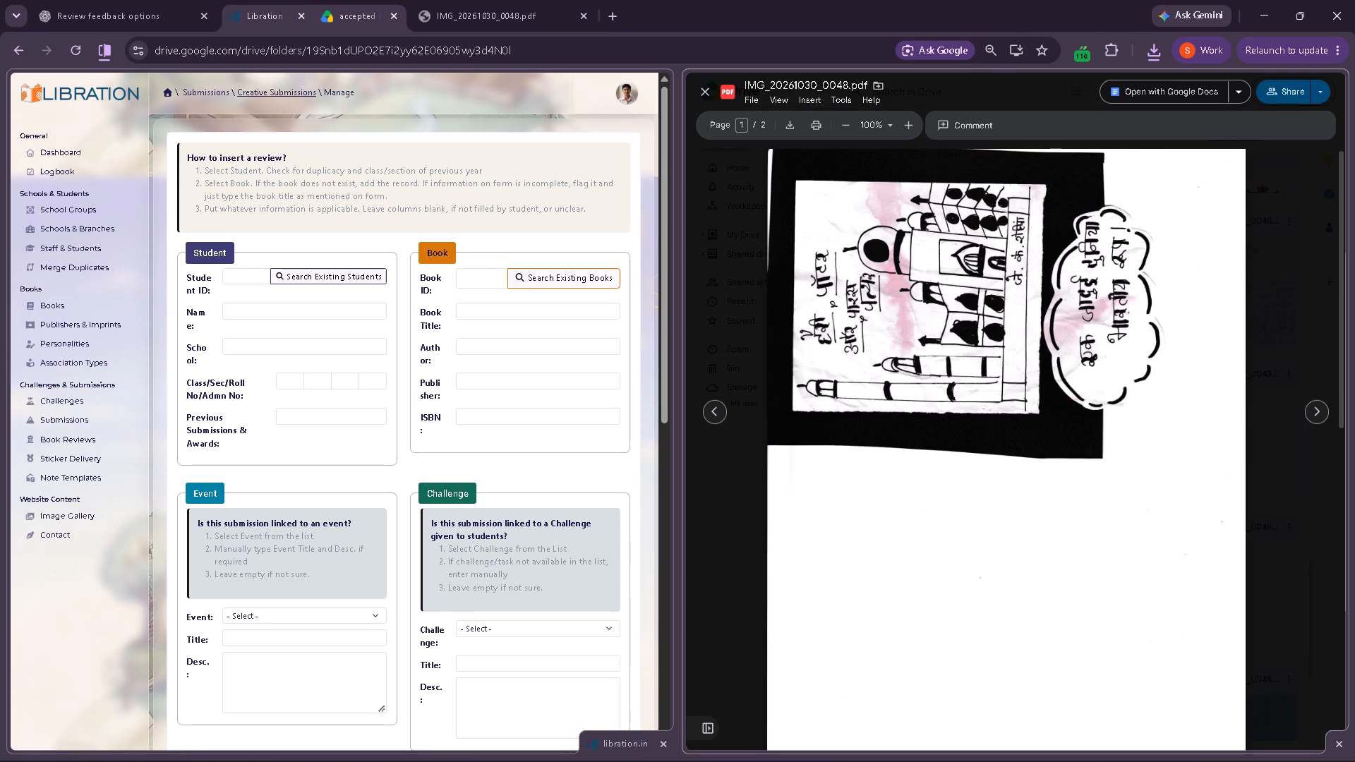
pyautogui.scroll(-8, 829, 294)
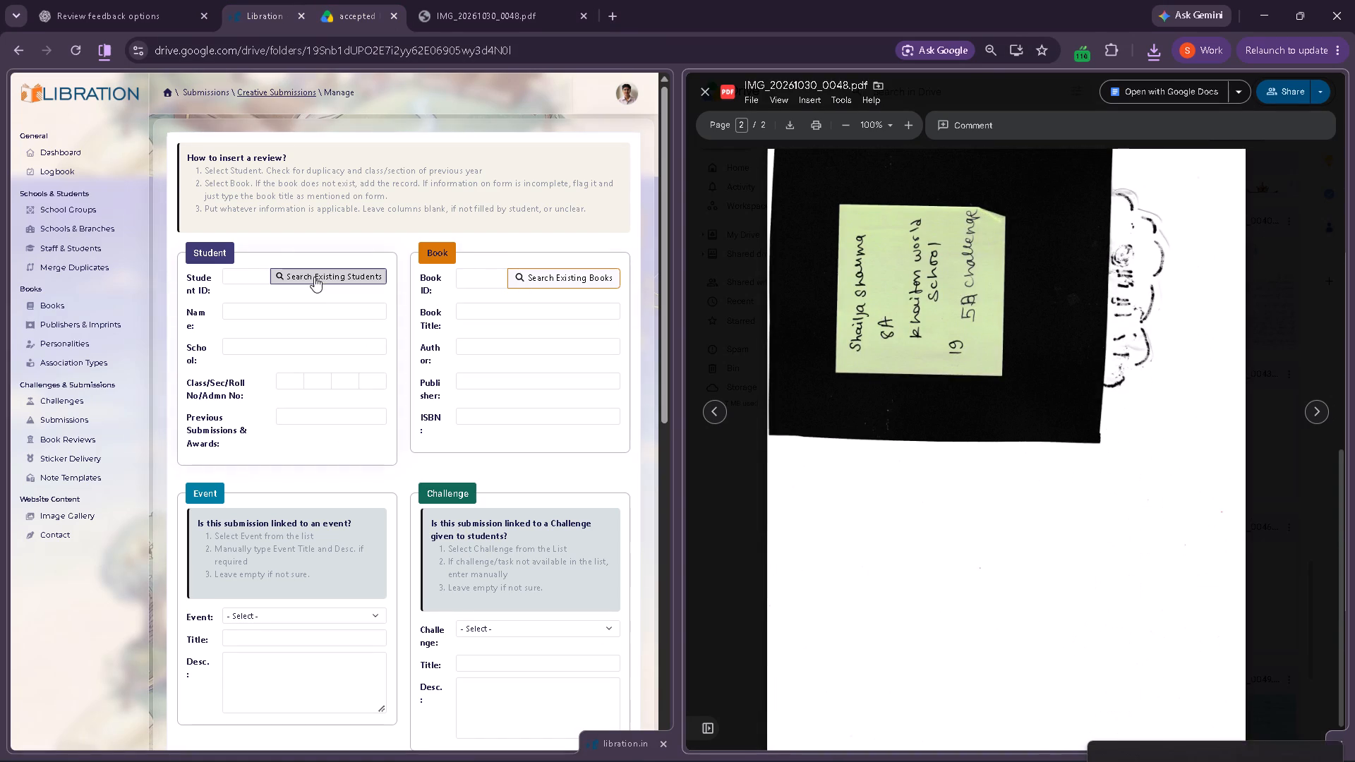
pyautogui.click(314, 275)
pyautogui.click(303, 188)
pyautogui.write('Shailja')
pyautogui.press('Tab')
pyautogui.press('Tab')
pyautogui.press('Tab')
pyautogui.press('Return')
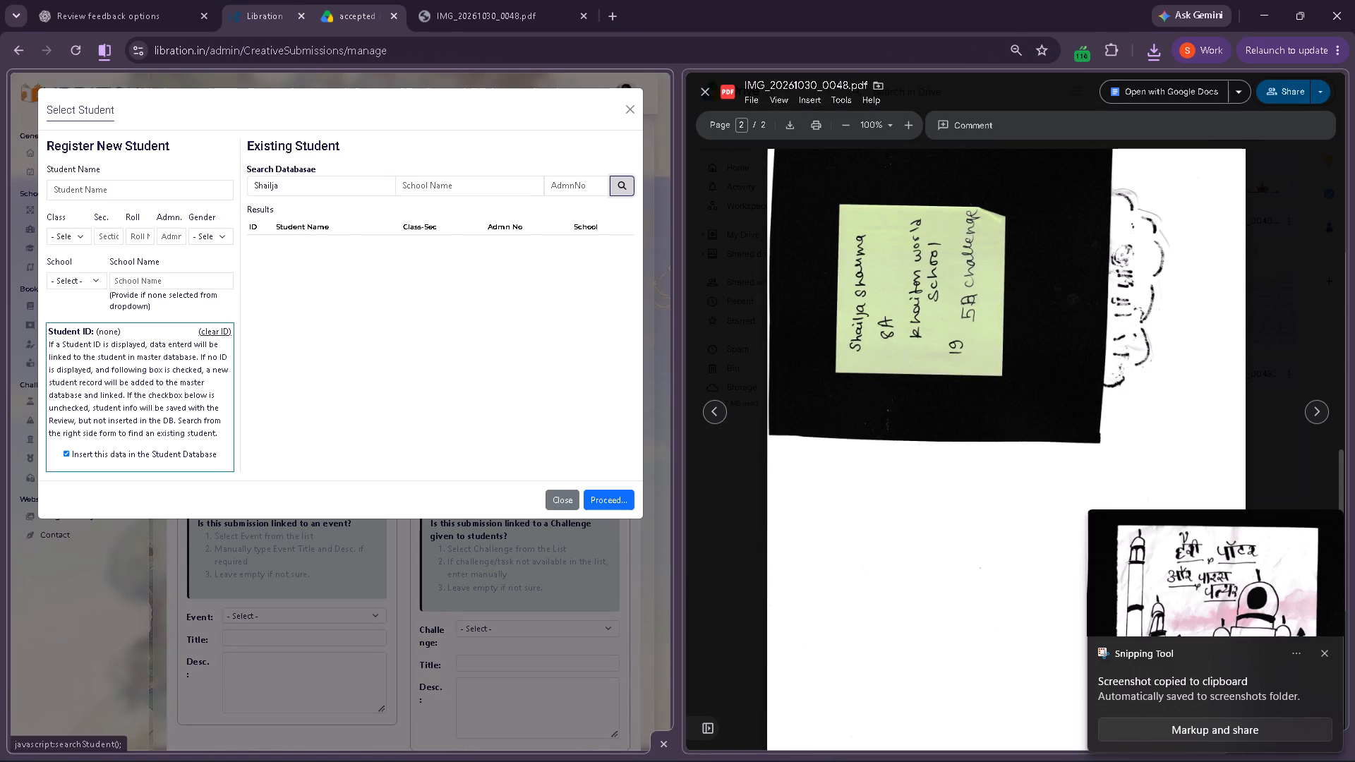
pyautogui.click(332, 240)
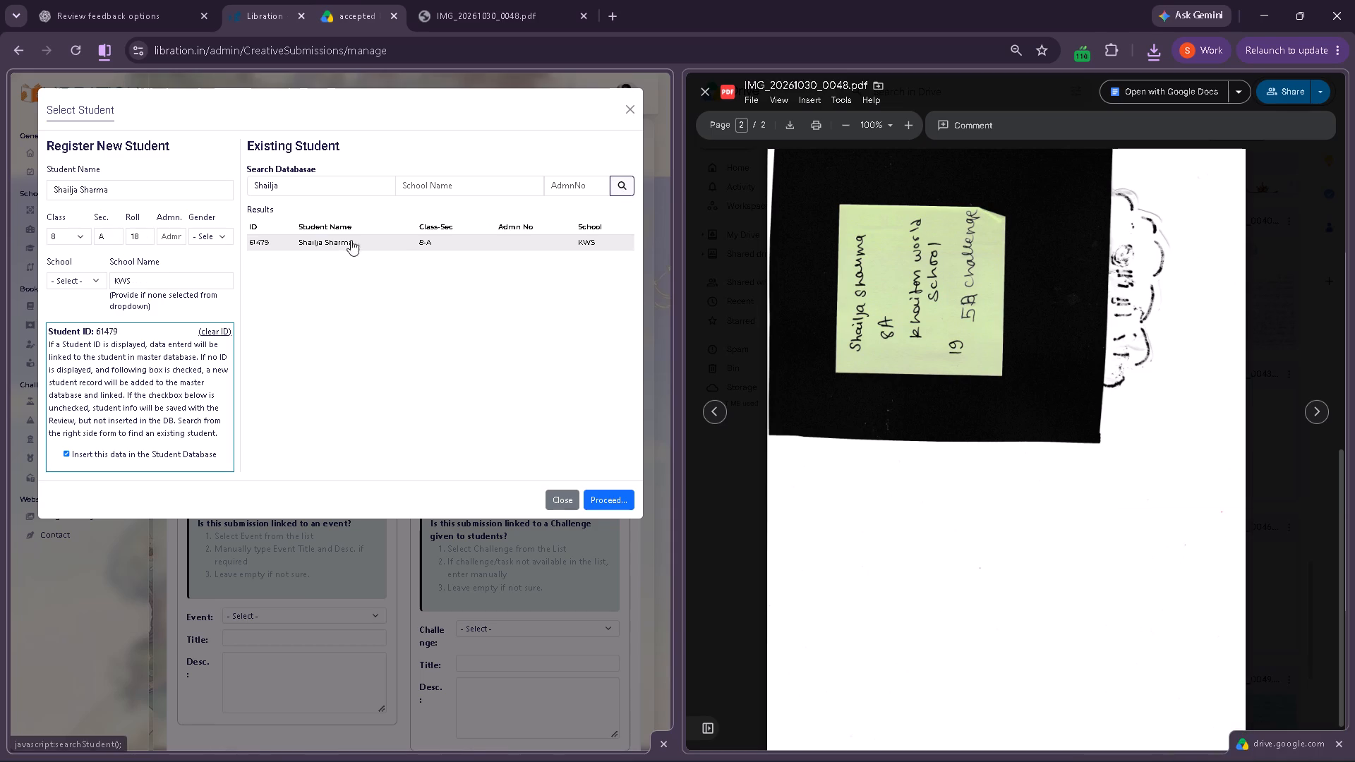
pyautogui.click(595, 495)
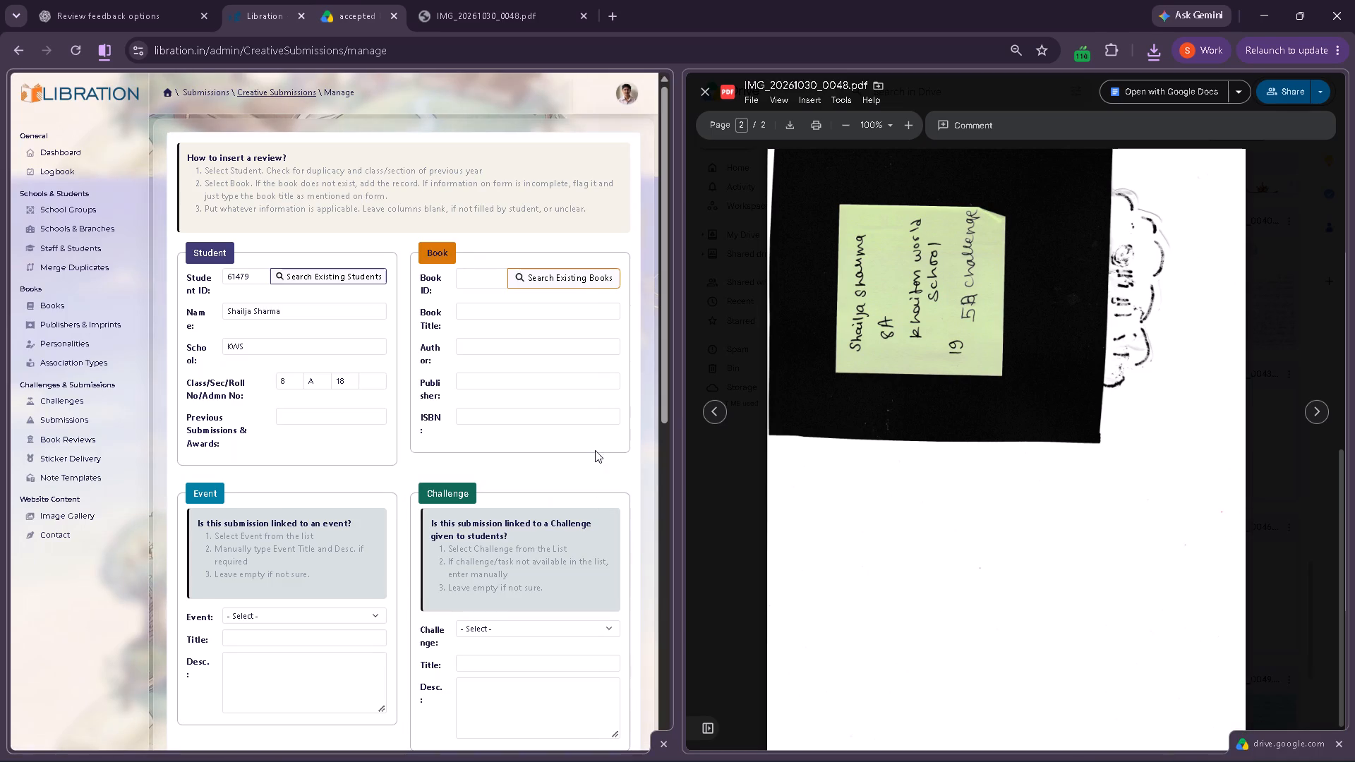
# Enter the book title as Harry Potter and the author as J K Rowling.
pyautogui.press('Tab')
pyautogui.press('Tab')
pyautogui.press('Tab')
pyautogui.press('Tab')
pyautogui.press('Tab')
pyautogui.press('Tab')
pyautogui.press('Tab')
pyautogui.press('Tab')
pyautogui.press('Tab')
pyautogui.press('Tab')
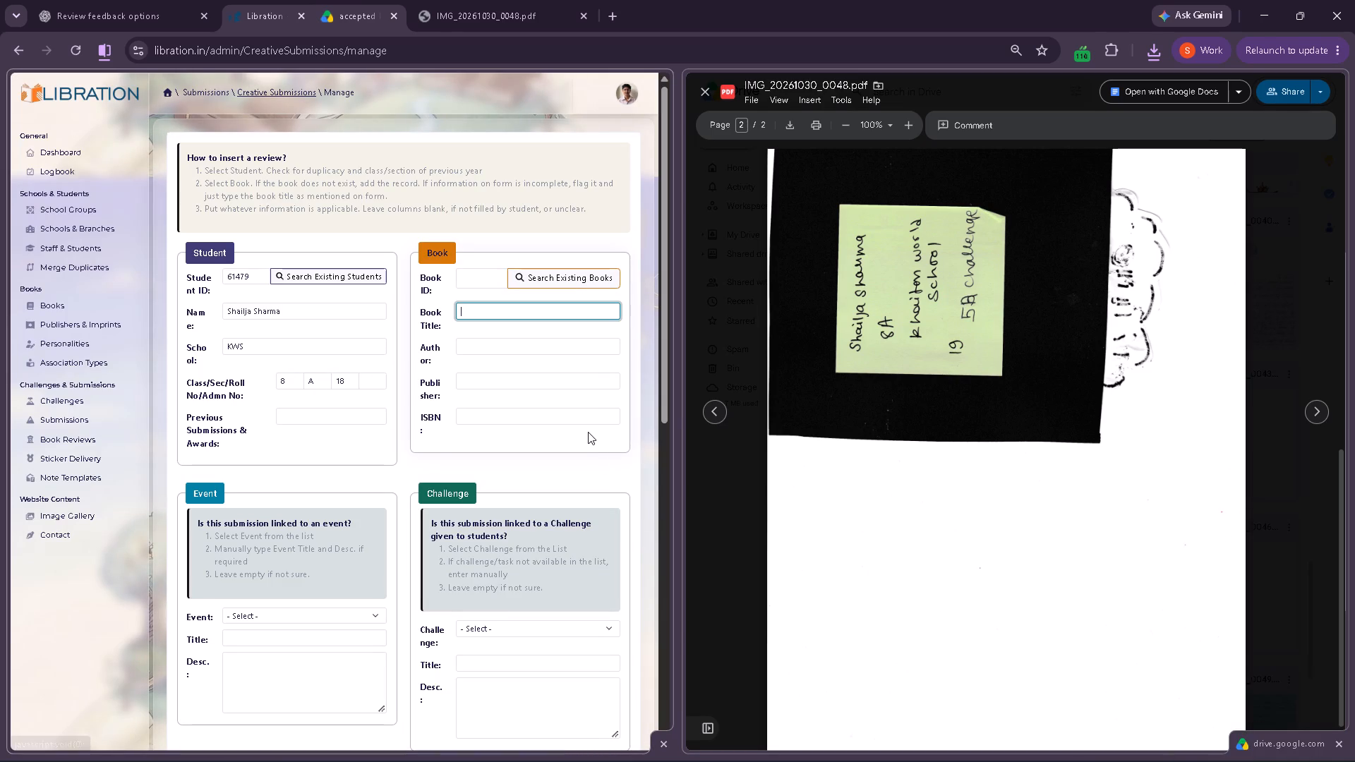
pyautogui.write('Harr')
pyautogui.press('space')
pyautogui.press('BackSpace')
pyautogui.write('y Potter')
pyautogui.press('Tab')
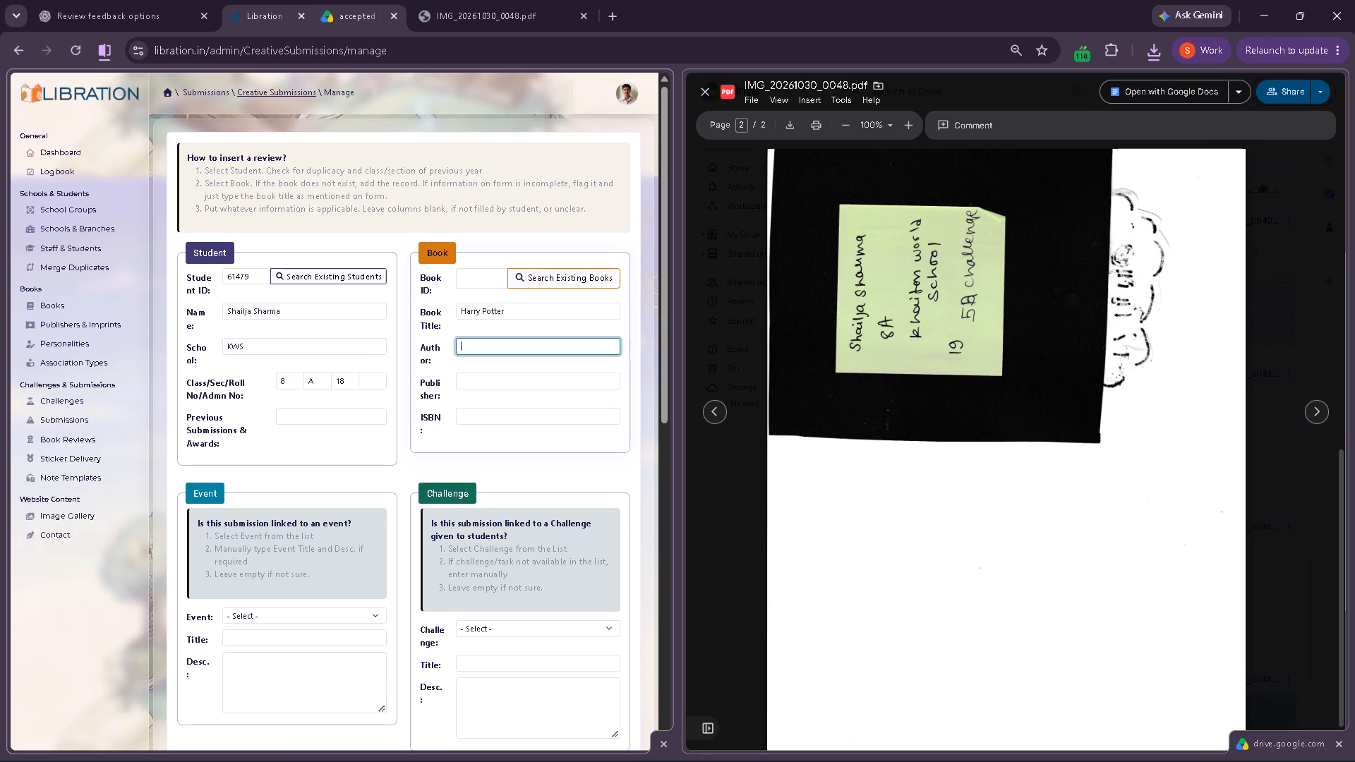
pyautogui.write('J K Rowling')
# Link the submission to the [5a] Re-Cover challenge and enter the challenge title as Re-Cover.
pyautogui.press('Tab')
pyautogui.press('Tab')
pyautogui.press('Tab')
pyautogui.press('Tab')
pyautogui.press('Tab')
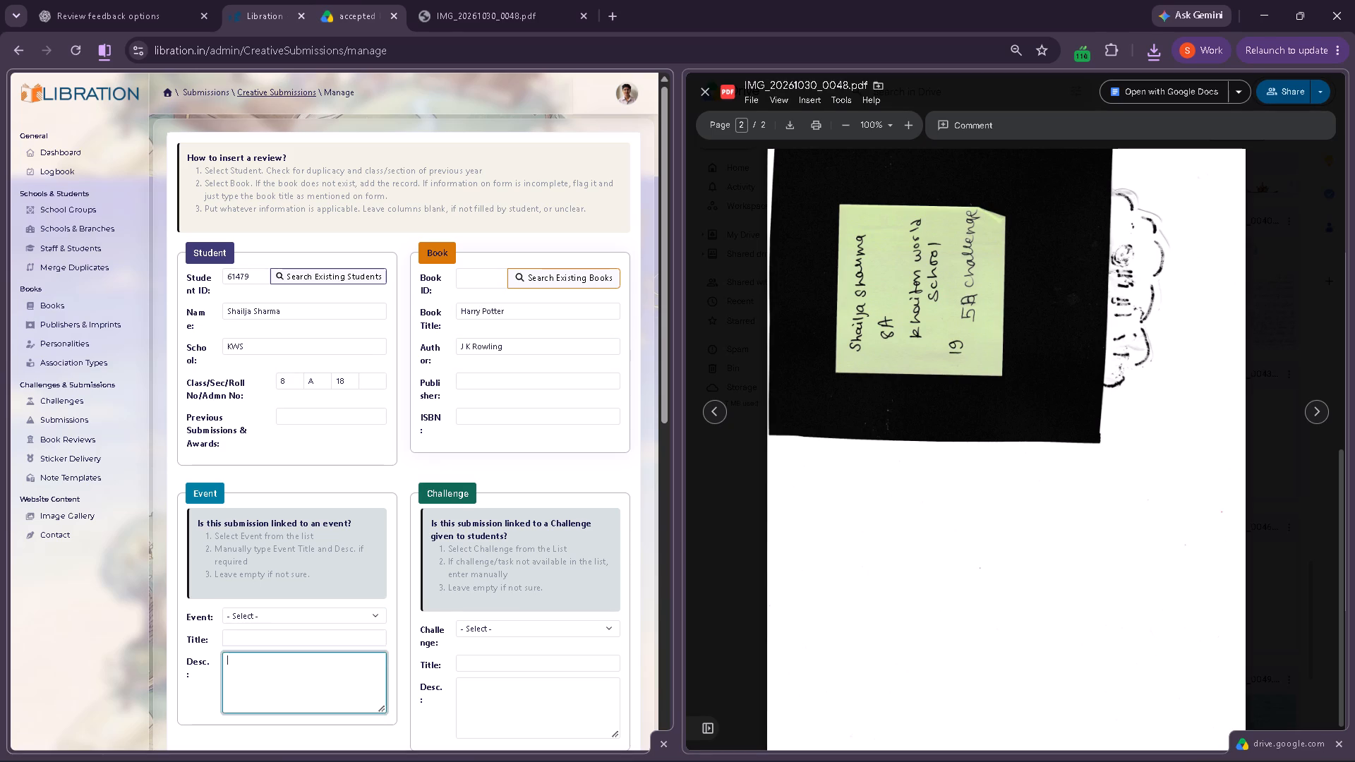
pyautogui.press('Tab')
pyautogui.press('Down')
pyautogui.press('Down')
pyautogui.press('Down')
pyautogui.press('Down')
pyautogui.press('Down')
pyautogui.press('Down')
pyautogui.press('Down')
pyautogui.press('Down')
pyautogui.press('Down')
pyautogui.press('Down')
pyautogui.press('Down')
pyautogui.press('Down')
pyautogui.press('Down')
pyautogui.press('Down')
pyautogui.press('Down')
pyautogui.press('Down')
pyautogui.press('Down')
pyautogui.press('Down')
pyautogui.press('Down')
pyautogui.press('Down')
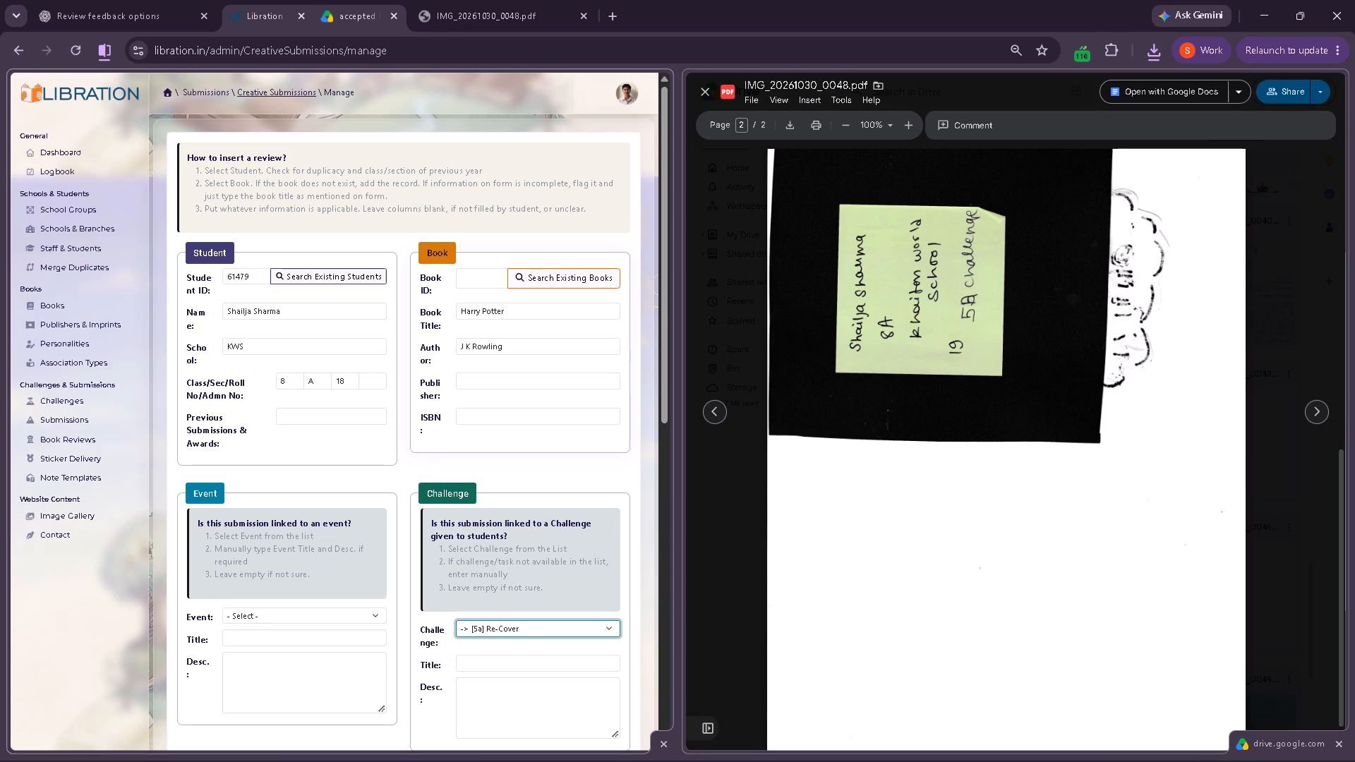
pyautogui.press('Up')
pyautogui.press('Up')
pyautogui.press('Up')
pyautogui.press('Up')
pyautogui.press('Tab')
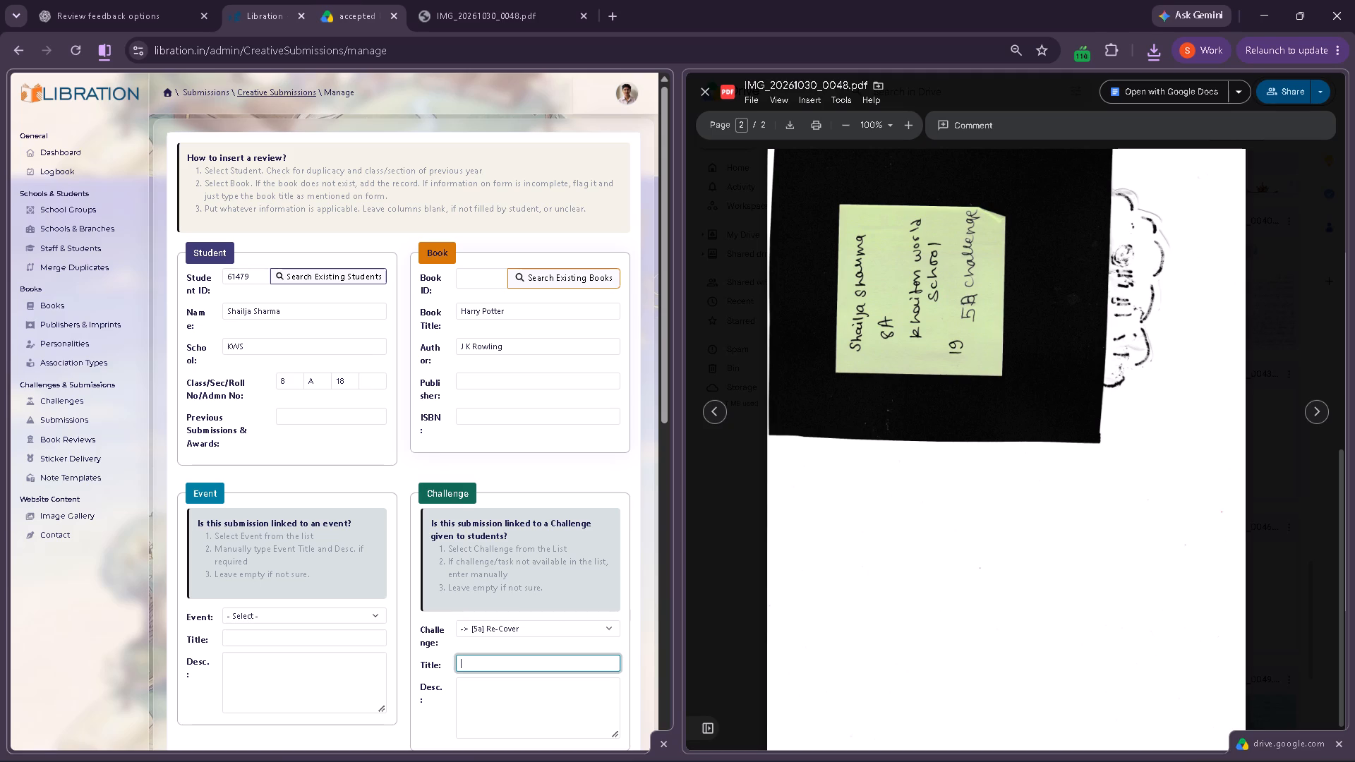
pyautogui.write('Re-')
pyautogui.write('Cover')
# Attach the newly captured Harry Potter cover screenshot as the submission's image file.
pyautogui.press('Tab')
pyautogui.press('Tab')
pyautogui.press('Return')
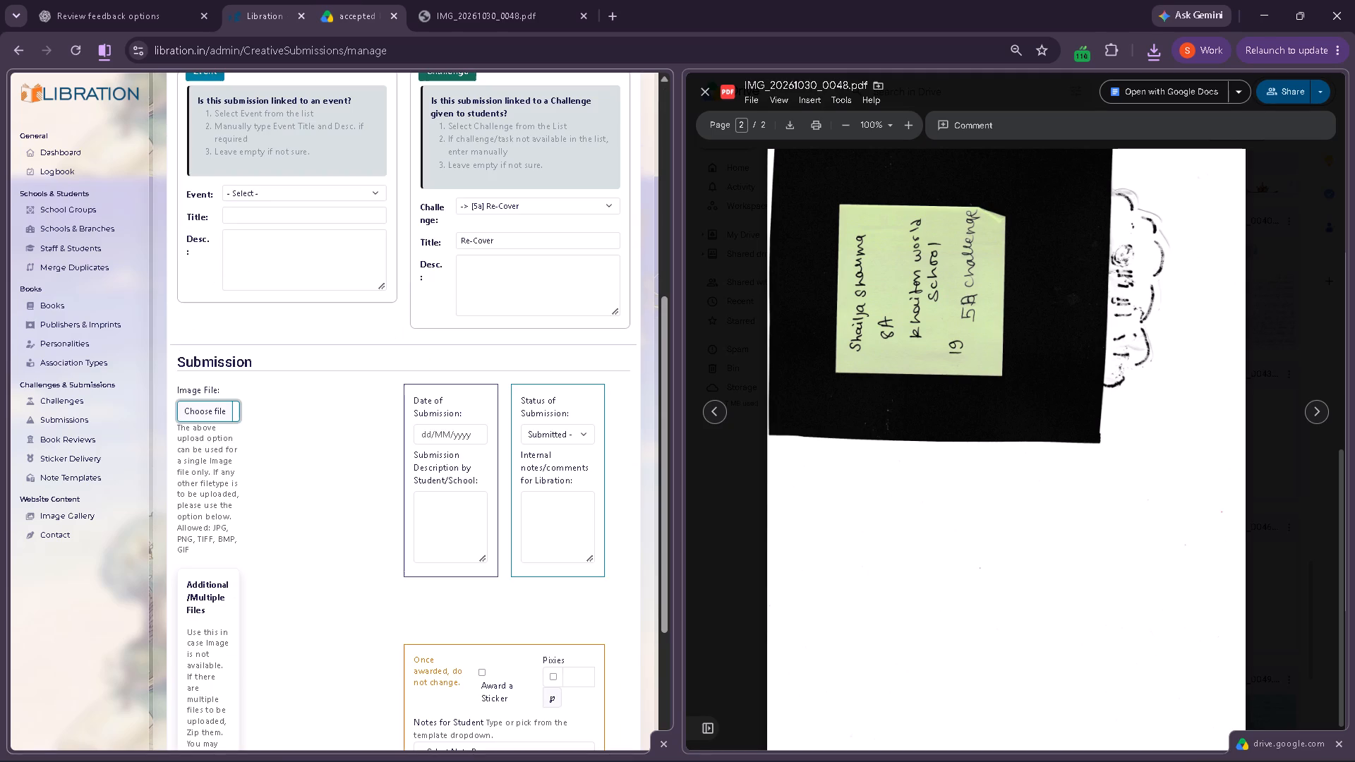
pyautogui.click(160, 148)
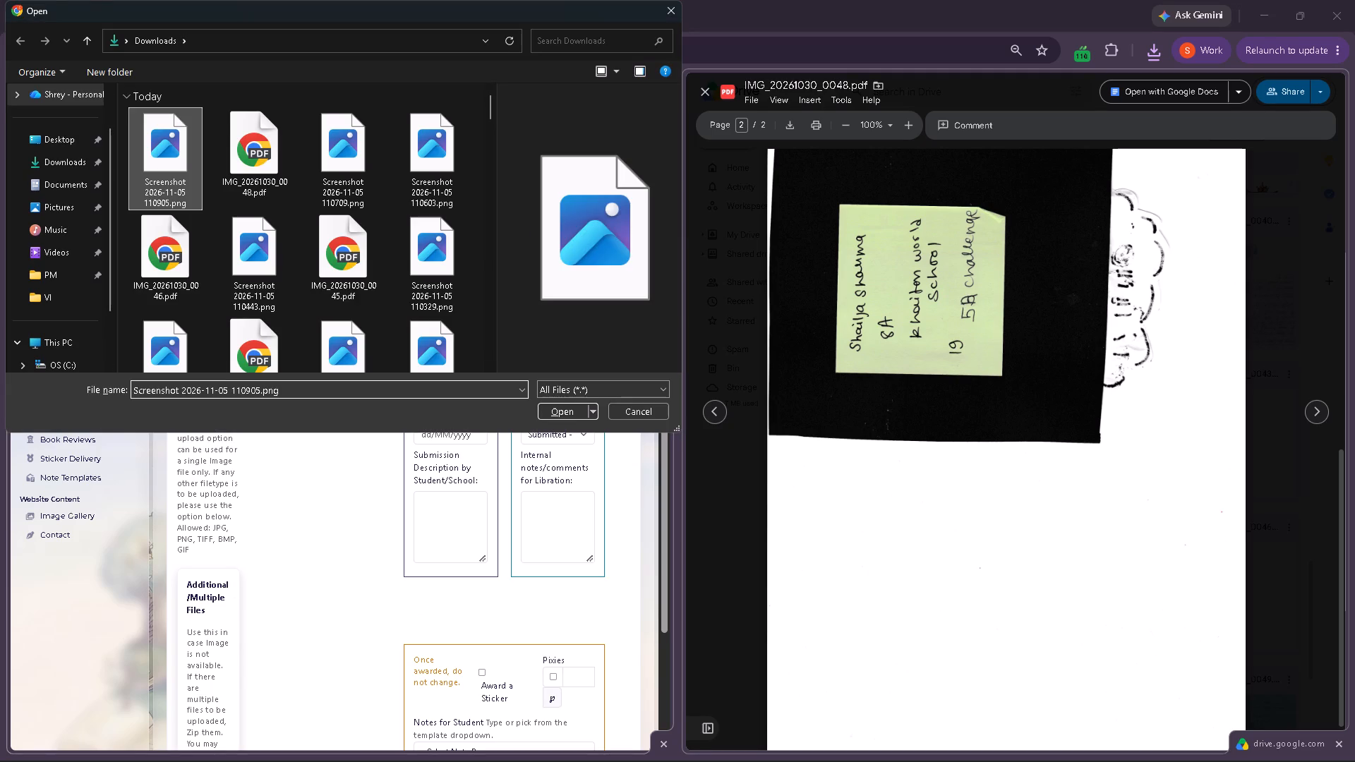
pyautogui.press('Return')
# Set the submission date to 30/10/2026 and the submission status to Approved.
pyautogui.press('Tab')
pyautogui.press('Tab')
pyautogui.write('30/10/2026')
pyautogui.press('Tab')
pyautogui.press('Tab')
pyautogui.press('Right')
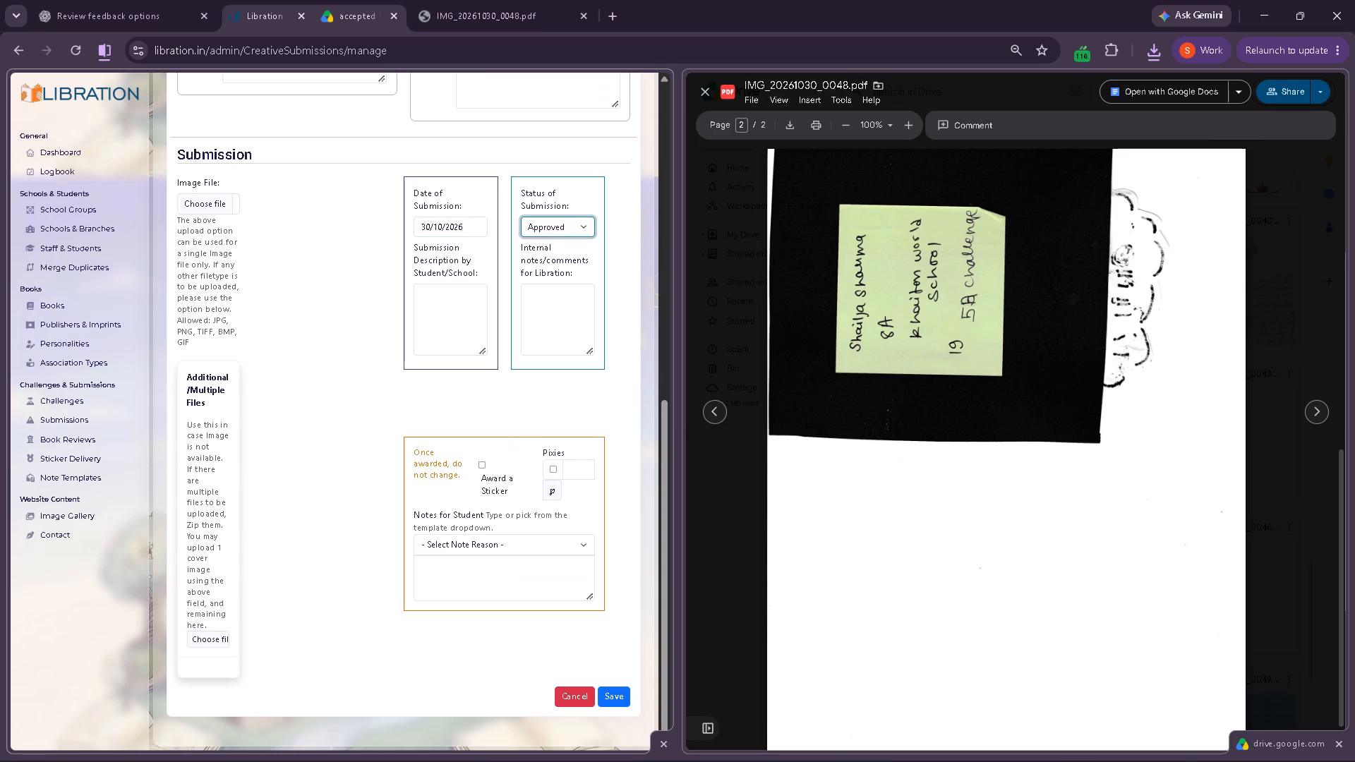
# Award a sticker and 300 Pixies for the Harry Potter cover, and save the submission.
pyautogui.click(500, 488)
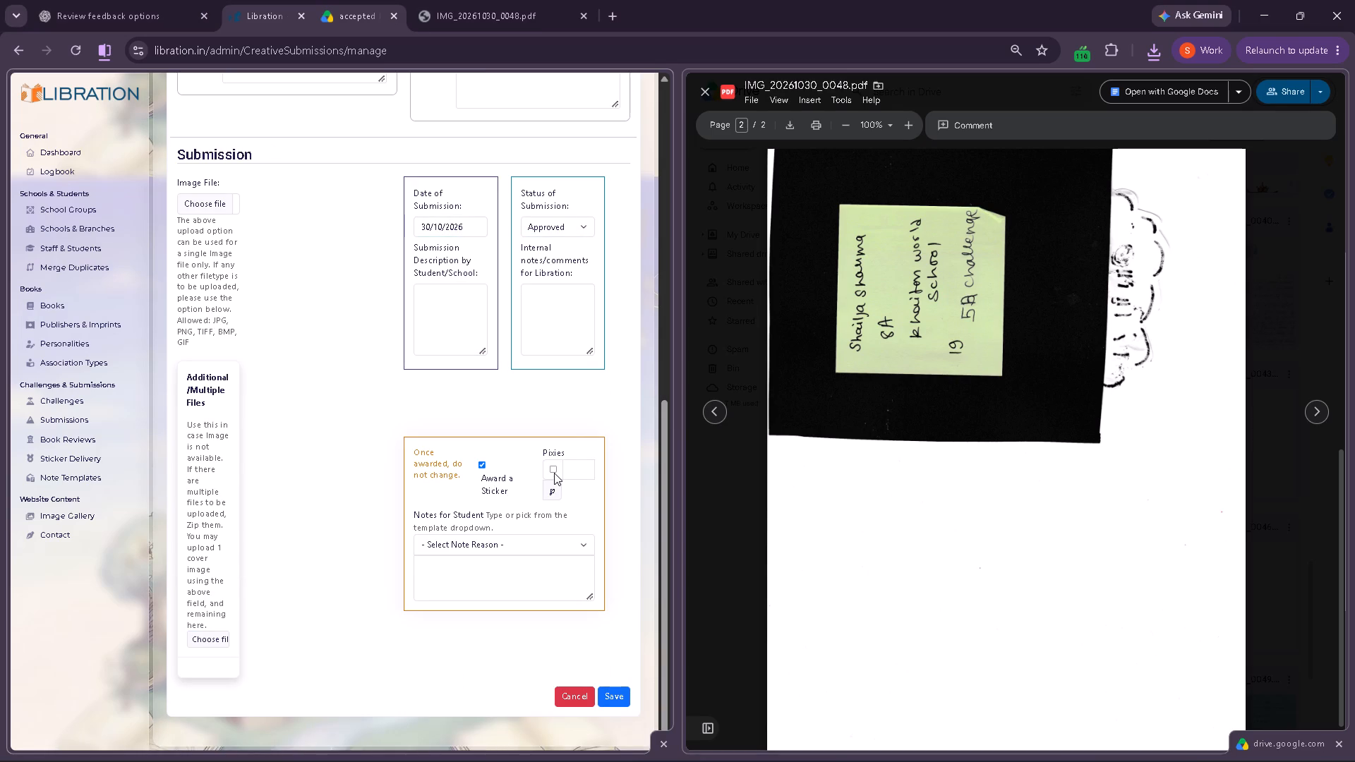
pyautogui.doubleClick(554, 473)
pyautogui.press('Tab')
pyautogui.write('300')
pyautogui.press('Tab')
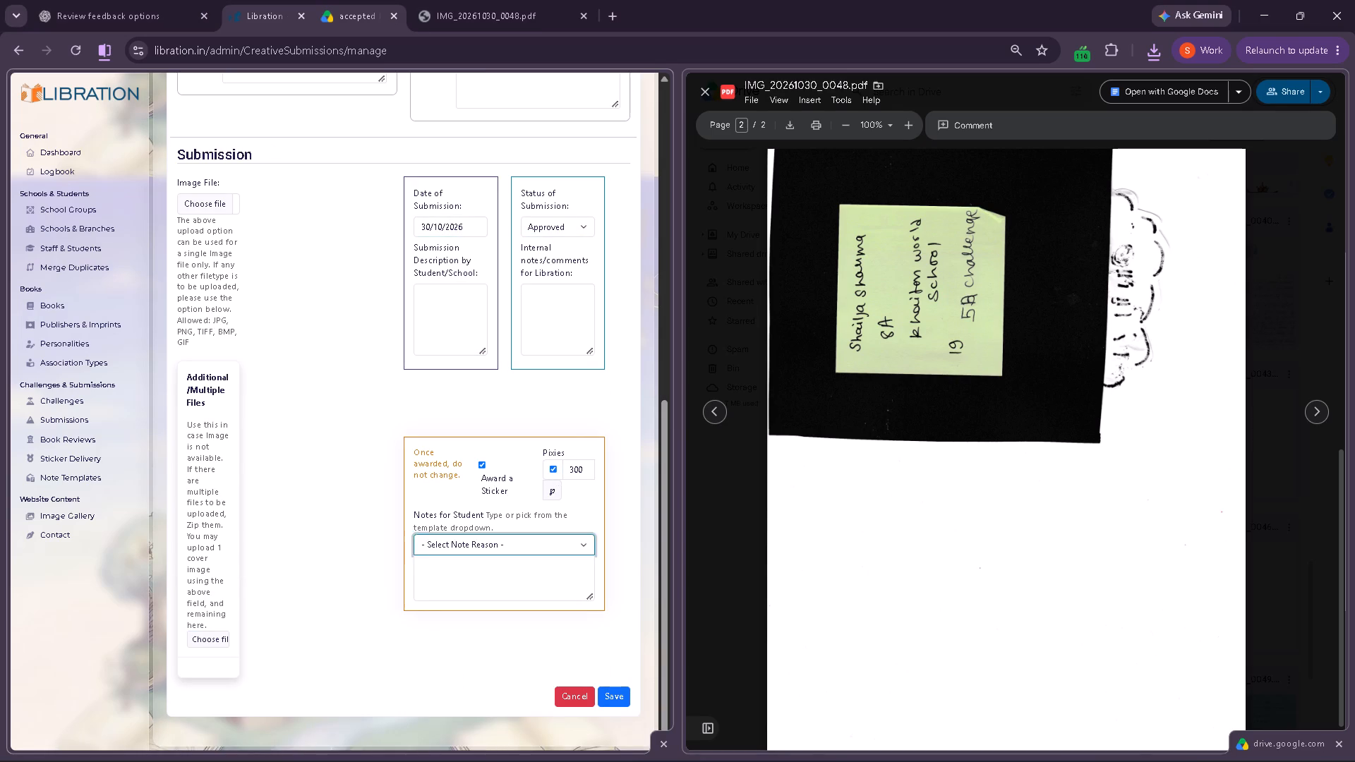
pyautogui.press('Tab')
pyautogui.press('Tab')
pyautogui.press('Tab')
pyautogui.press('Return')
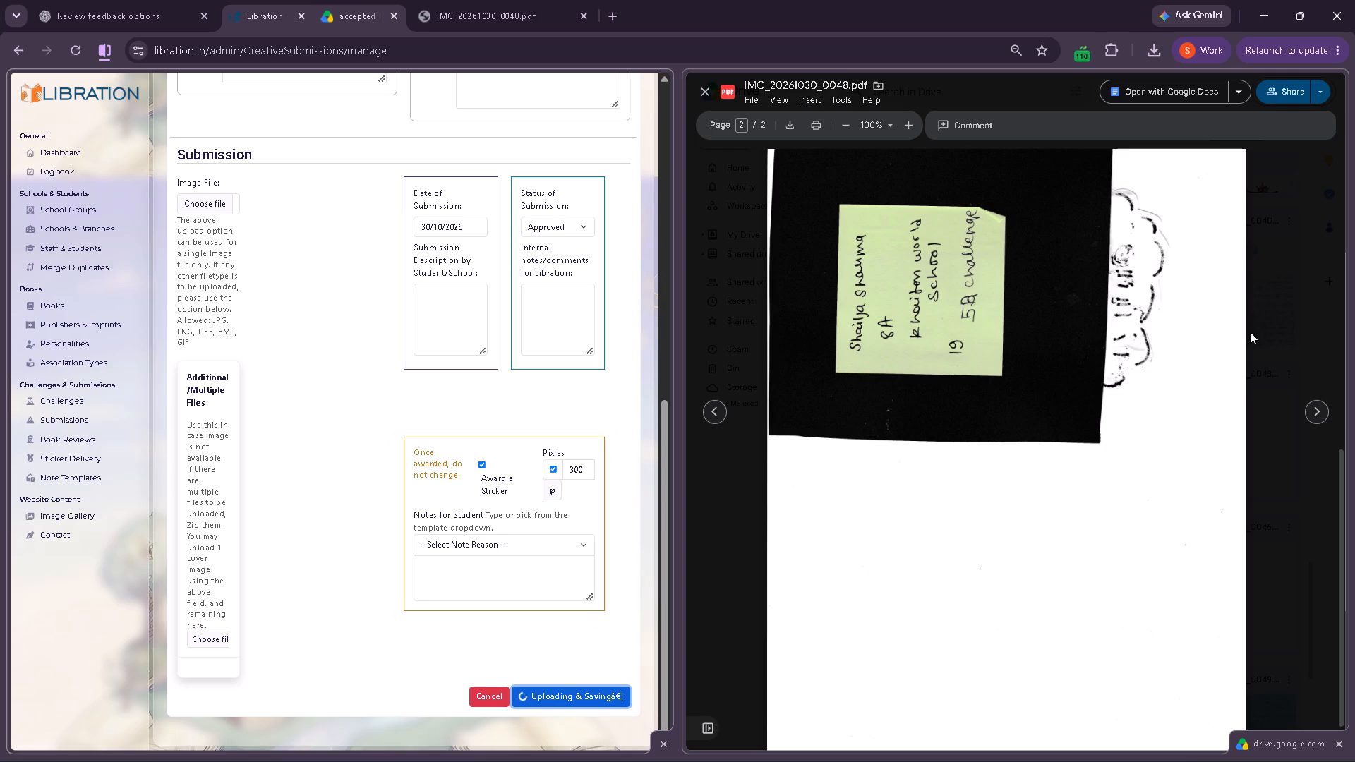
# Bring up the next accepted scan, IMG_20261030_0049.jpg, and capture a screenshot of the whole handwritten page.
pyautogui.click(1326, 409)
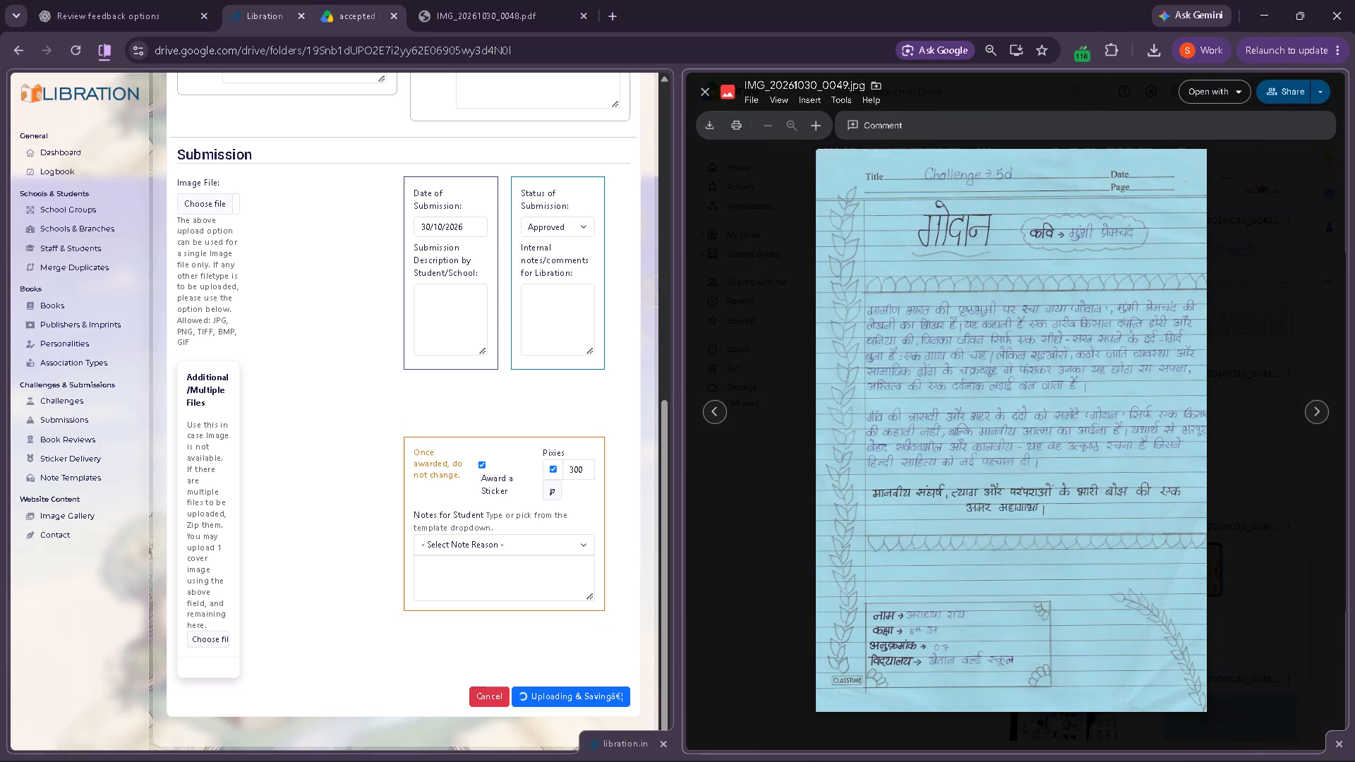
pyautogui.press('shift+super+s')
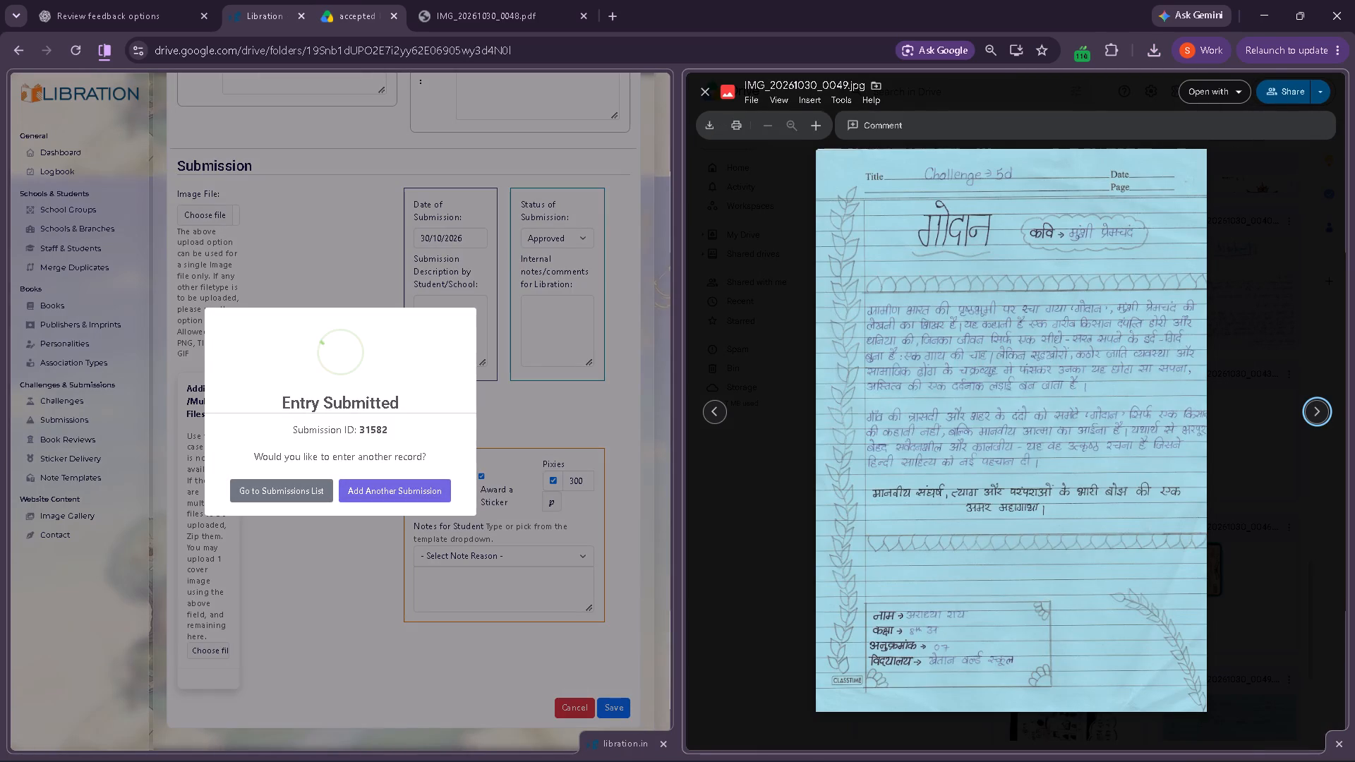
pyautogui.moveTo(817, 150); pyautogui.dragTo(1034, 502)
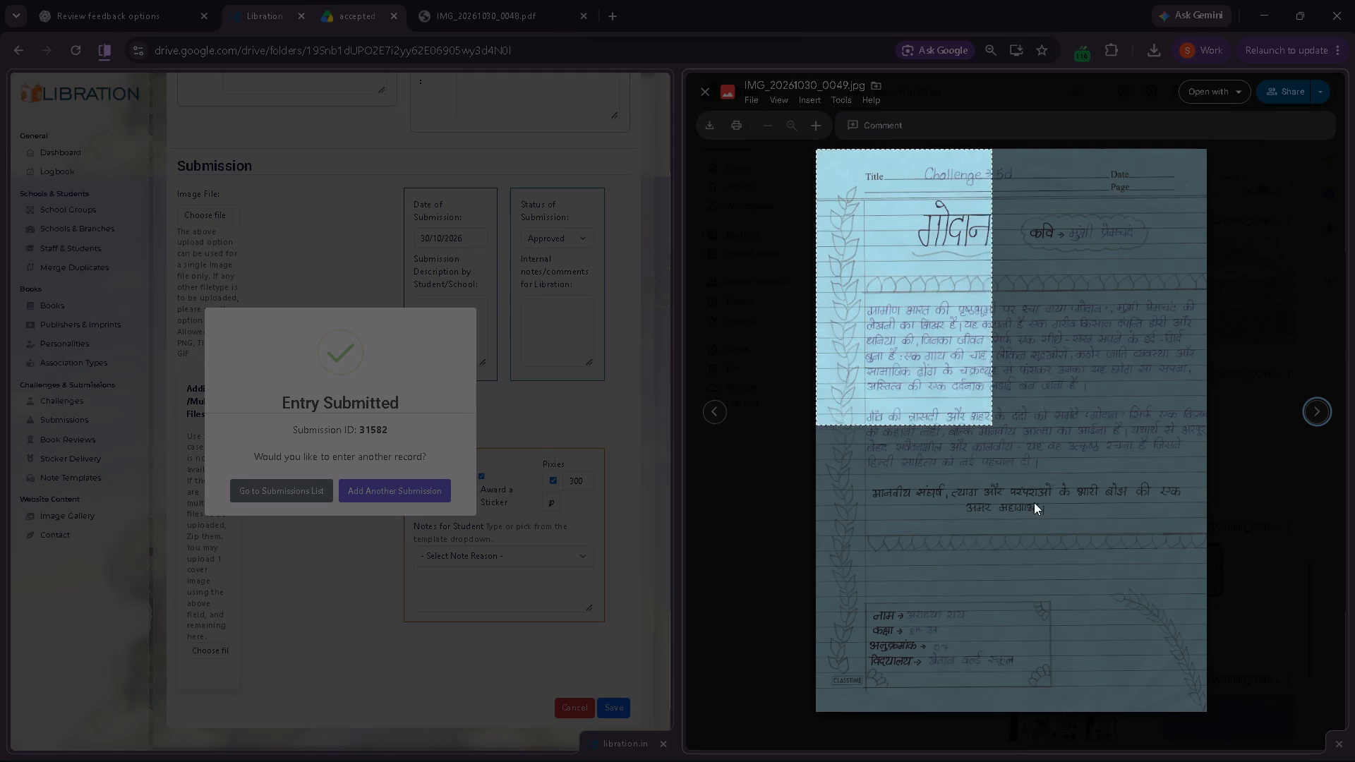
pyautogui.moveTo(1034, 502); pyautogui.dragTo(1138, 710)
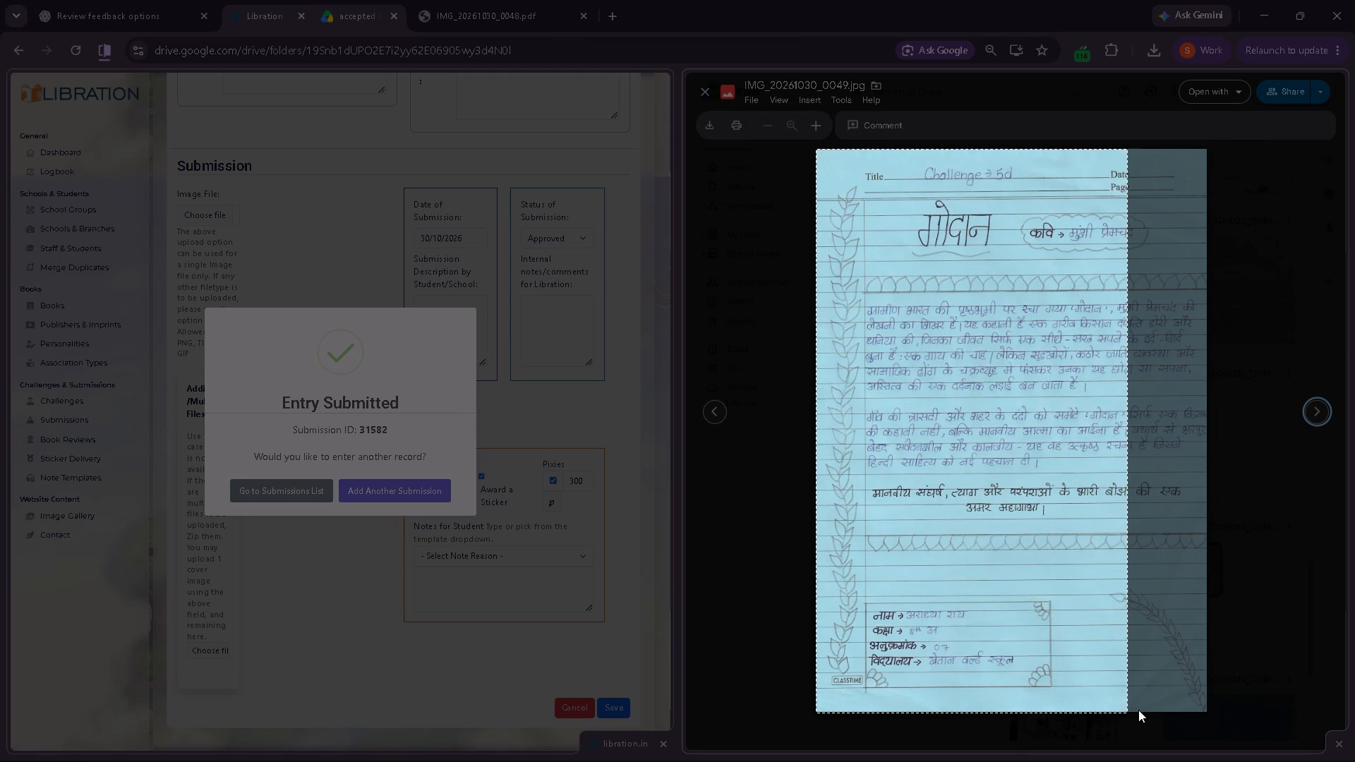
pyautogui.moveTo(1138, 710); pyautogui.dragTo(1205, 711)
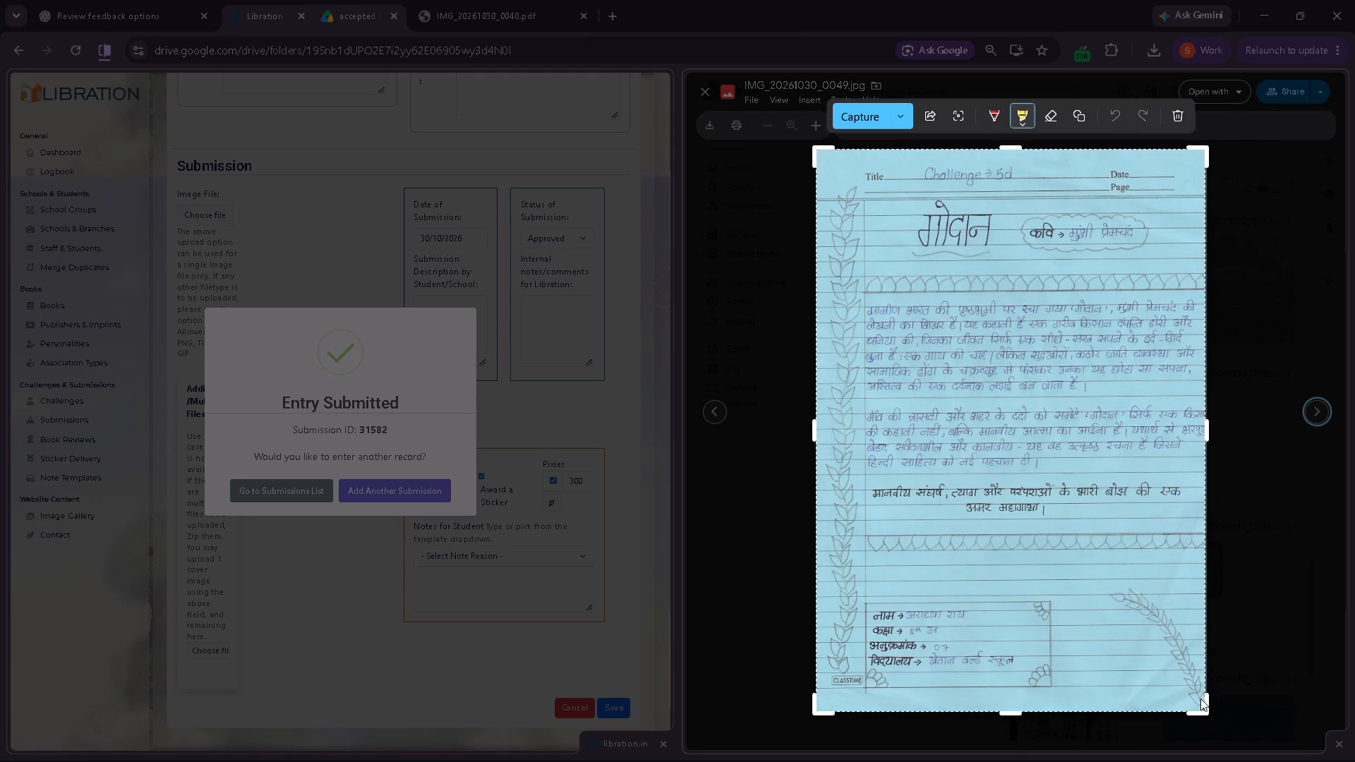
pyautogui.click(869, 116)
# Start another submission and fill in the class 8-A KWS student named on the scan from the student database.
pyautogui.click(417, 500)
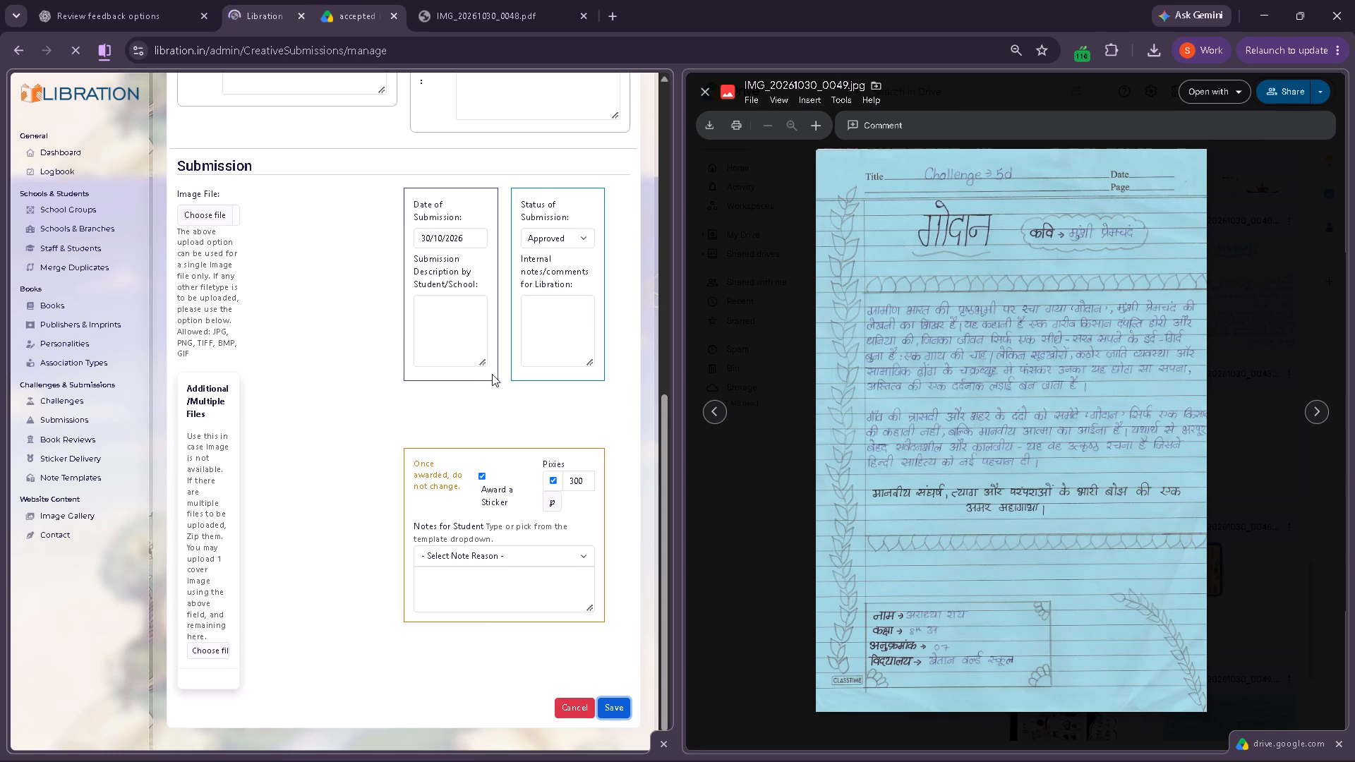
pyautogui.click(359, 274)
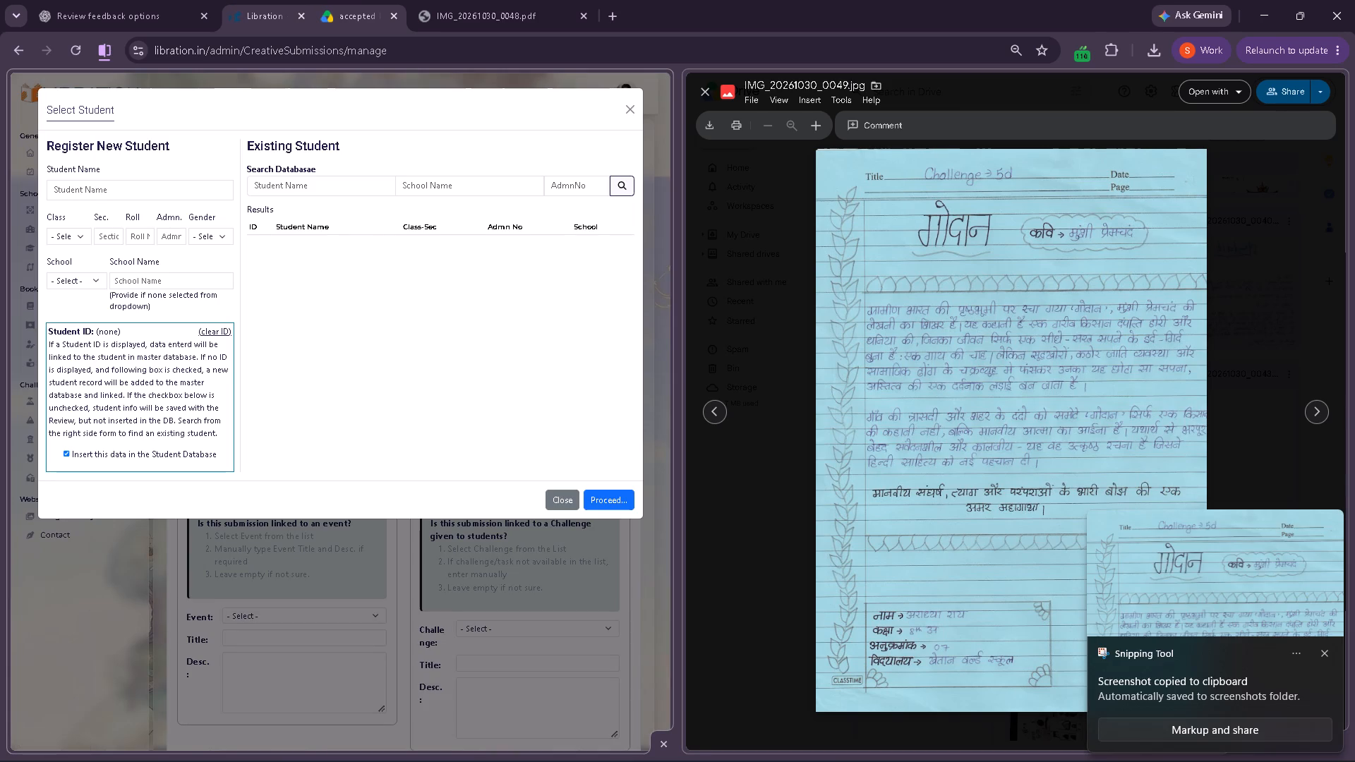
pyautogui.click(352, 185)
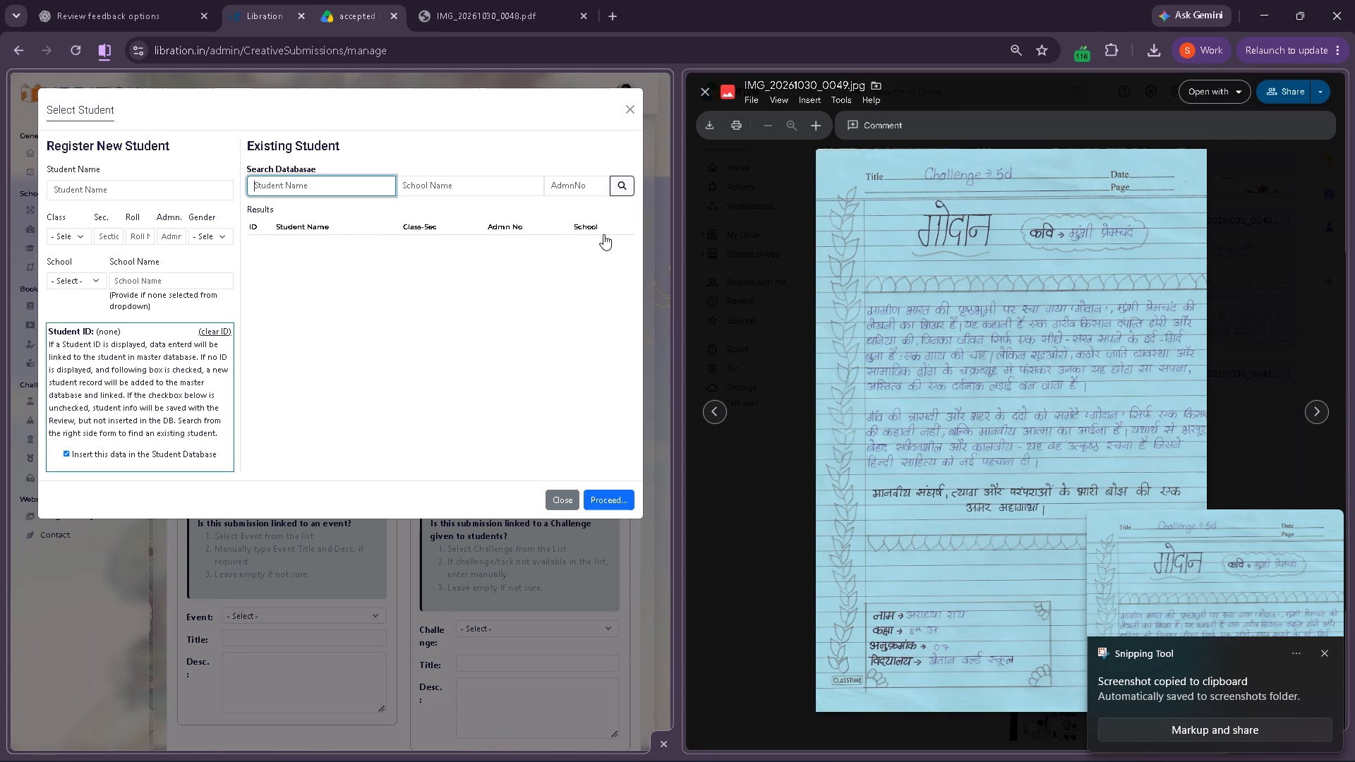
pyautogui.hotkey('shift', 'a')
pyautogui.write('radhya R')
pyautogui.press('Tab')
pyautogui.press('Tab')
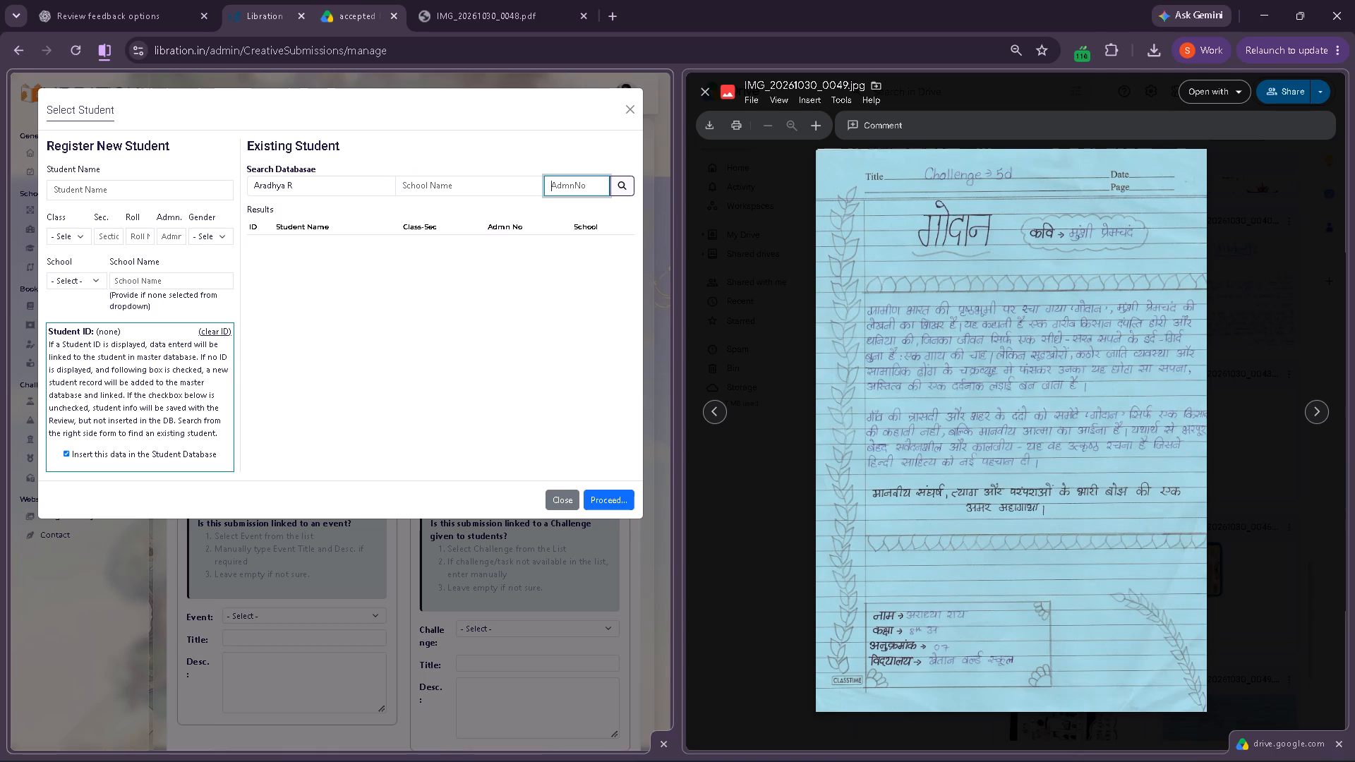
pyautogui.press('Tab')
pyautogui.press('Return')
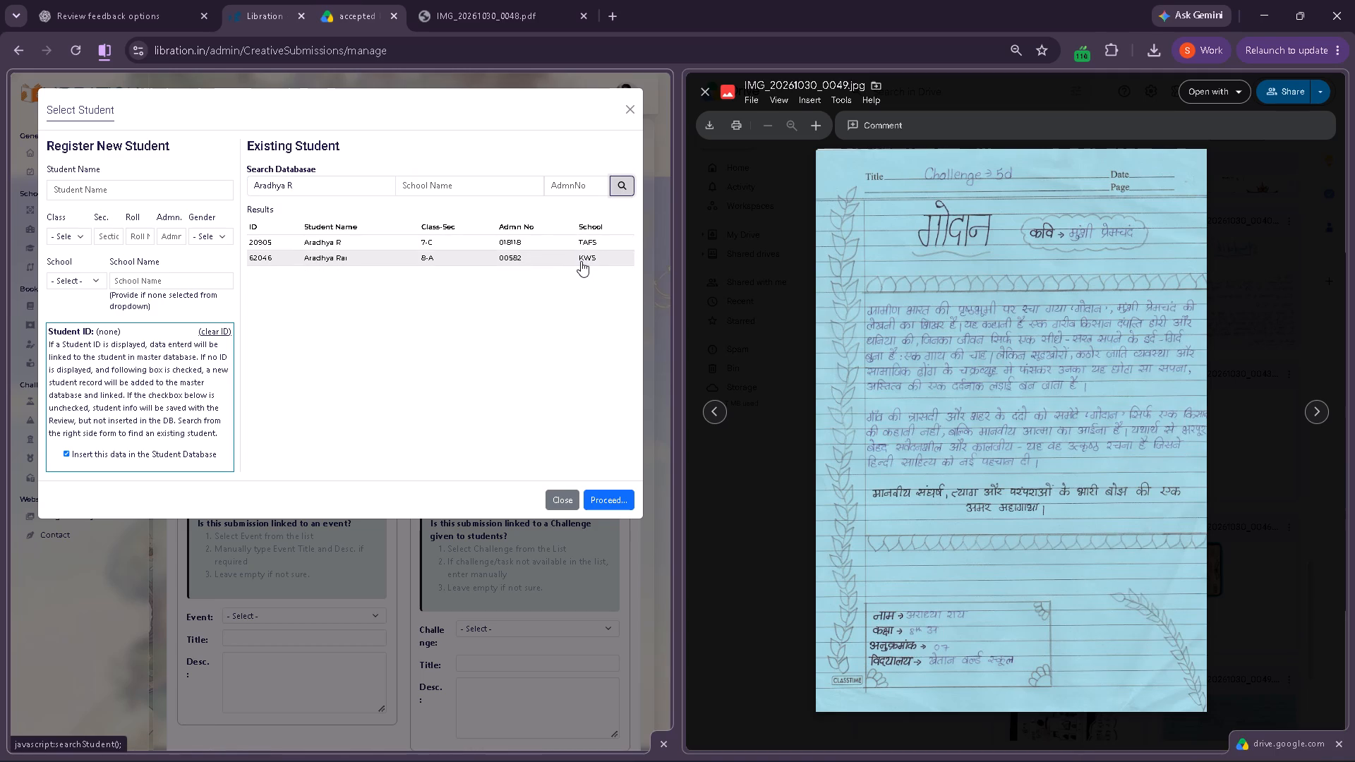
pyautogui.click(581, 261)
pyautogui.click(595, 497)
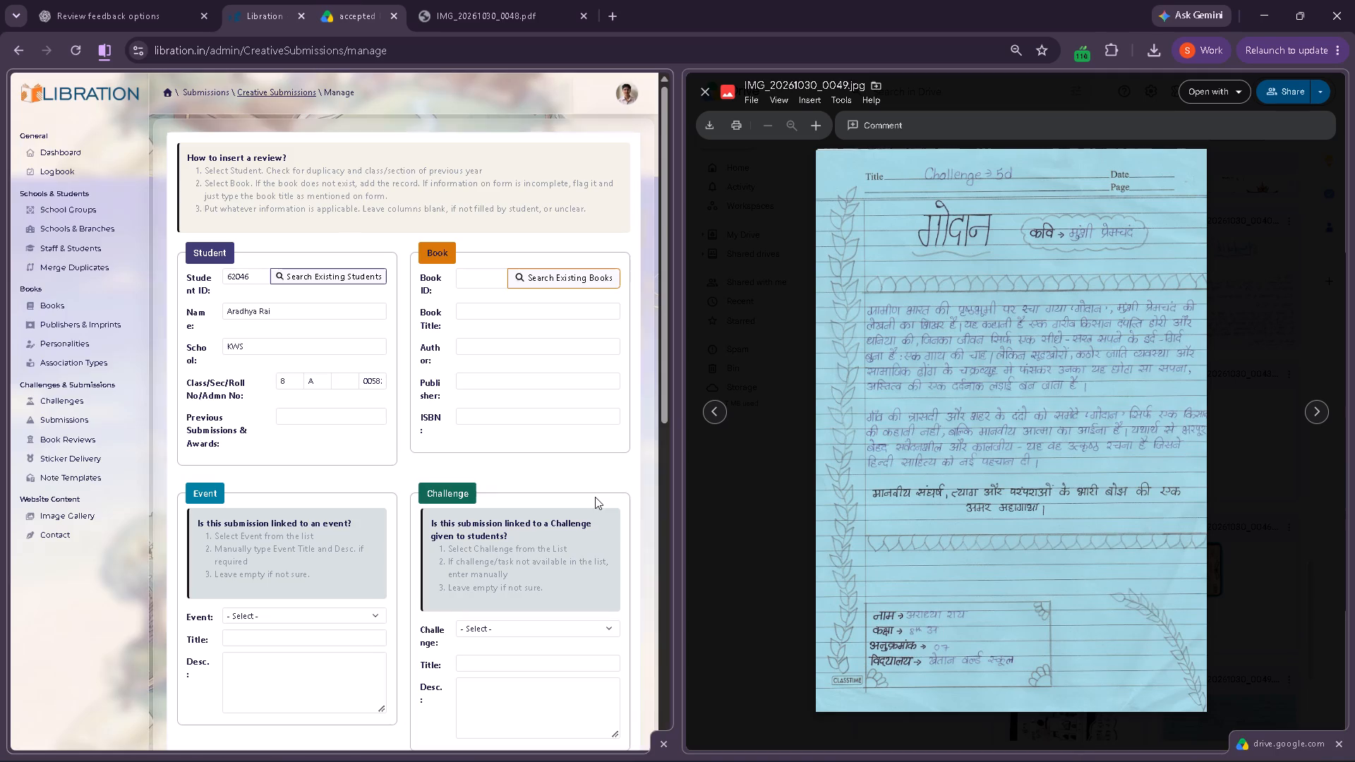
# Enter the student's roll number as written on the handwritten scan.
pyautogui.click(342, 373)
pyautogui.write('07')
# Enter the book title Godan with Munshi Premchand as the author.
pyautogui.press('Tab')
pyautogui.press('Tab')
pyautogui.press('Tab')
pyautogui.press('Tab')
pyautogui.press('Tab')
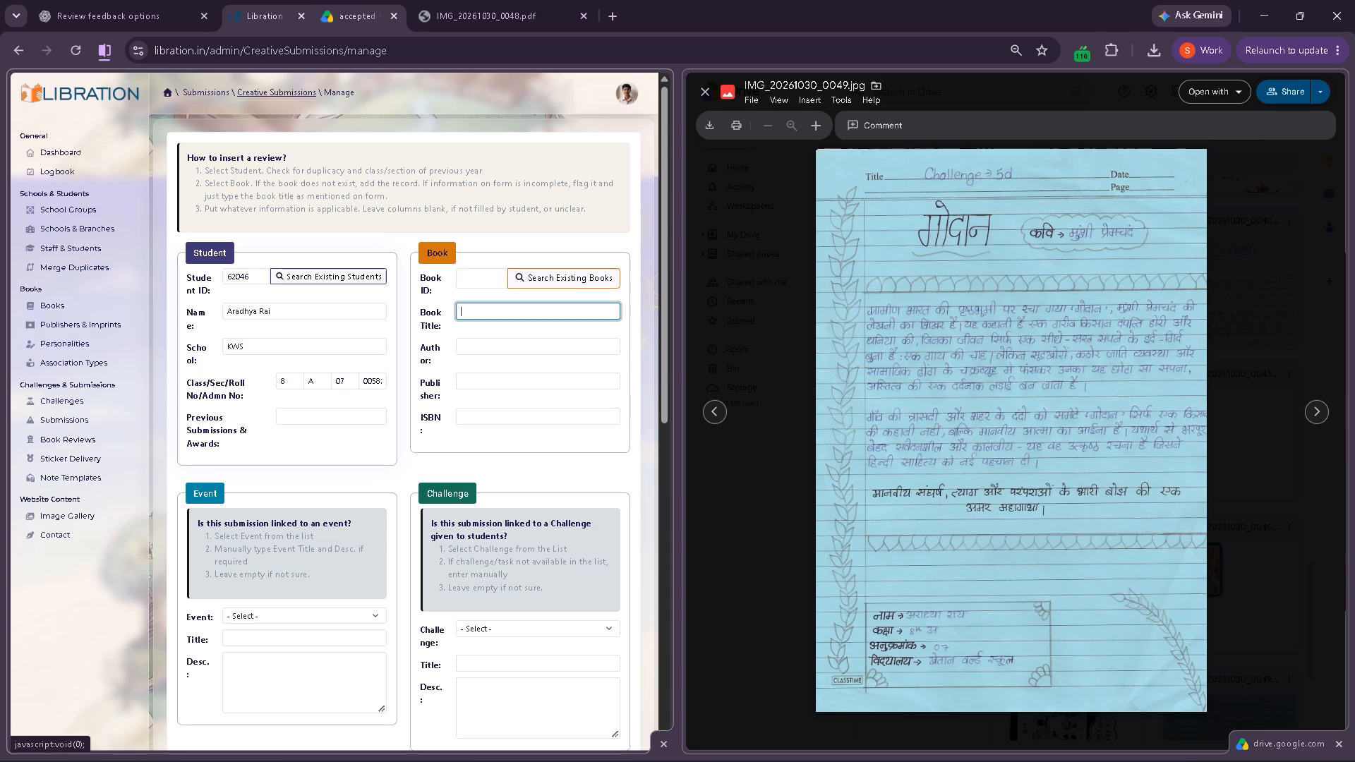
pyautogui.write('Godan')
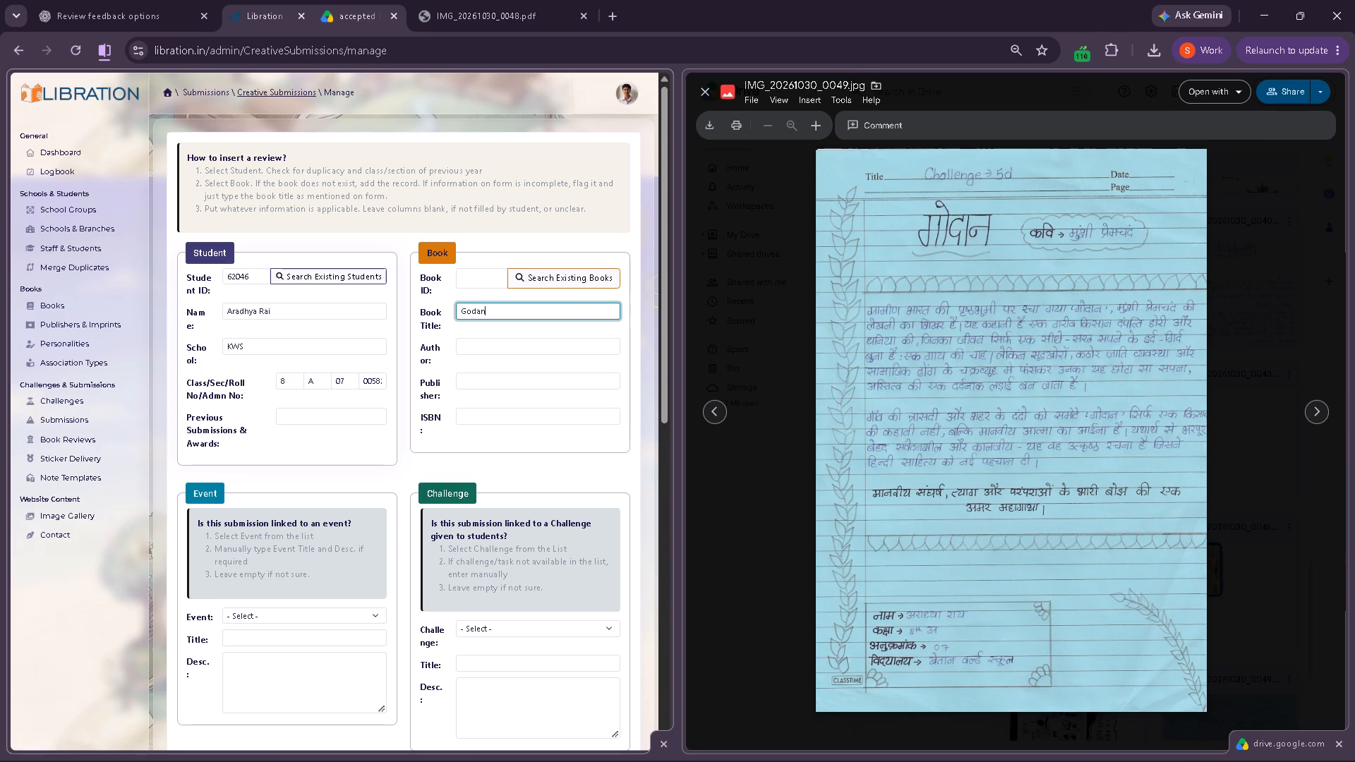
pyautogui.press('Tab')
pyautogui.write('Munshi Premchand')
pyautogui.press('Tab')
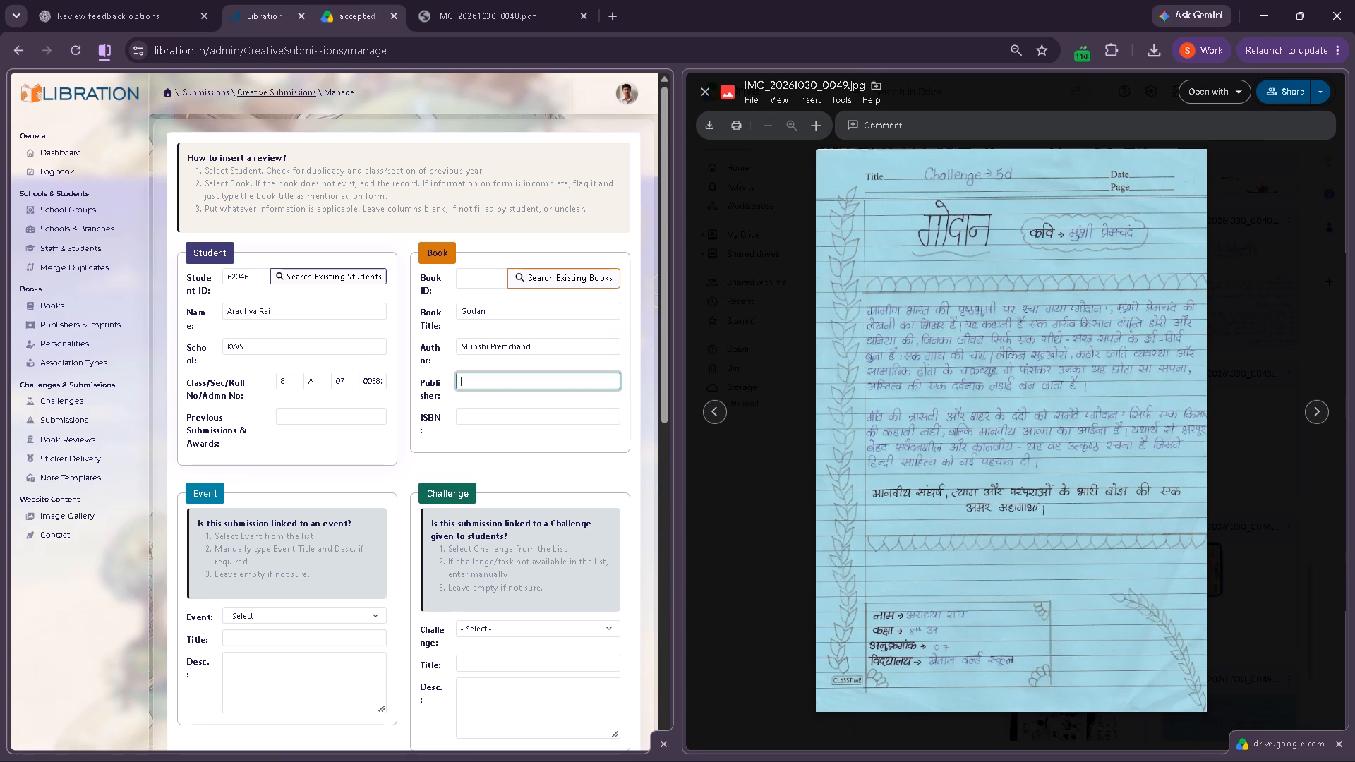
# Link the submission to challenge [5d] Best Hindi Read and enter Best Hindi Read as the challenge title.
pyautogui.press('Tab')
pyautogui.press('Tab')
pyautogui.press('Tab')
pyautogui.press('Tab')
pyautogui.press('Tab')
pyautogui.press('Down')
pyautogui.press('Down')
pyautogui.press('Down')
pyautogui.press('Down')
pyautogui.press('Down')
pyautogui.press('Down')
pyautogui.press('Down')
pyautogui.press('Down')
pyautogui.press('Down')
pyautogui.press('Down')
pyautogui.press('Down')
pyautogui.press('Down')
pyautogui.press('Down')
pyautogui.press('Down')
pyautogui.press('Down')
pyautogui.press('Down')
pyautogui.press('Down')
pyautogui.press('Down')
pyautogui.press('Down')
pyautogui.press('Down')
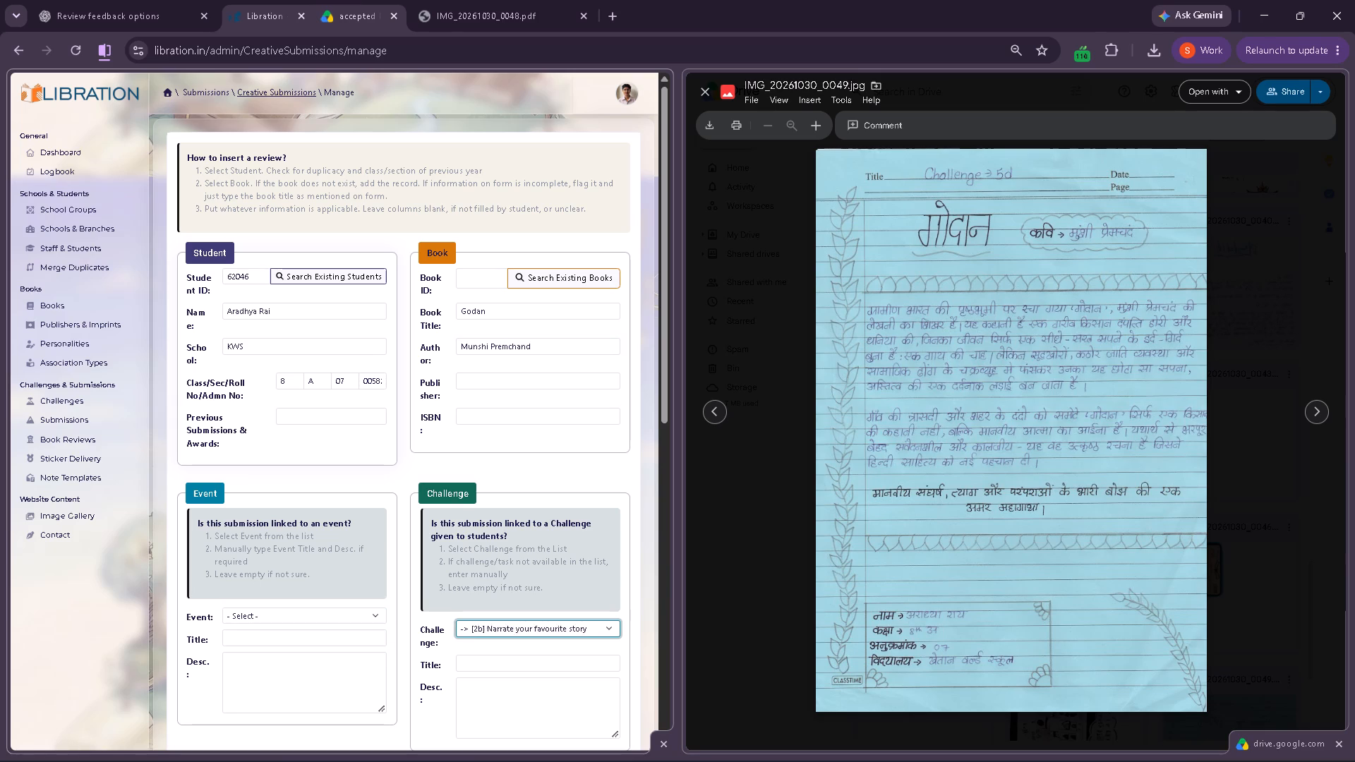
pyautogui.press('Down')
pyautogui.press('Down')
pyautogui.press('Down')
pyautogui.press('Up')
pyautogui.press('Tab')
pyautogui.write('Best i')
pyautogui.press('BackSpace')
pyautogui.write('Hindi Read')
pyautogui.press('Tab')
pyautogui.press('Tab')
# Attach the captured page, Screenshot 2026-11-05 111003.png, as the submission's image file.
pyautogui.press('Return')
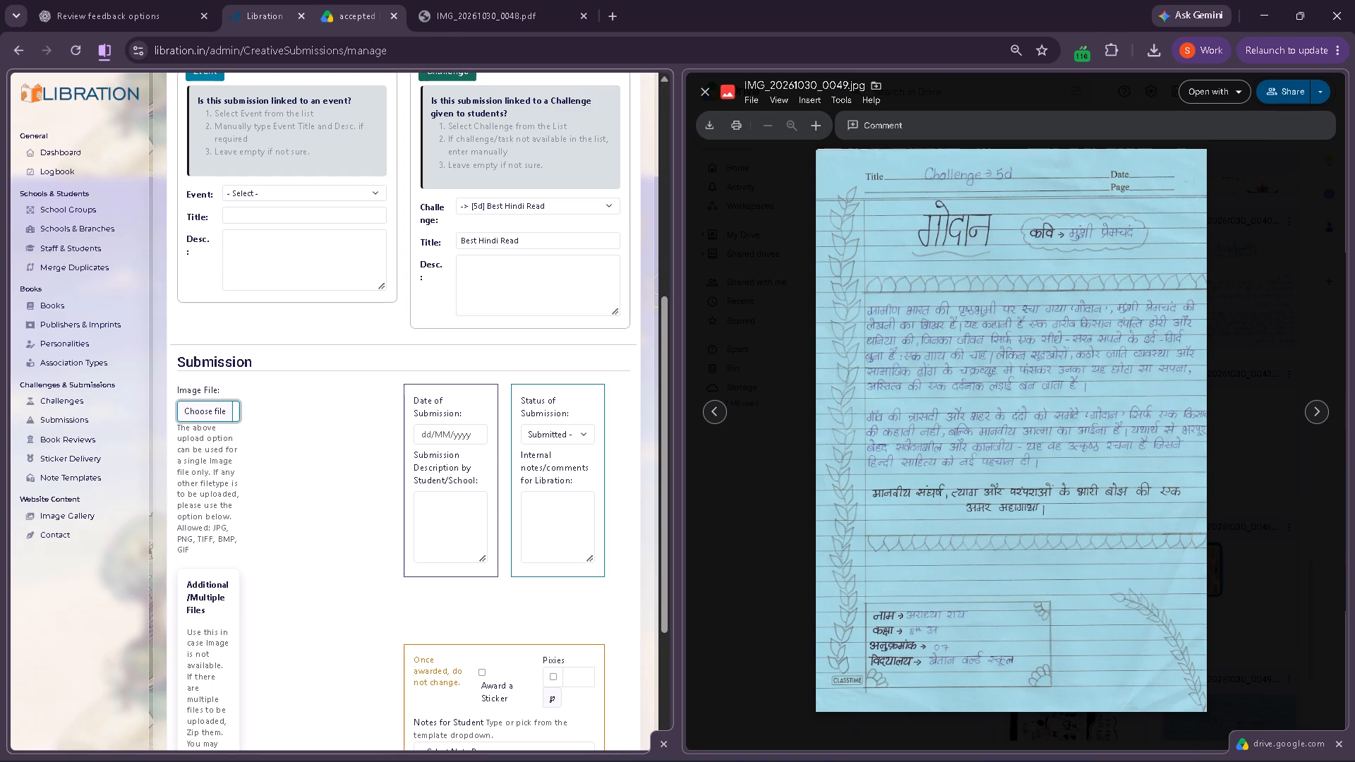
pyautogui.click(174, 134)
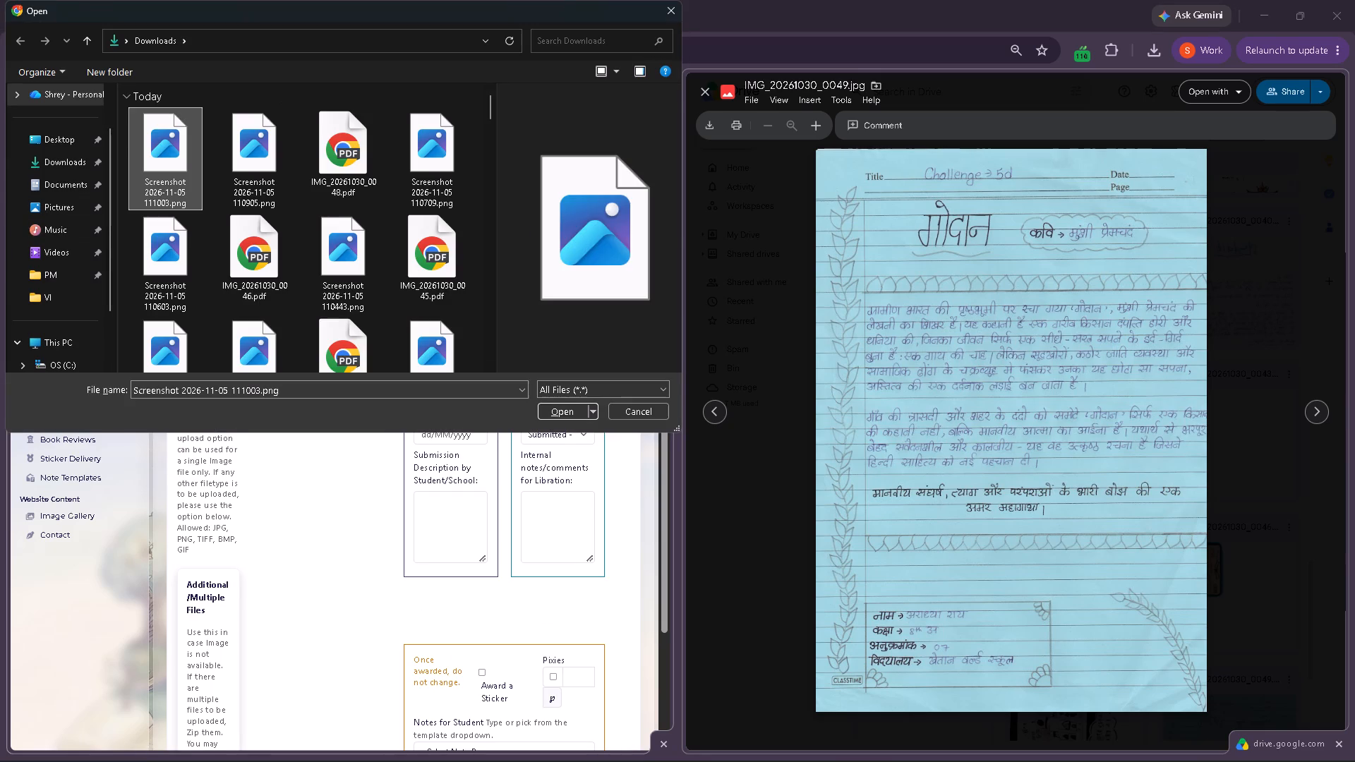
pyautogui.press('Return')
# Set the submission date to 30/10/2026 and the submission status to Approved.
pyautogui.press('Tab')
pyautogui.press('Tab')
pyautogui.write('30/10/2026')
pyautogui.press('Tab')
pyautogui.press('Tab')
pyautogui.press('Right')
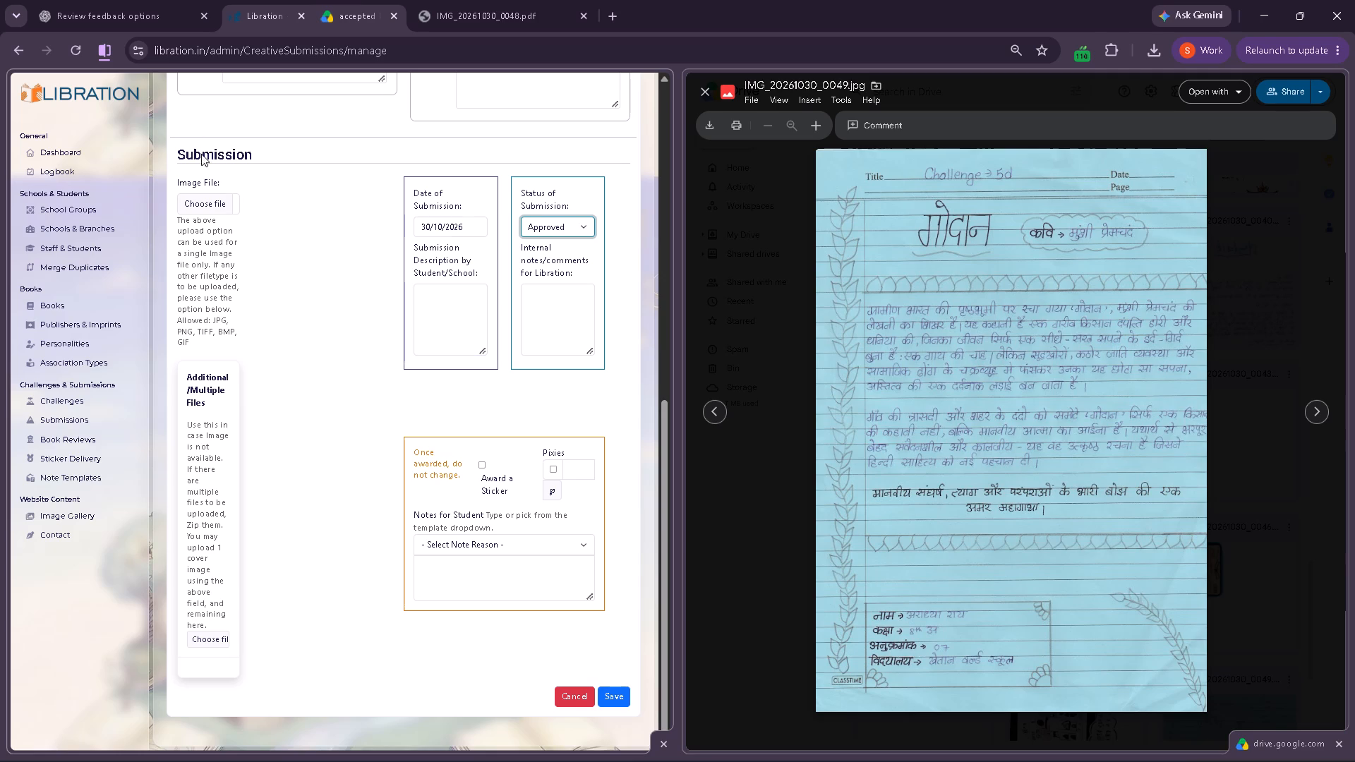
# Award a sticker and 300 Pixies for the Godan entry, and save the submission.
pyautogui.click(489, 491)
pyautogui.click(553, 467)
pyautogui.press('Tab')
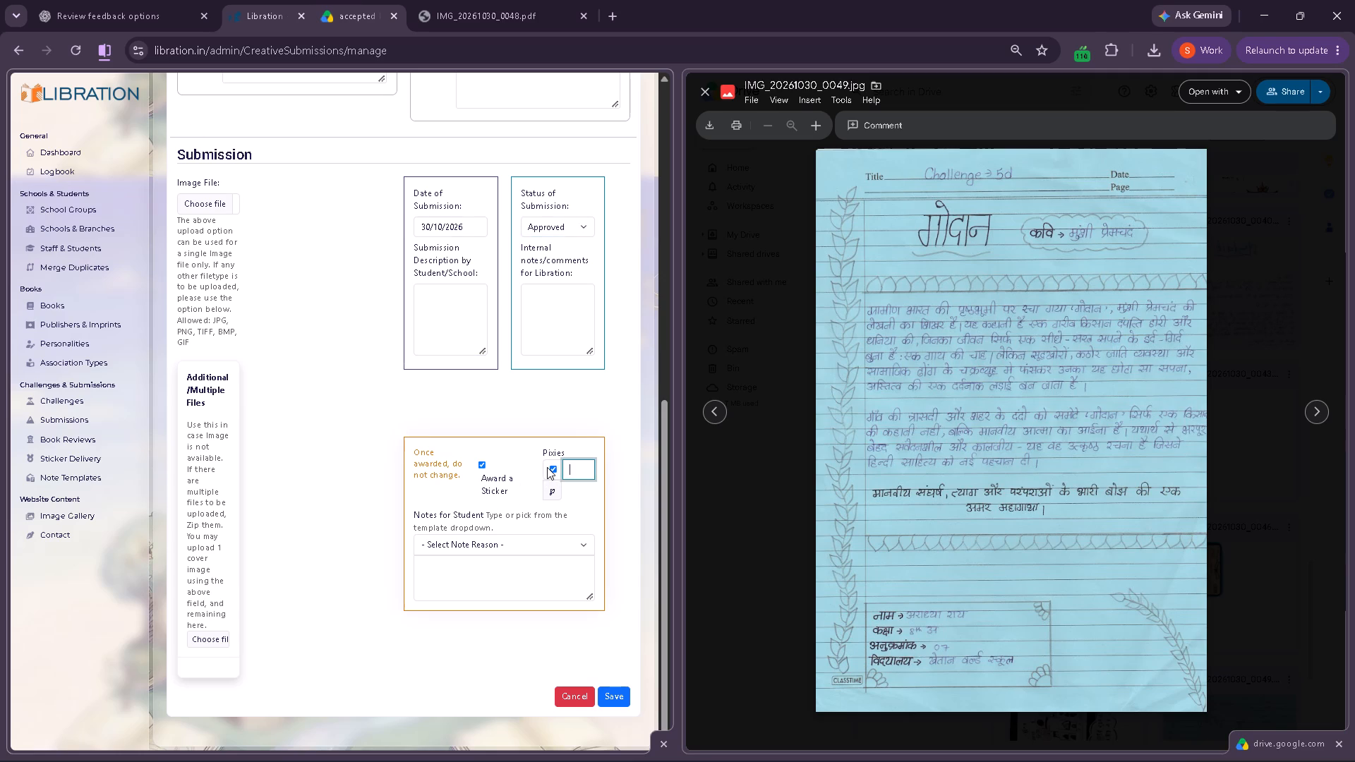
pyautogui.write('300')
pyautogui.press('Tab')
pyautogui.press('Tab')
pyautogui.press('Tab')
pyautogui.press('Tab')
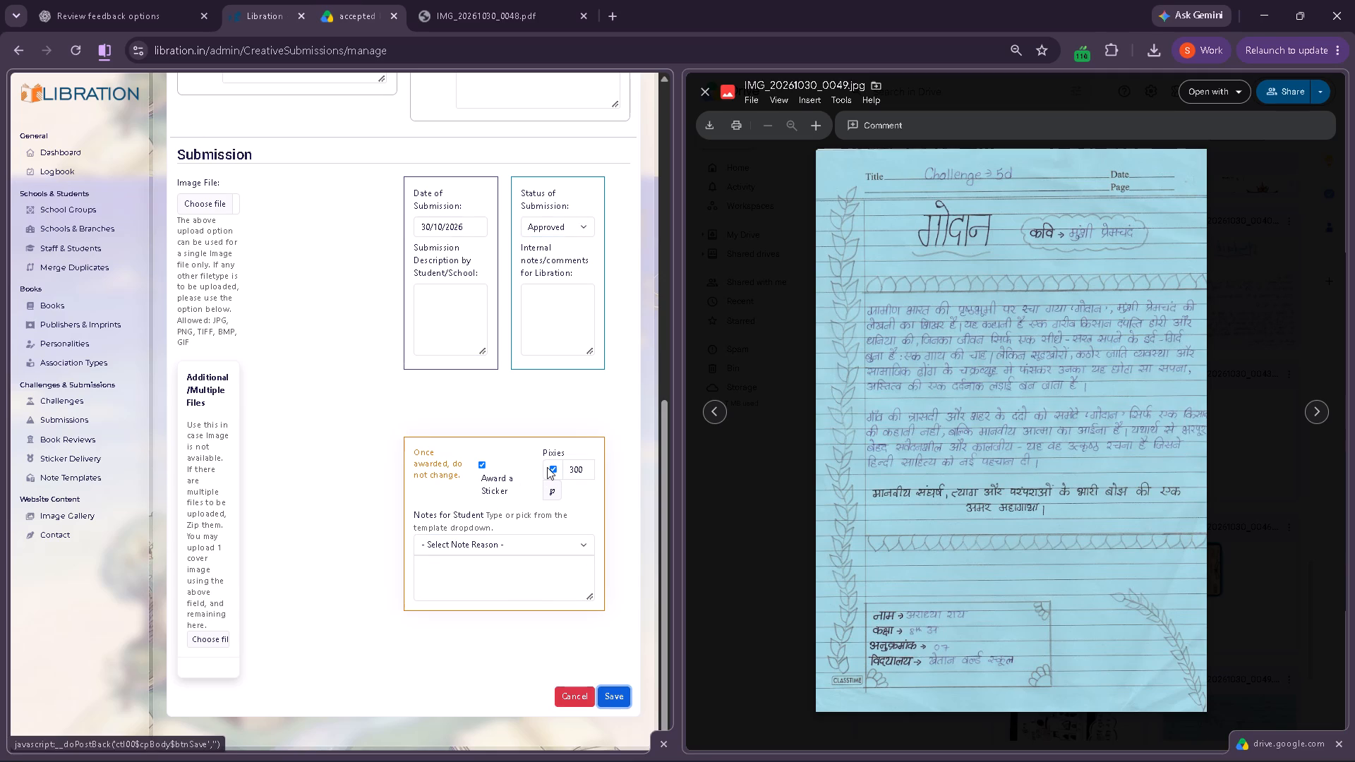
pyautogui.press('Return')
# Bring up the next accepted scan, IMG_20261030_0050.pdf, and capture a screenshot of its Spider-Man ID card page.
pyautogui.click(1323, 411)
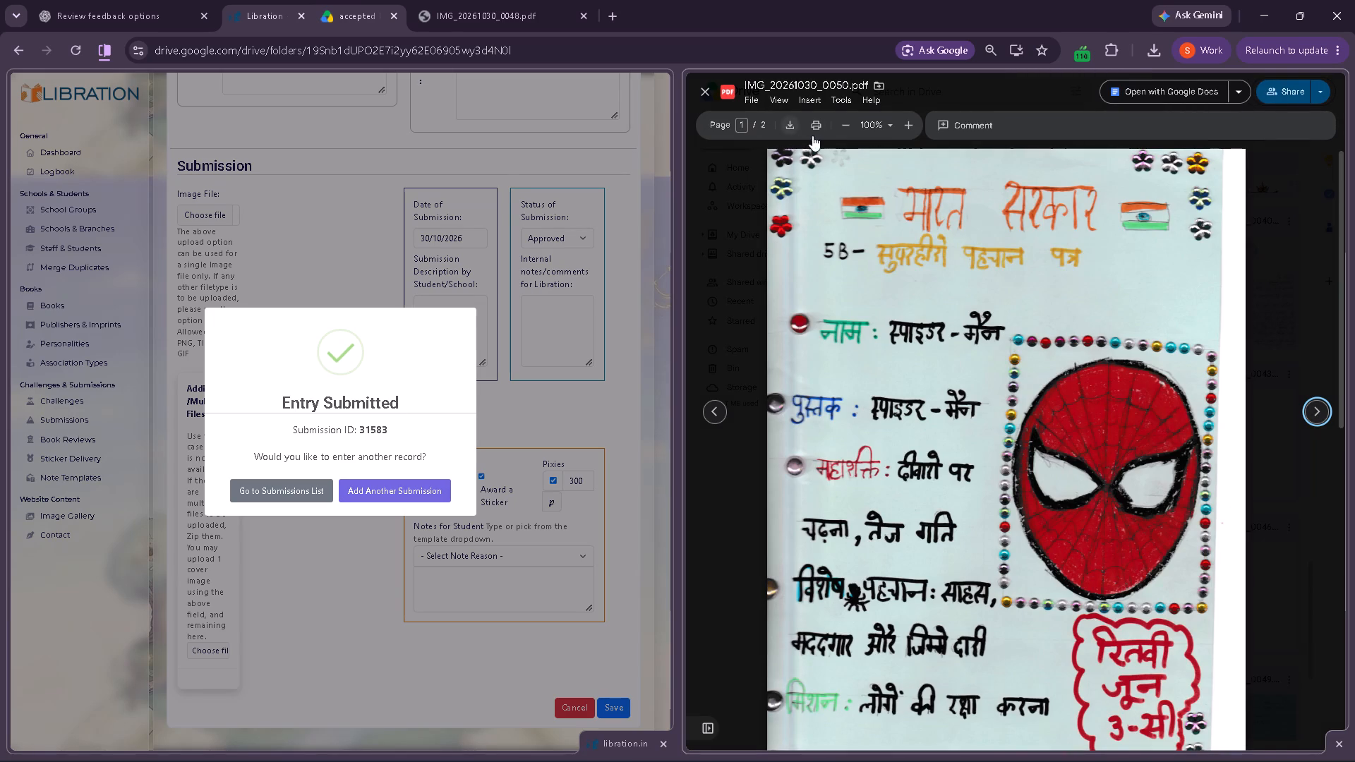
pyautogui.click(849, 126)
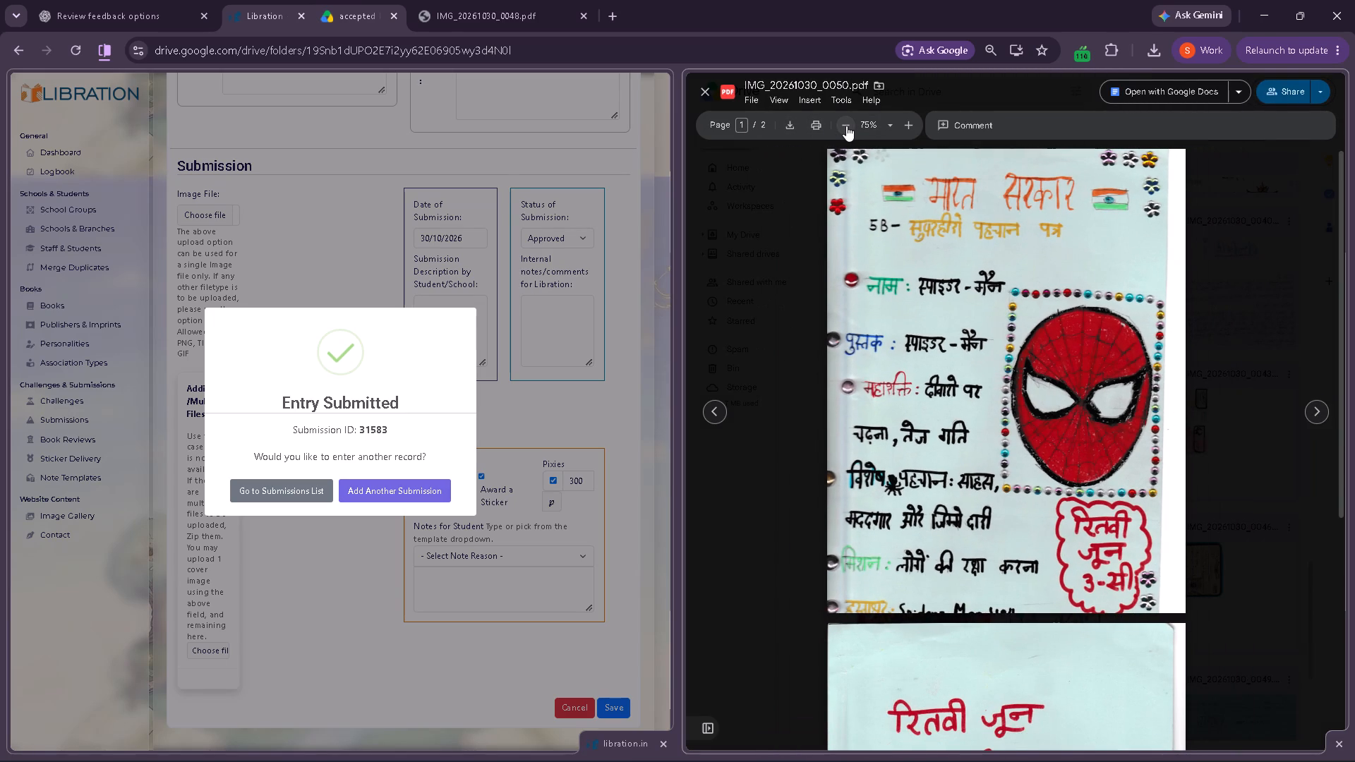
pyautogui.scroll(-5, 1032, 373)
pyautogui.scroll(8, 1031, 373)
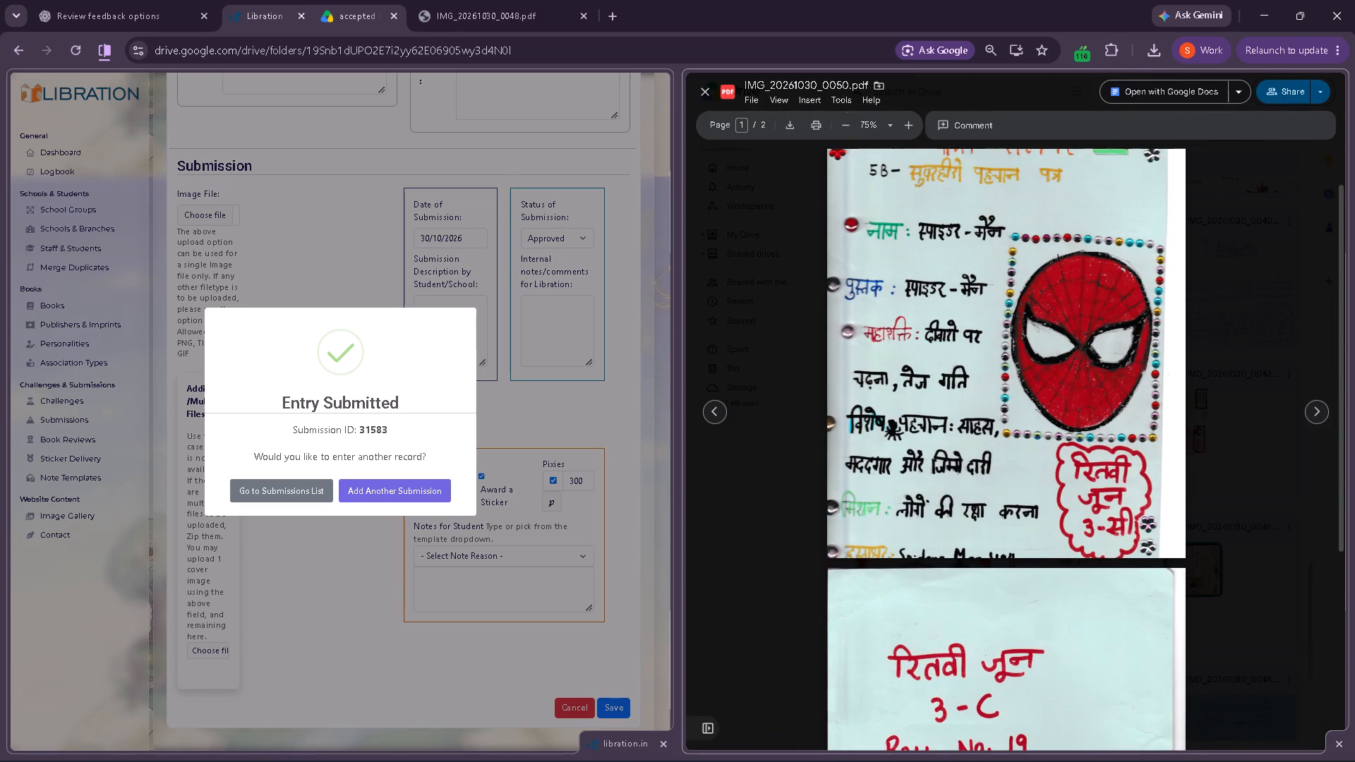
pyautogui.press('shift+super+s')
pyautogui.moveTo(824, 145); pyautogui.dragTo(1165, 612)
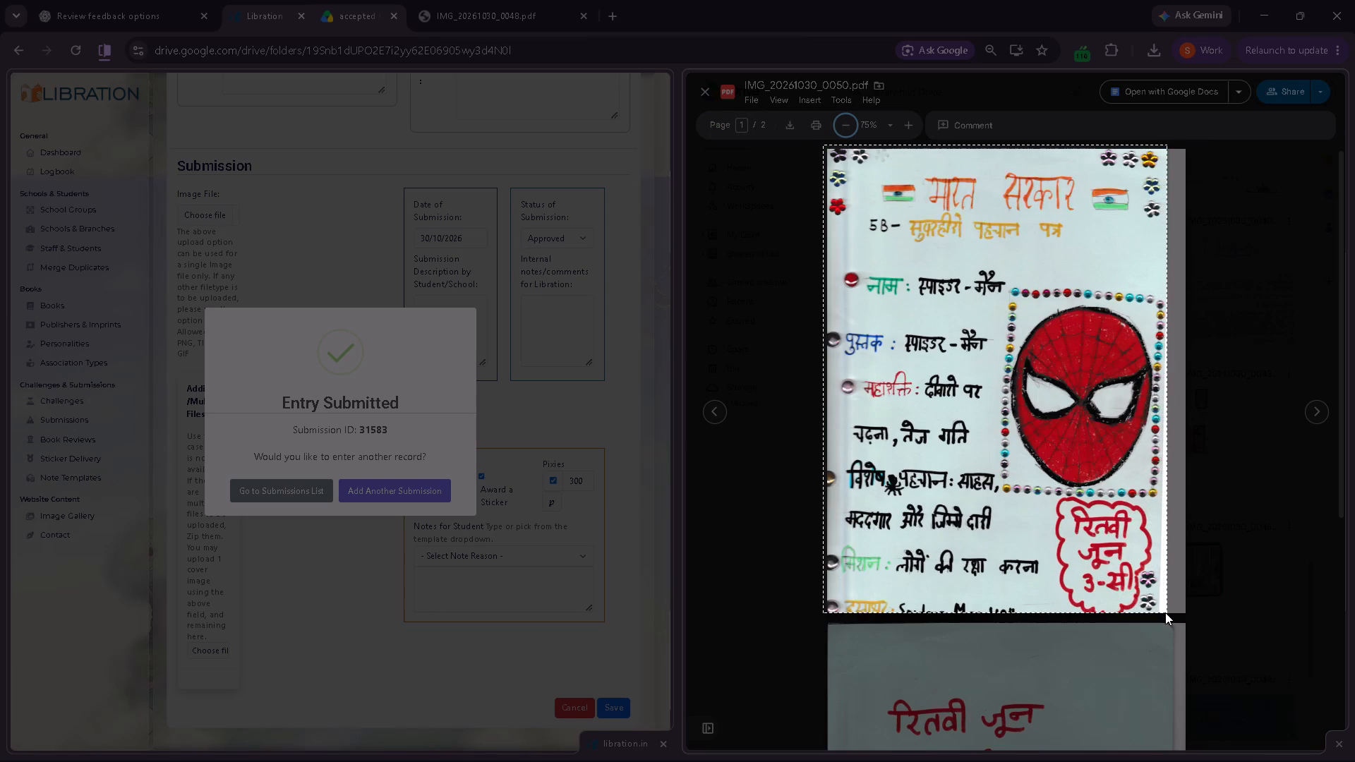
pyautogui.moveTo(1165, 612); pyautogui.dragTo(1161, 612)
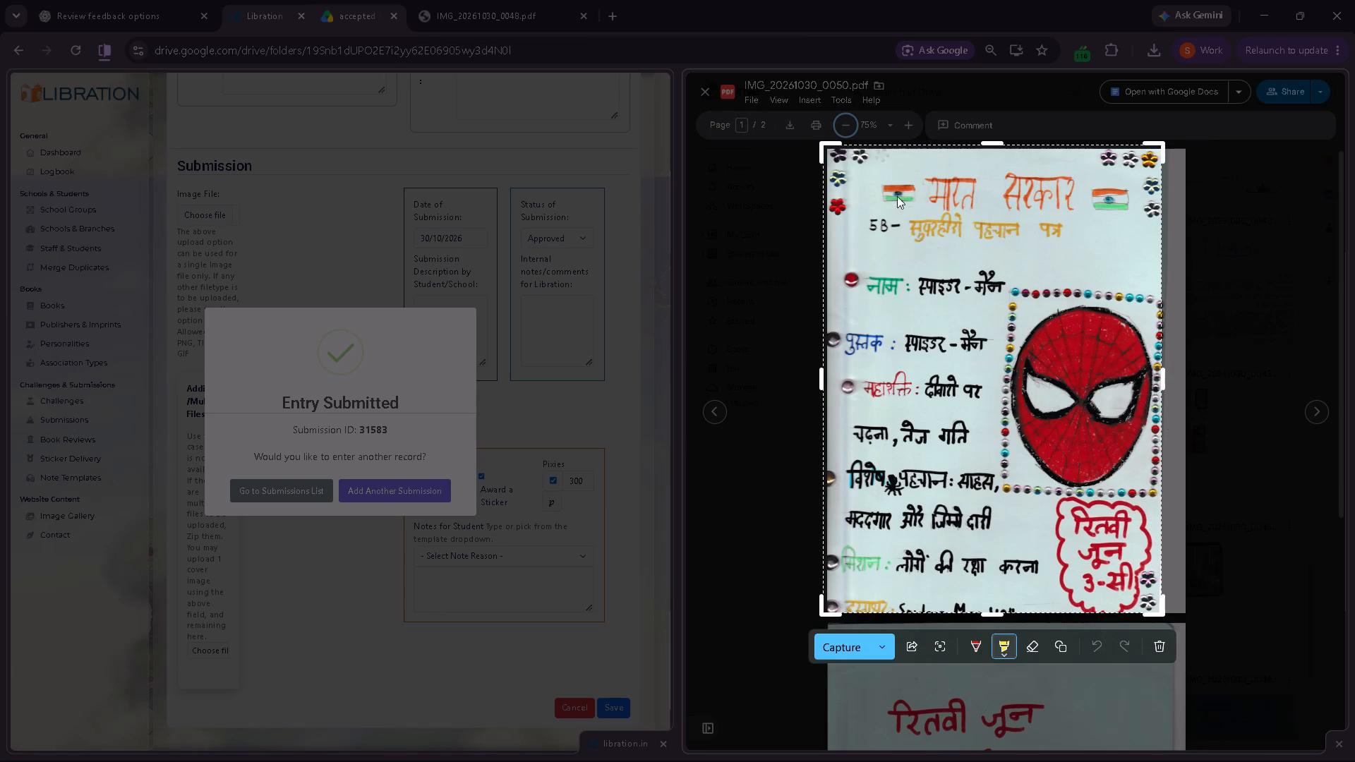
pyautogui.click(821, 378)
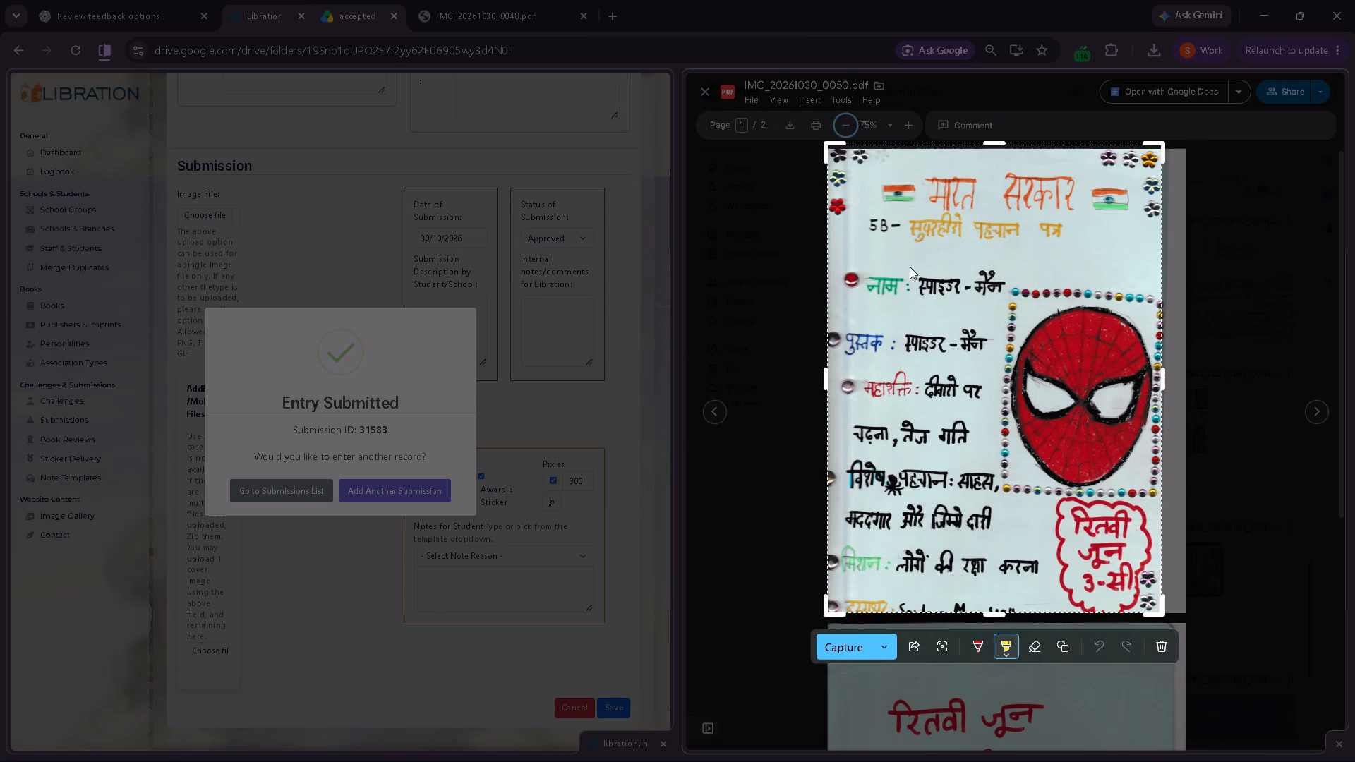
pyautogui.moveTo(990, 141); pyautogui.dragTo(990, 151)
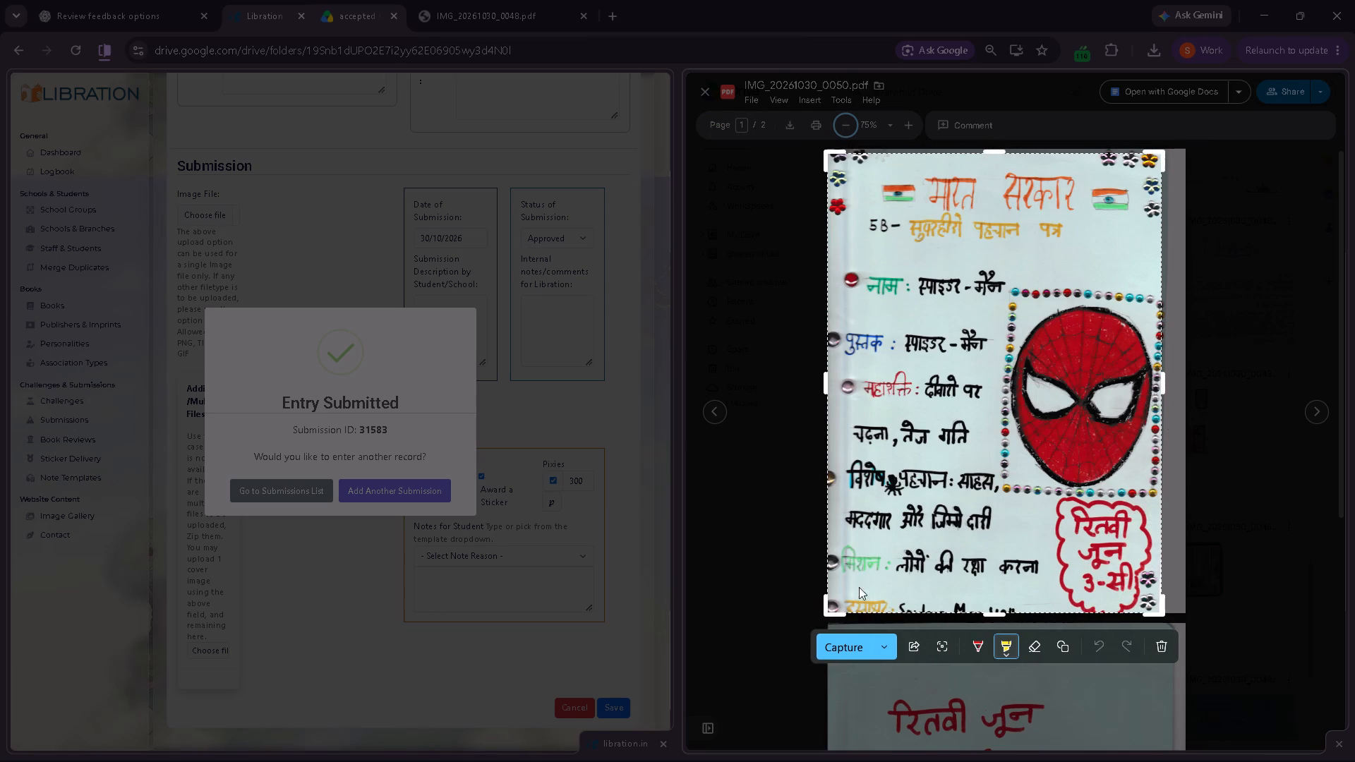
pyautogui.click(859, 646)
# Start another submission and fill in the class 3-C KWS student named on the scan's second page from the student database.
pyautogui.scroll(-5, 931, 549)
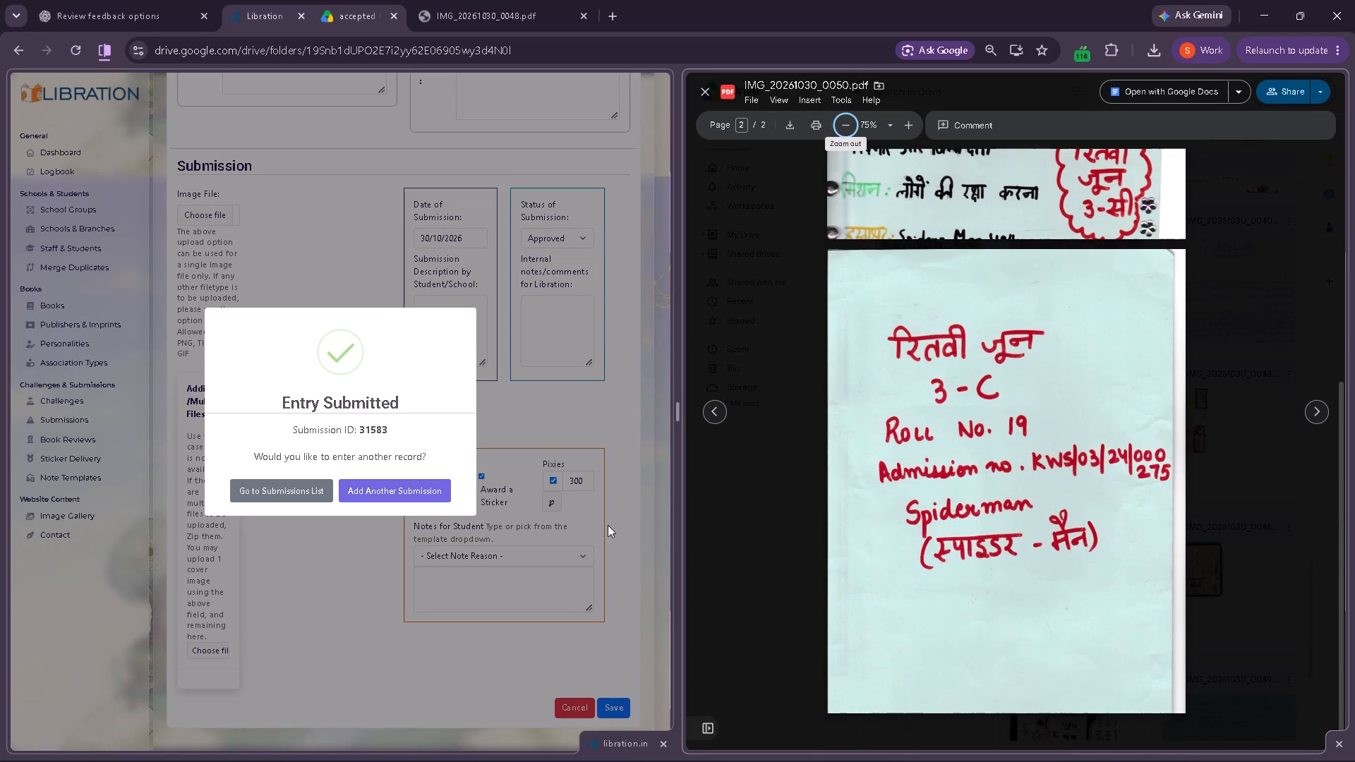
pyautogui.click(431, 494)
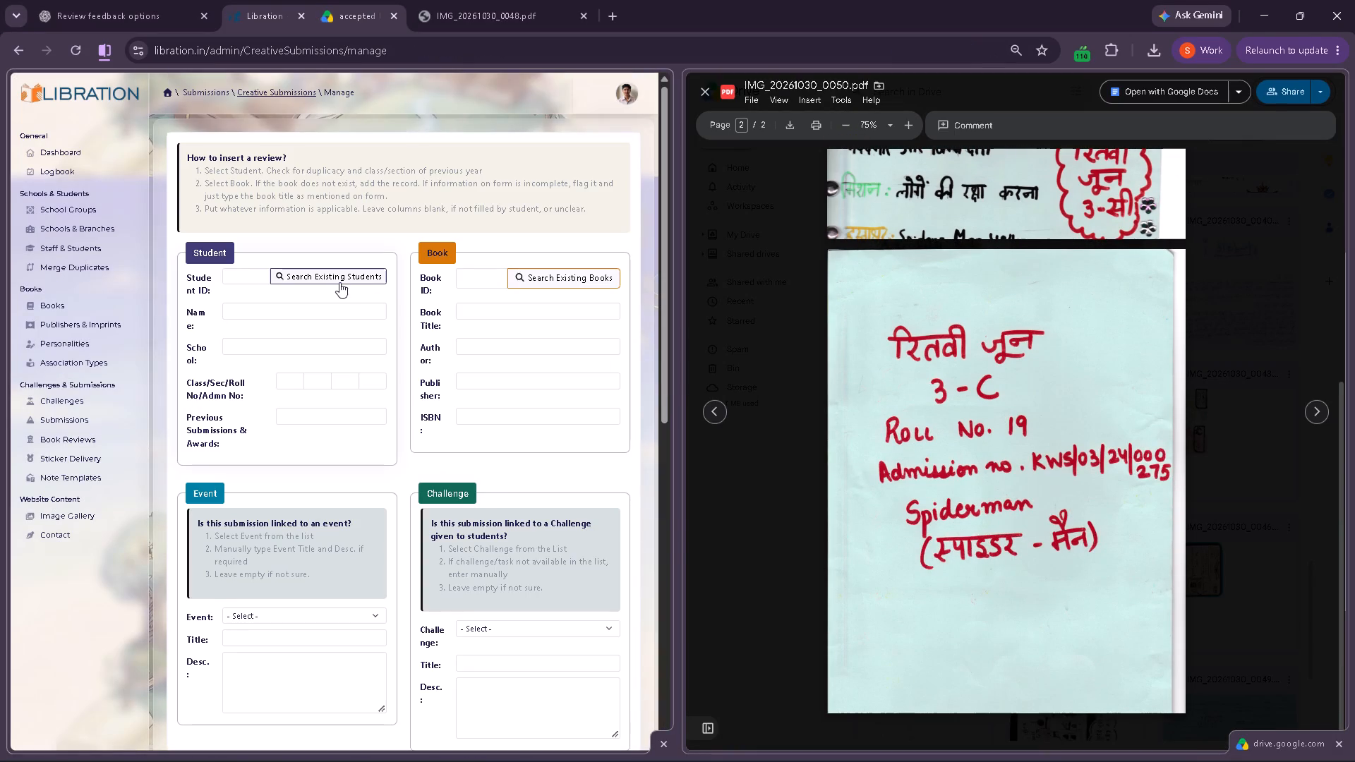
pyautogui.click(339, 281)
pyautogui.click(313, 176)
pyautogui.write('Ritvi')
pyautogui.press('Tab')
pyautogui.press('Tab')
pyautogui.press('Tab')
pyautogui.press('Return')
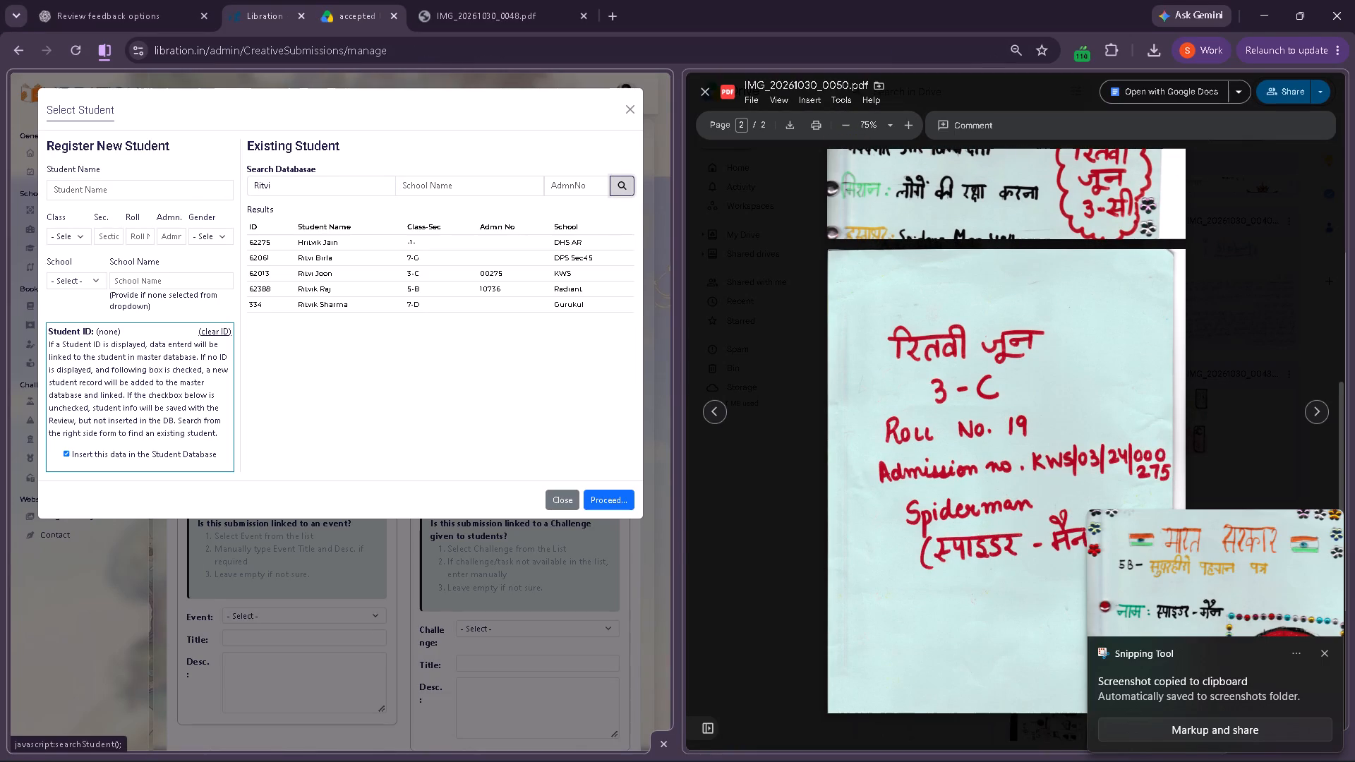
pyautogui.click(328, 274)
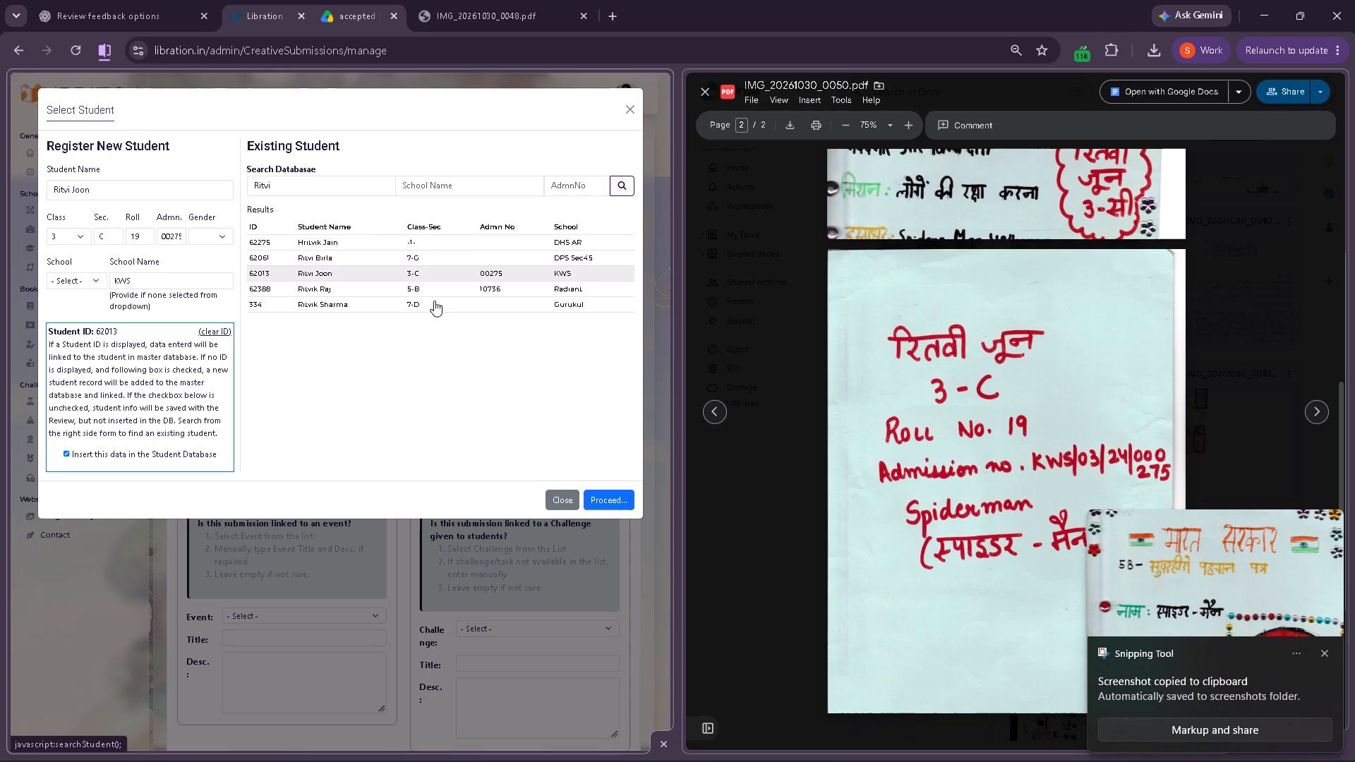
pyautogui.click(599, 500)
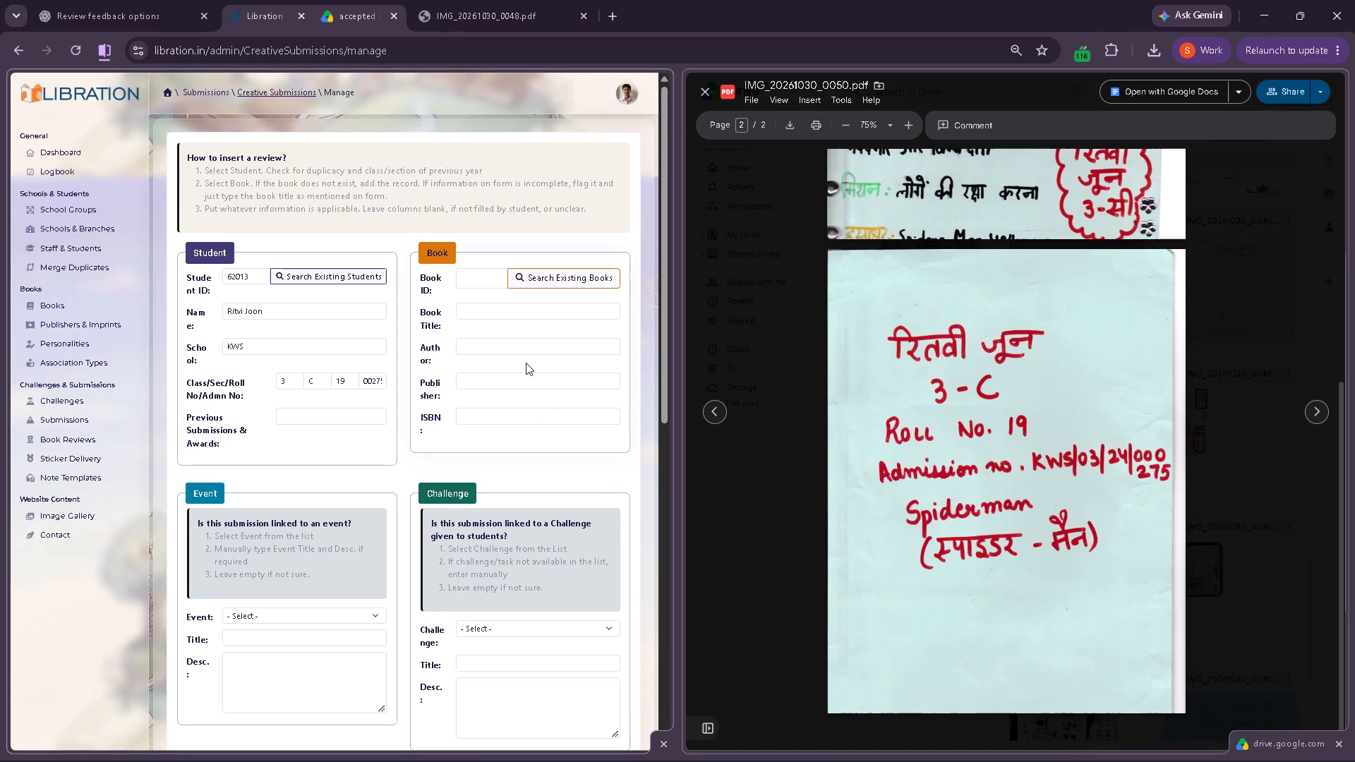
# Enter Spider Man as the book title for the superhero ID card entry.
pyautogui.scroll(8, 1104, 395)
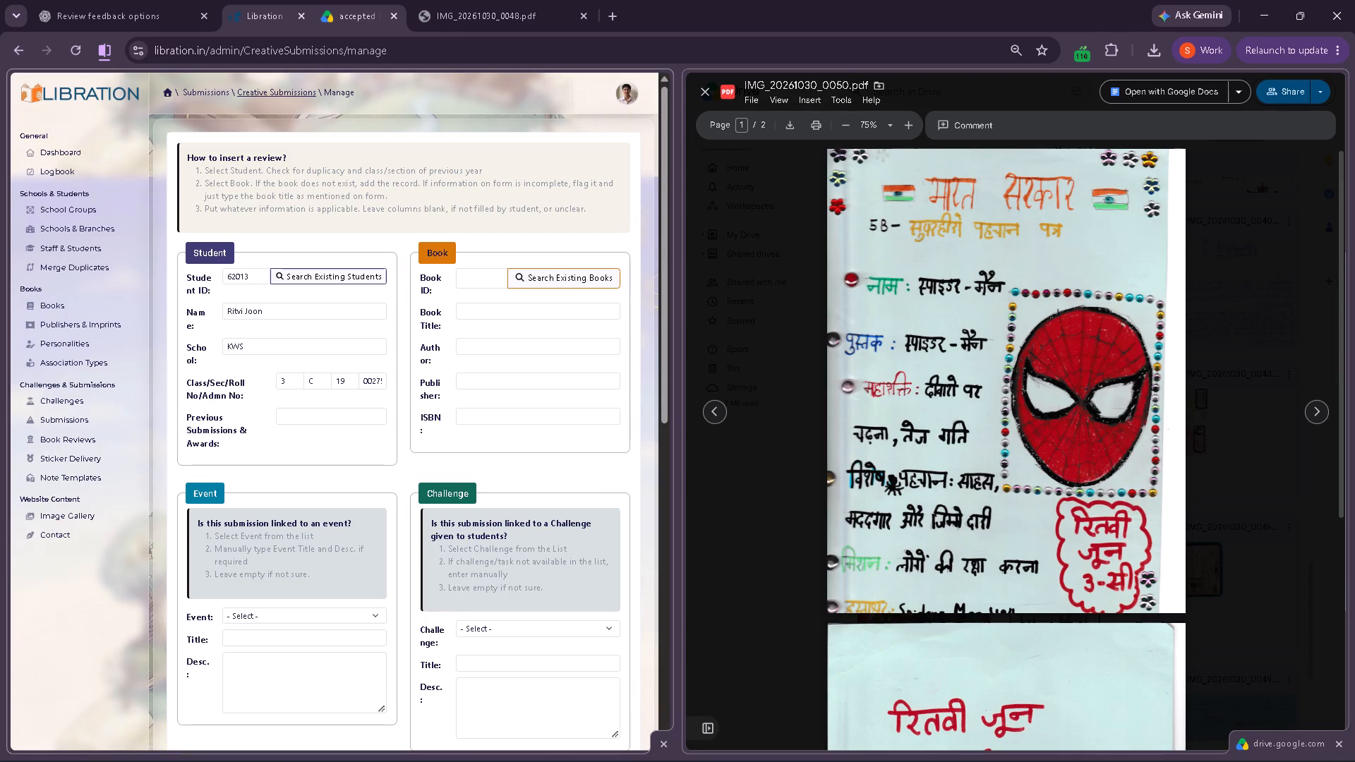
pyautogui.click(526, 313)
pyautogui.write('Spider a')
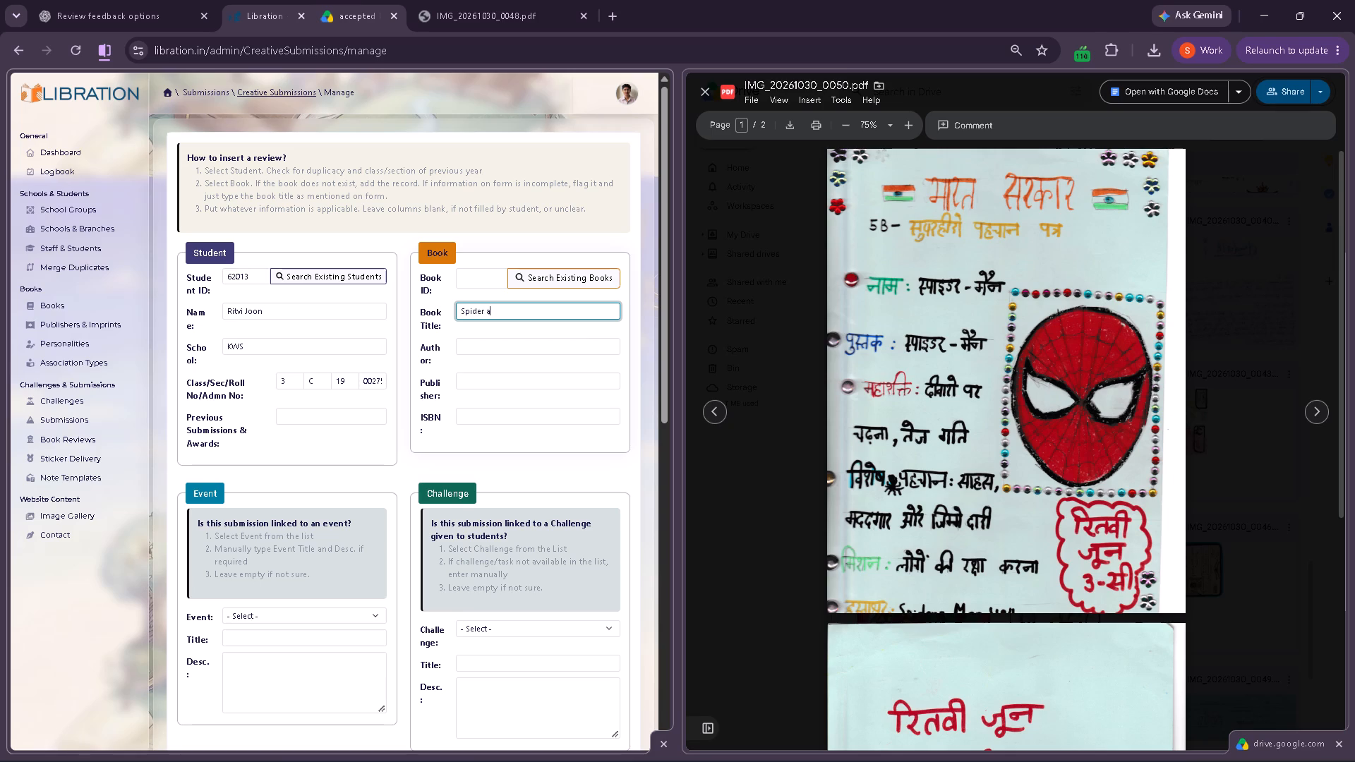
pyautogui.press('BackSpace')
pyautogui.write('Man')
# Link the submission to challenge [5b] Superhero ID-Card and enter Superhero ID-Card as the challenge title.
pyautogui.press('Tab')
pyautogui.press('Tab')
pyautogui.press('Tab')
pyautogui.press('Tab')
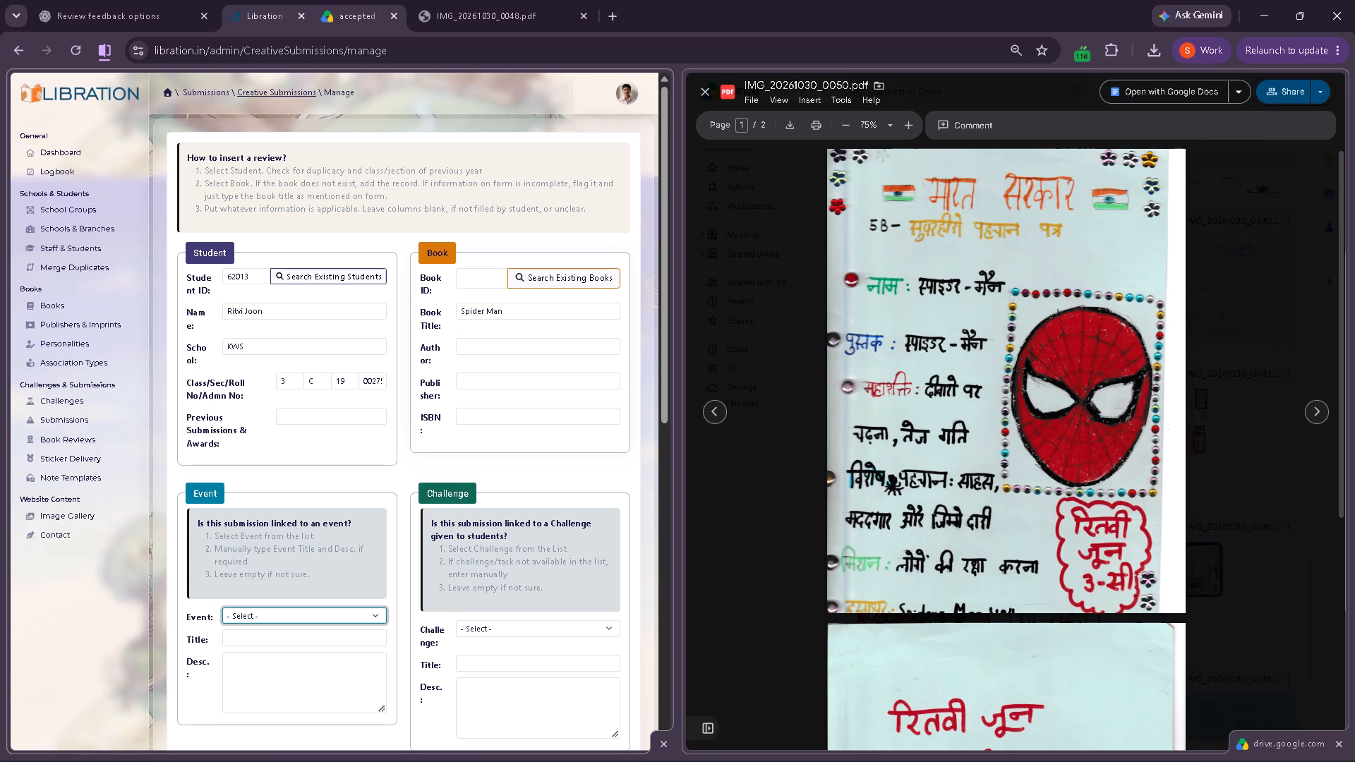
pyautogui.press('Tab')
pyautogui.press('Tab')
pyautogui.press('Tab')
pyautogui.press('Down')
pyautogui.press('Down')
pyautogui.press('Down')
pyautogui.press('Down')
pyautogui.press('Down')
pyautogui.press('Down')
pyautogui.press('Down')
pyautogui.press('Down')
pyautogui.press('Down')
pyautogui.press('Down')
pyautogui.press('Down')
pyautogui.press('Down')
pyautogui.press('Down')
pyautogui.press('Down')
pyautogui.press('Down')
pyautogui.press('Down')
pyautogui.press('Down')
pyautogui.press('Down')
pyautogui.press('Down')
pyautogui.press('Down')
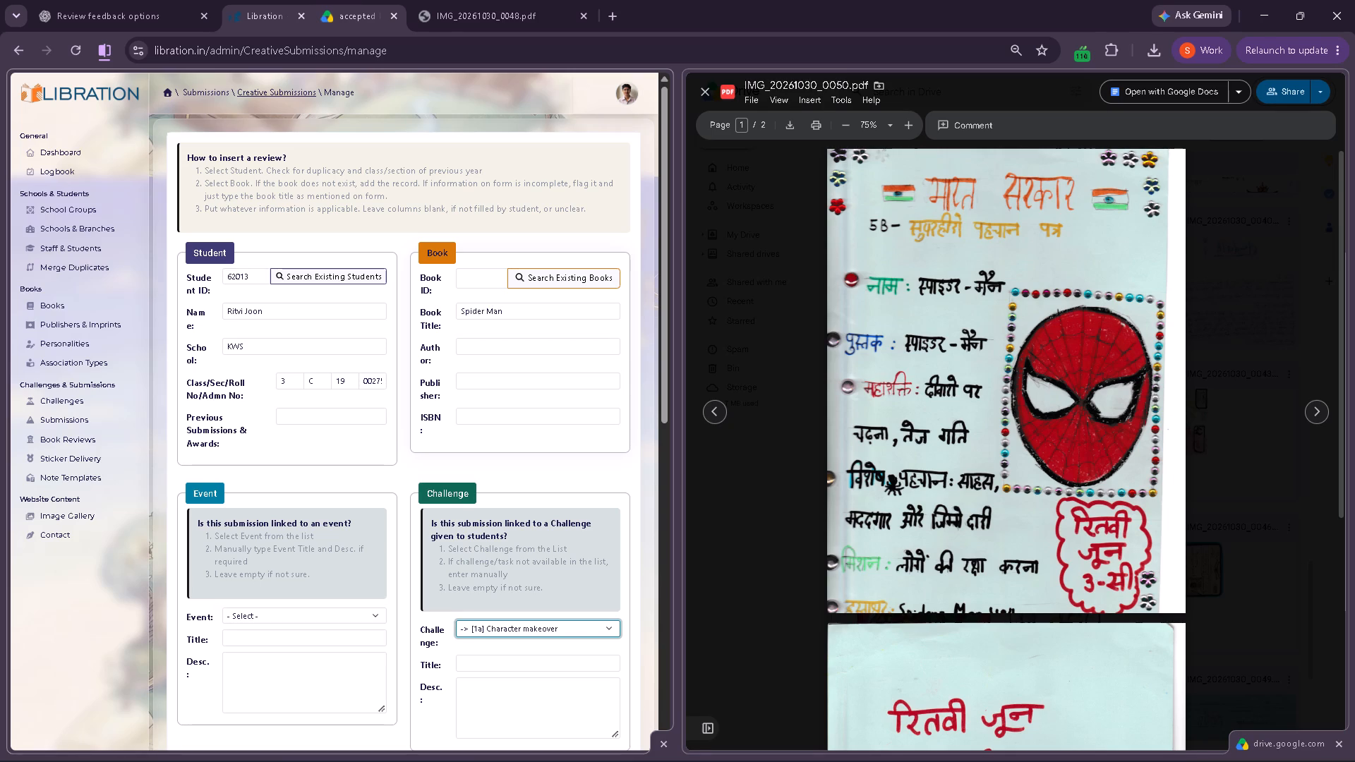
pyautogui.press('Down')
pyautogui.press('Up')
pyautogui.press('Tab')
pyautogui.write('Superhero ID-Ca')
pyautogui.write('rd')
pyautogui.press('Tab')
pyautogui.press('Tab')
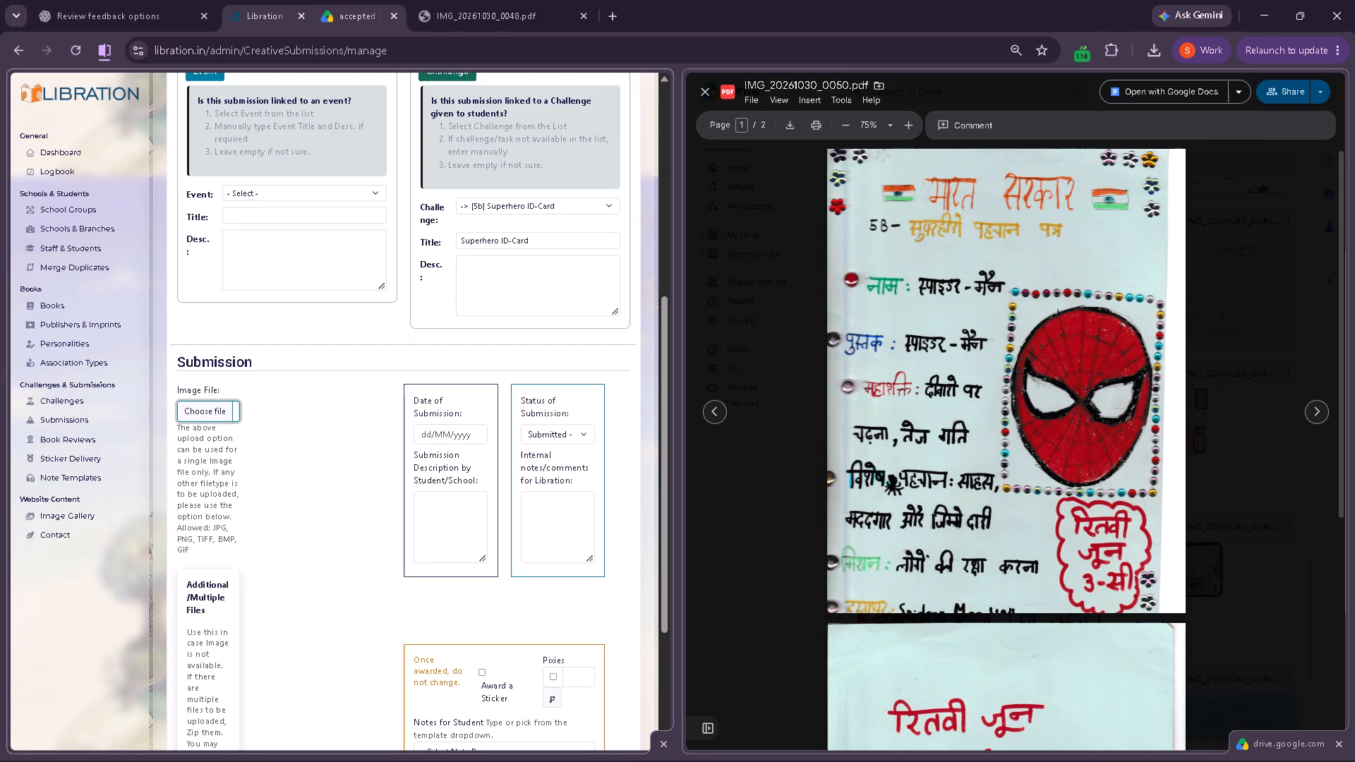
# Attach the captured ID card, Screenshot 2026-11-05 111111.png, as the submission's image file.
pyautogui.press('Return')
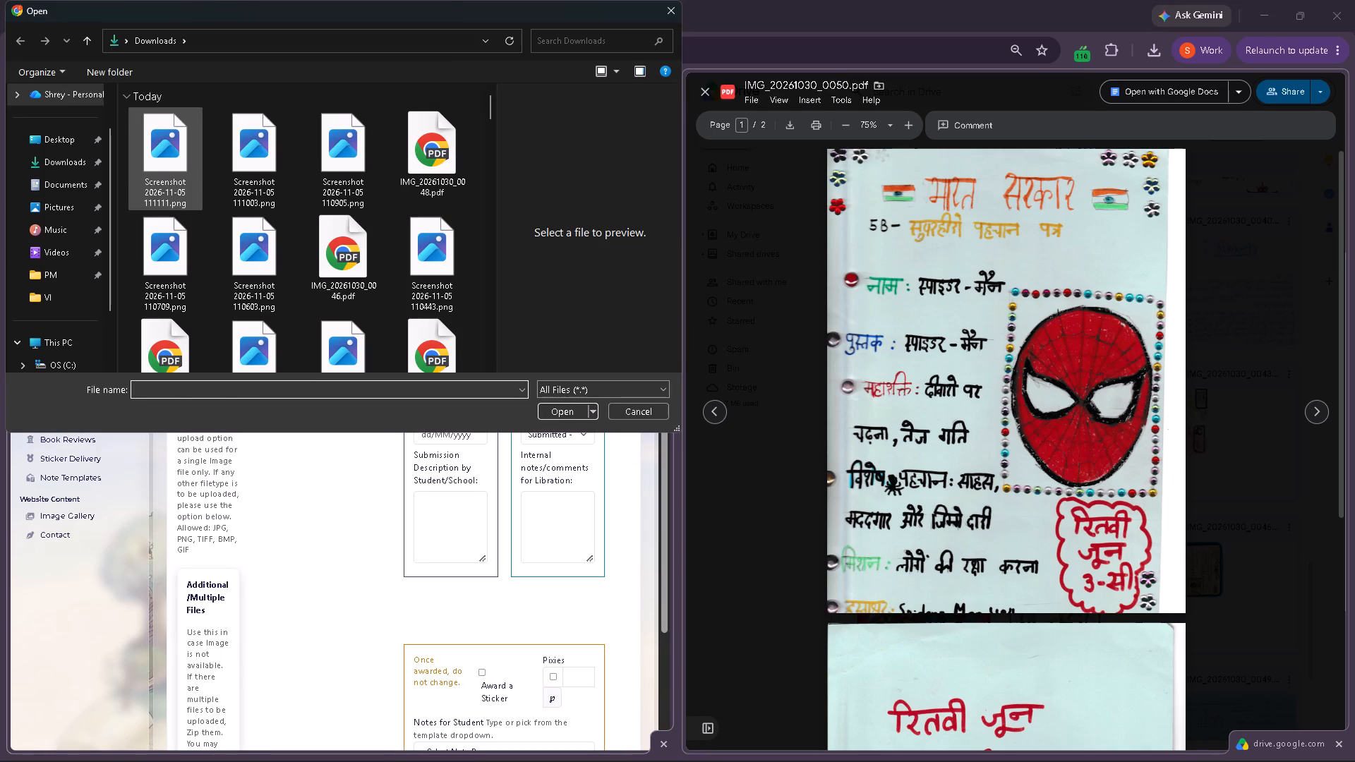
pyautogui.click(149, 165)
pyautogui.press('Return')
# Set the submission date to 30/10/2026 and the submission status to Approved.
pyautogui.press('Tab')
pyautogui.press('Tab')
pyautogui.write('30/10/2026')
pyautogui.press('Tab')
pyautogui.press('Tab')
pyautogui.press('Right')
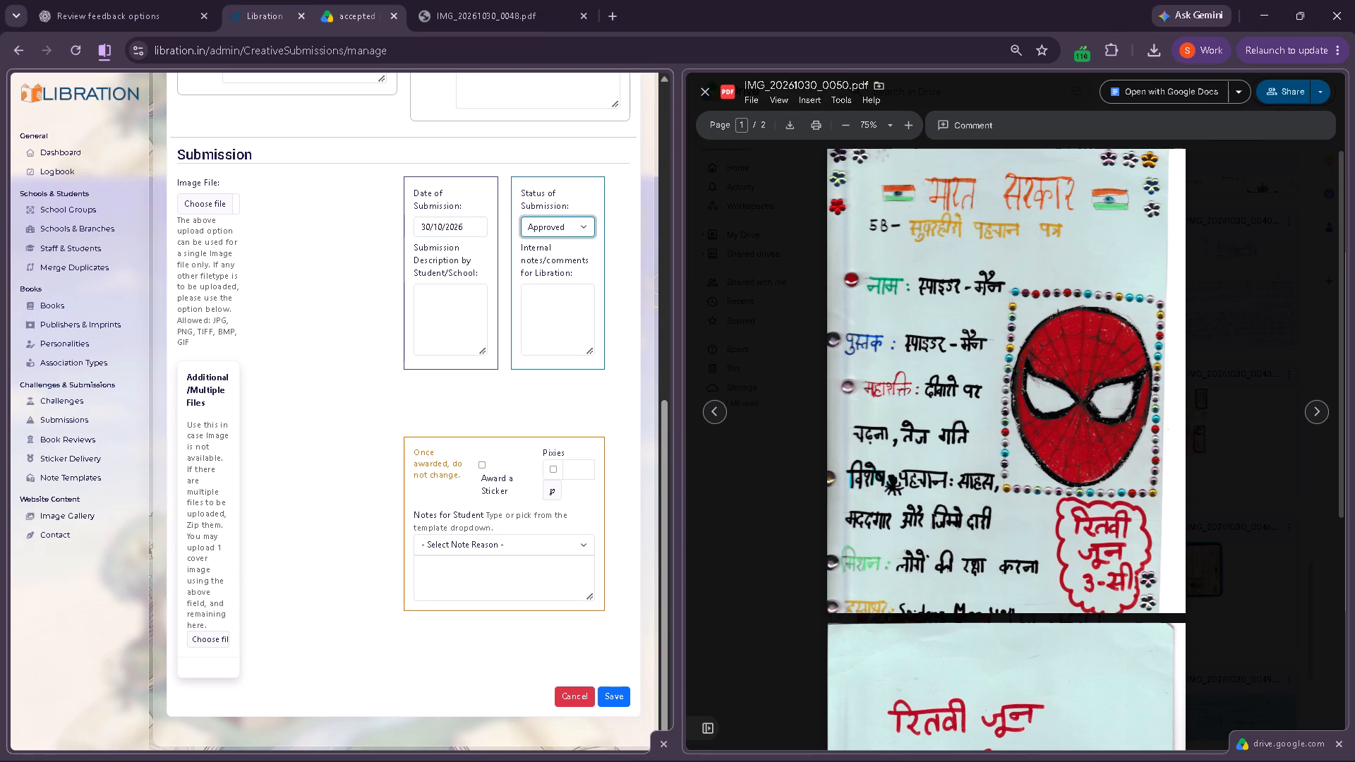
# Award a sticker and 300 Pixies for the Spider Man ID card, and save the submission.
pyautogui.click(512, 480)
pyautogui.click(553, 468)
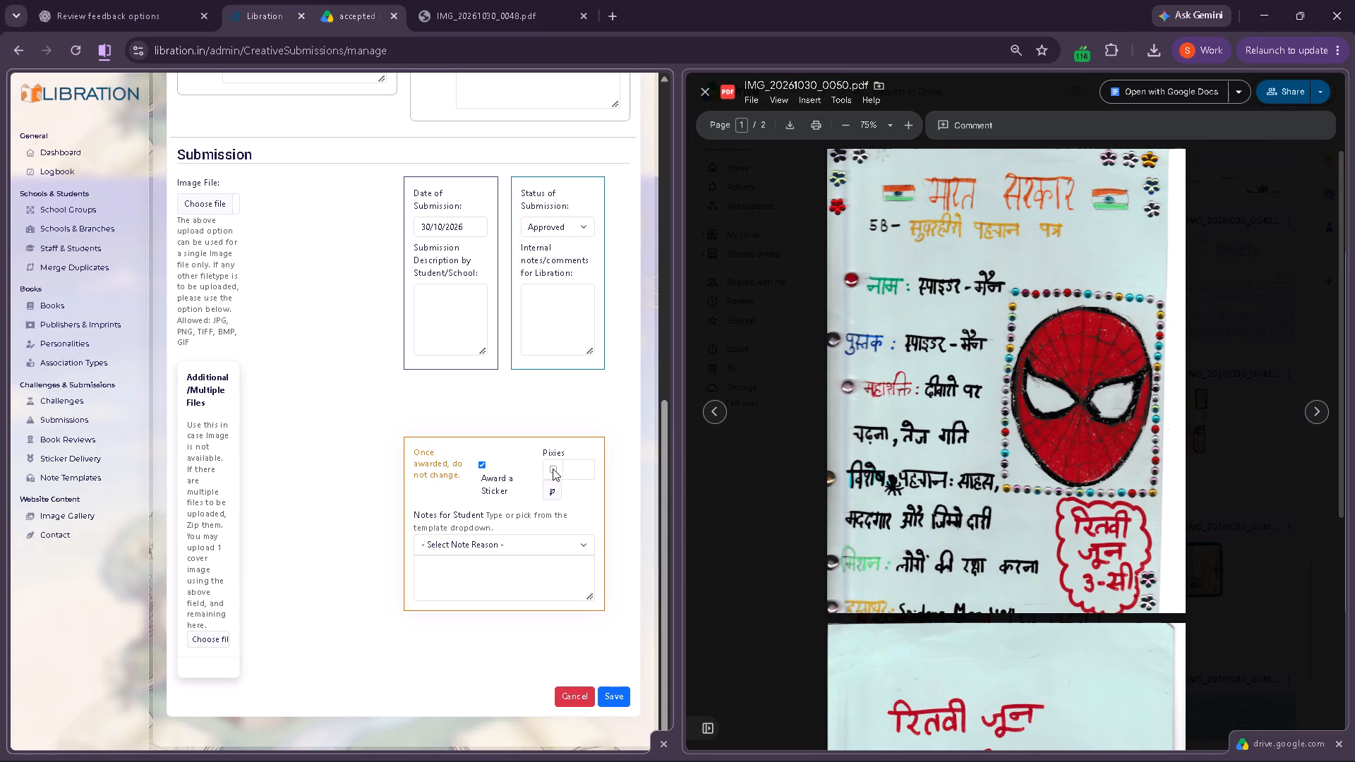
pyautogui.press('Tab')
pyautogui.write('300')
pyautogui.press('Tab')
pyautogui.press('Tab')
pyautogui.press('Tab')
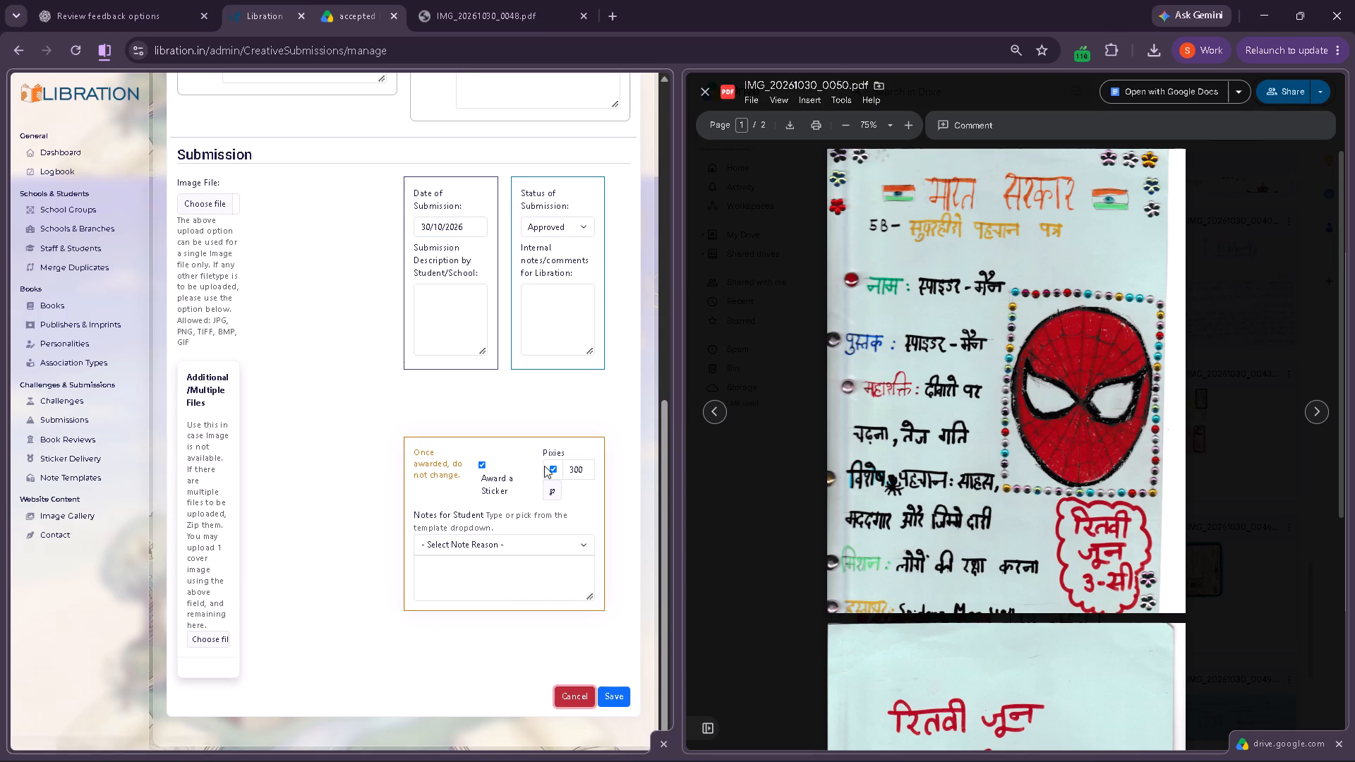
pyautogui.press('Tab')
pyautogui.press('Return')
# Advance the Drive preview to the next scan, IMG_20261030_0051.pdf, and download it.
pyautogui.click(1311, 415)
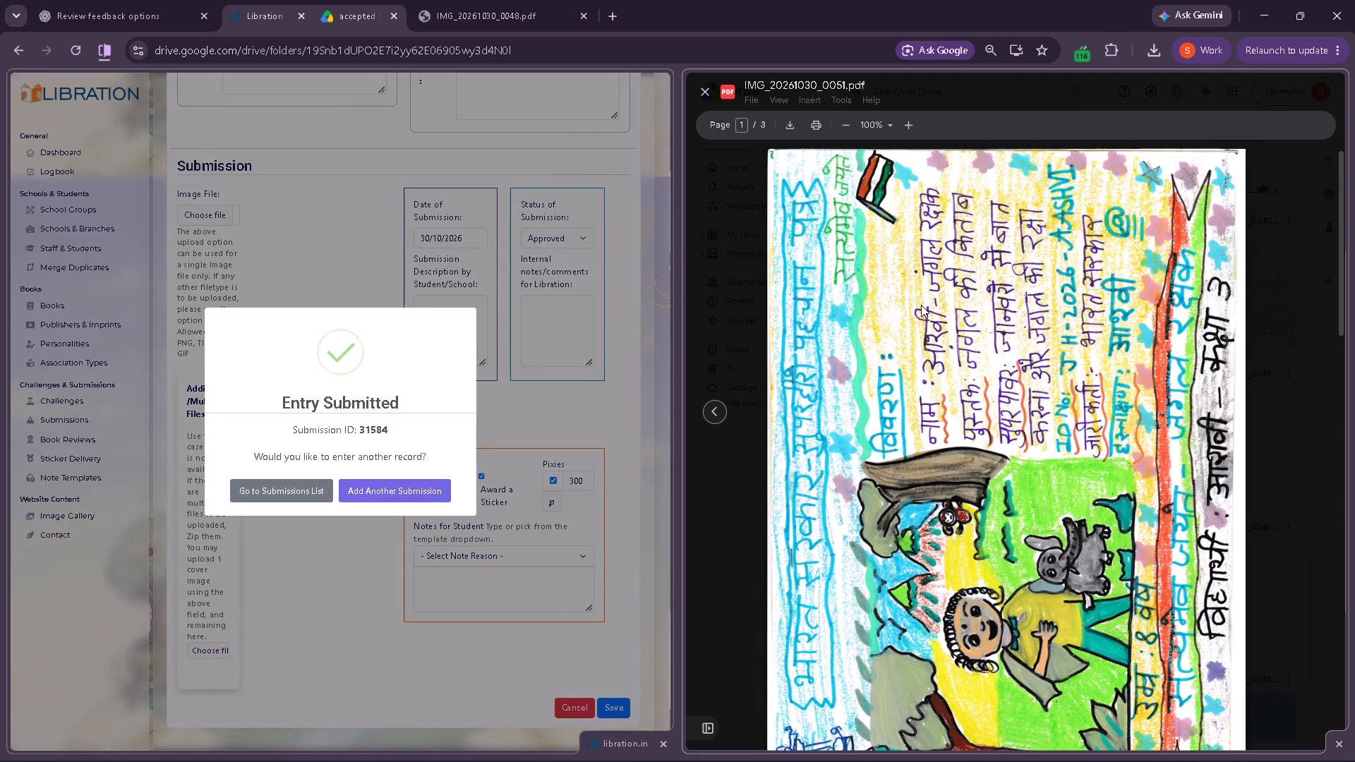
pyautogui.click(790, 128)
# Look through the pages of the scan IMG_20261030_0051.pdf in the preview, checking the artwork and the student details.
pyautogui.scroll(-15, 960, 402)
pyautogui.scroll(-6, 960, 406)
pyautogui.scroll(7, 960, 406)
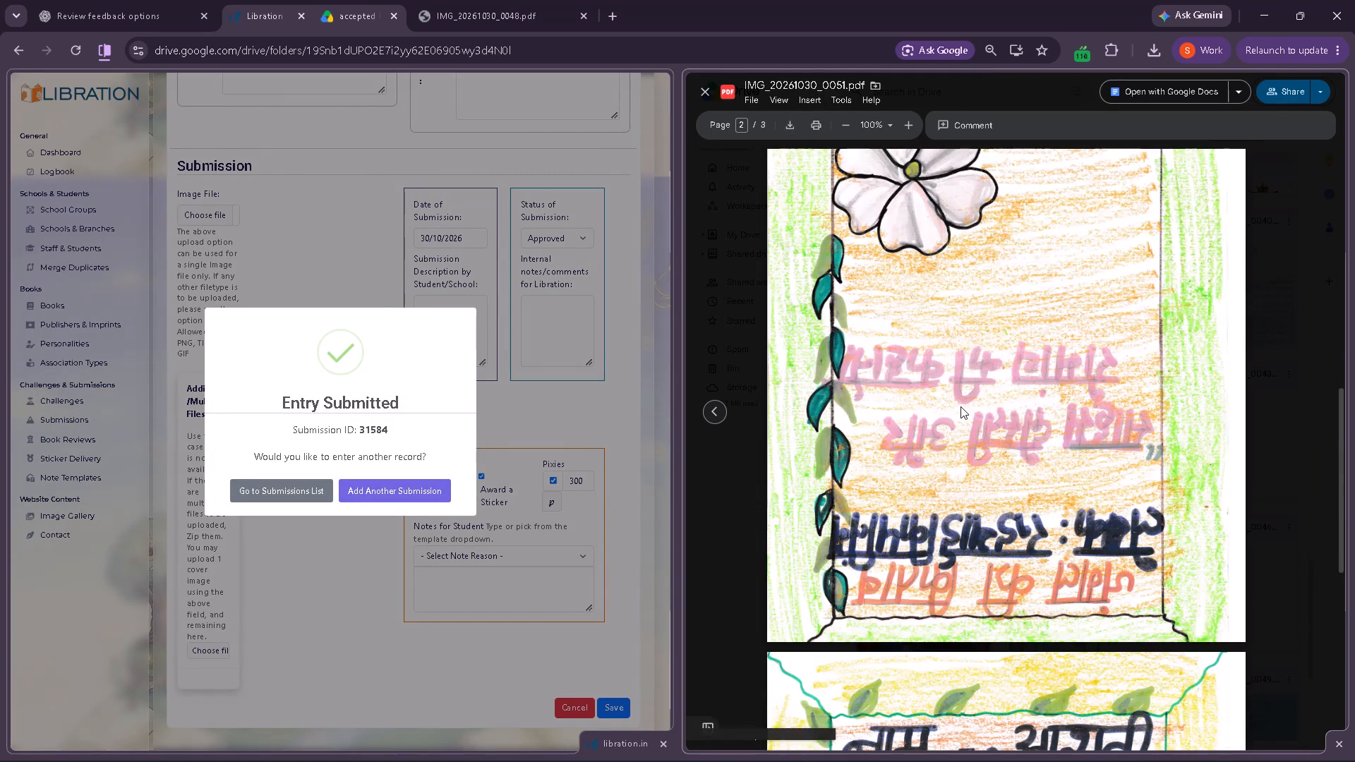
pyautogui.scroll(14, 960, 406)
pyautogui.scroll(-1, 960, 406)
pyautogui.scroll(4, 960, 406)
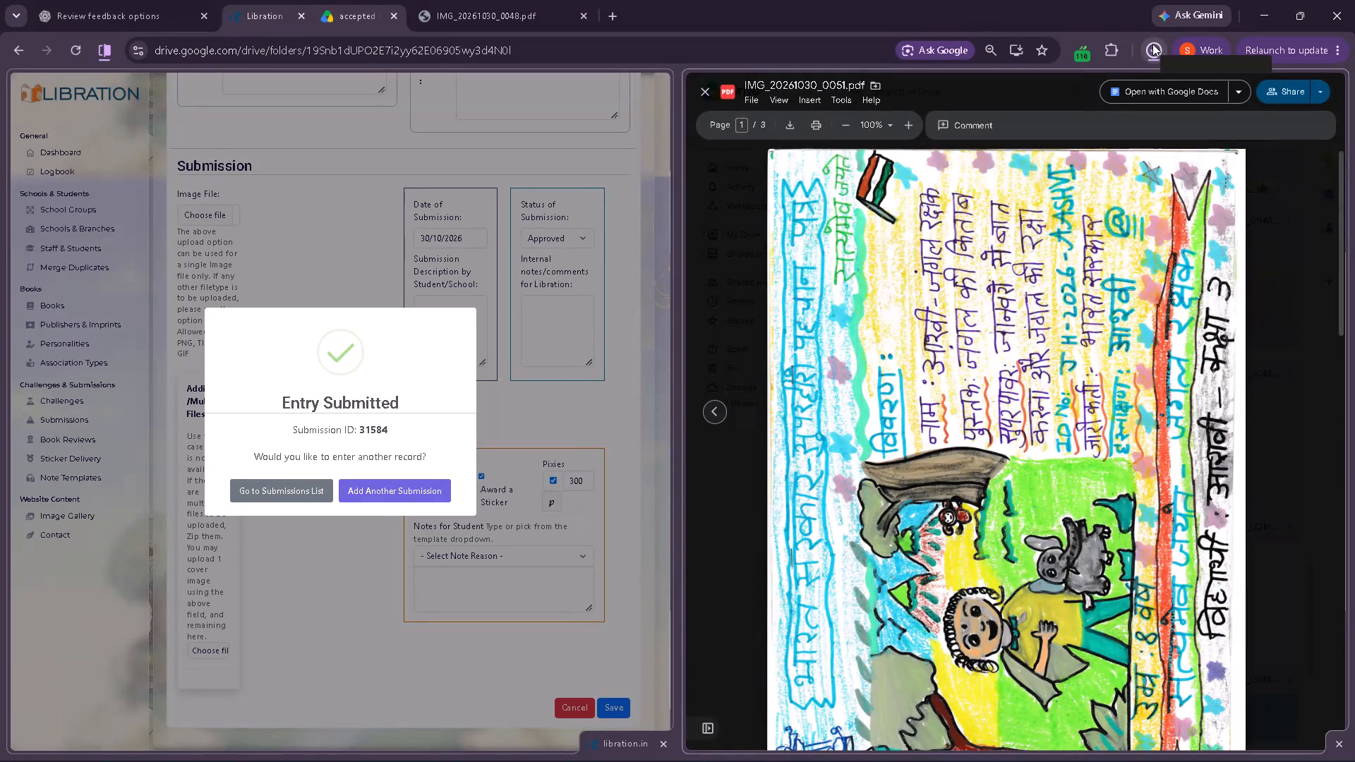
# Open the downloaded IMG_20261030_0051.pdf and rotate its pages until the ID card on page 1 is upright.
pyautogui.click(1054, 93)
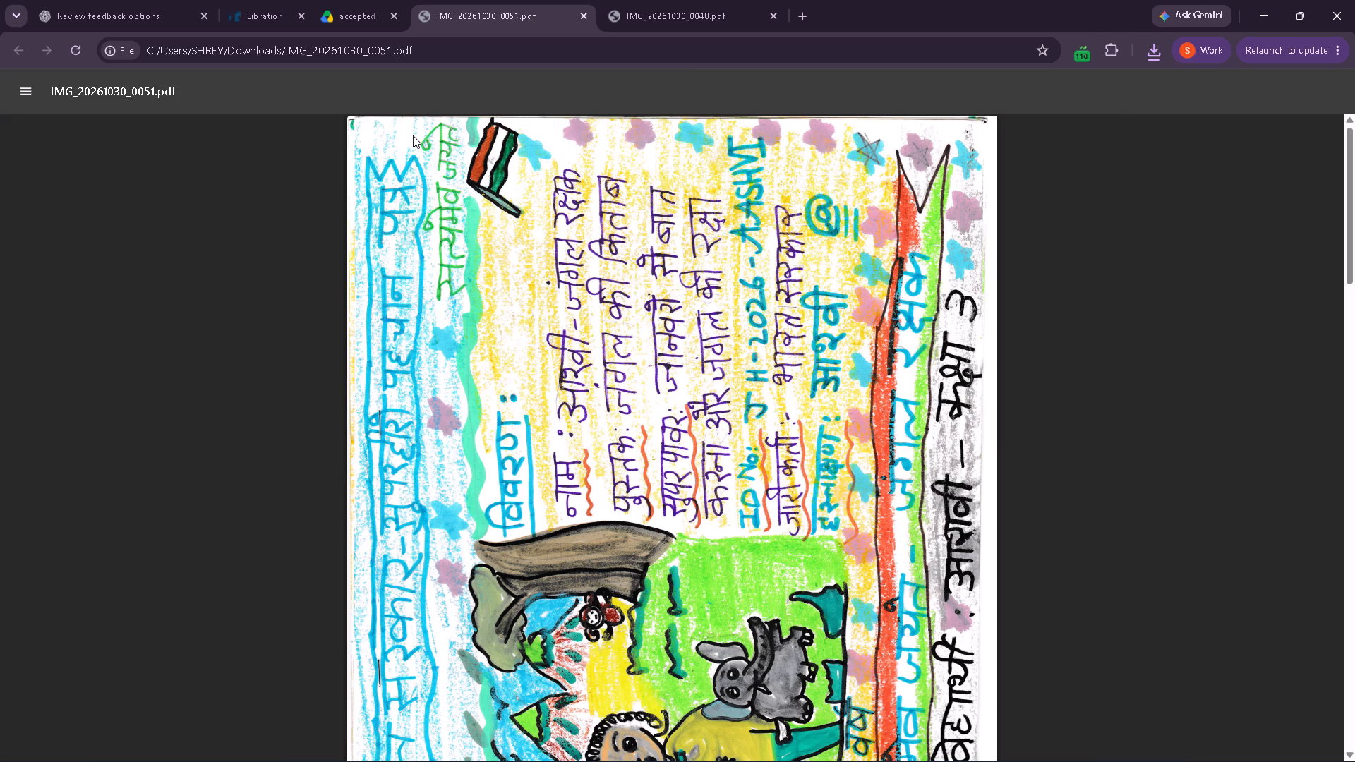
pyautogui.click(712, 87)
pyautogui.click(712, 87)
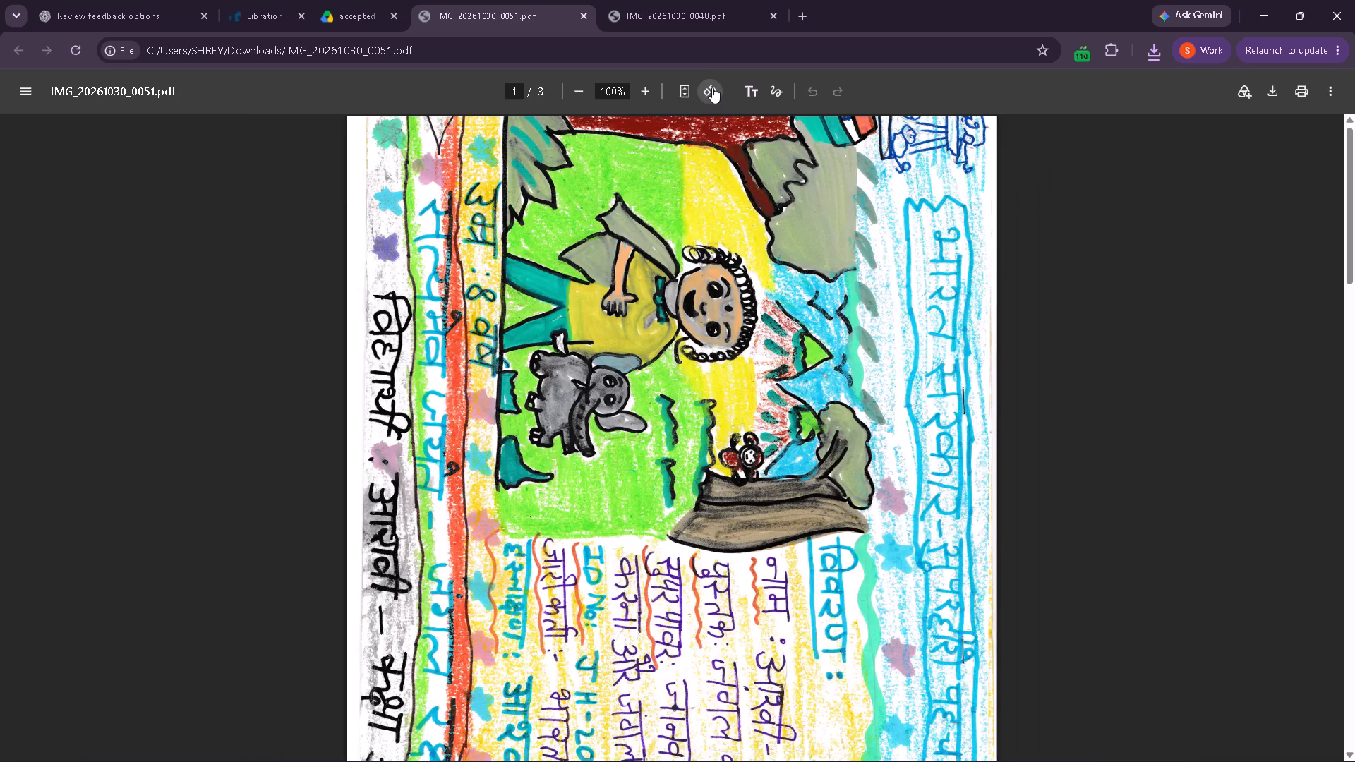
pyautogui.click(712, 87)
# Examine the rotated pages for the book title, author and student details, ending back at the ID card on page 1.
pyautogui.scroll(-14, 826, 262)
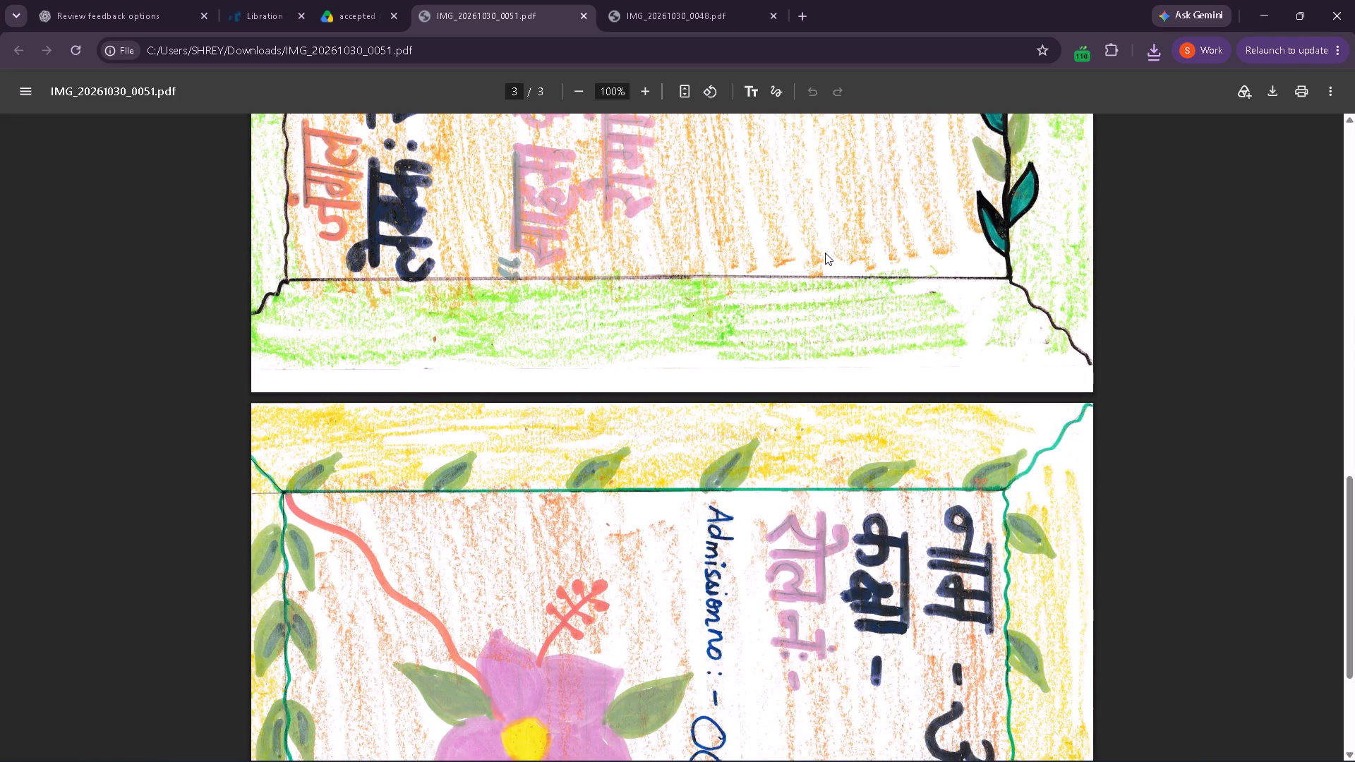
pyautogui.scroll(7, 825, 253)
pyautogui.scroll(-2, 822, 246)
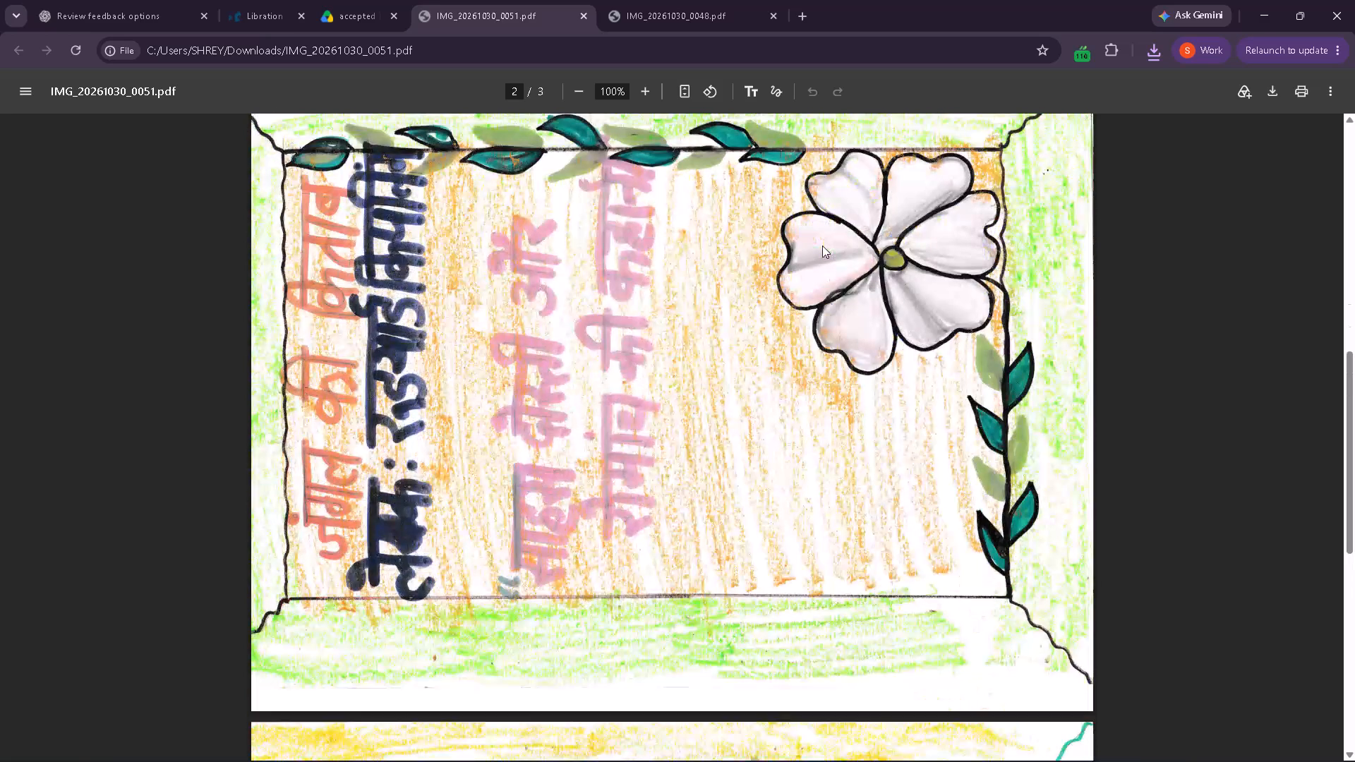
pyautogui.scroll(4, 821, 246)
pyautogui.scroll(-1, 821, 246)
pyautogui.scroll(6, 821, 246)
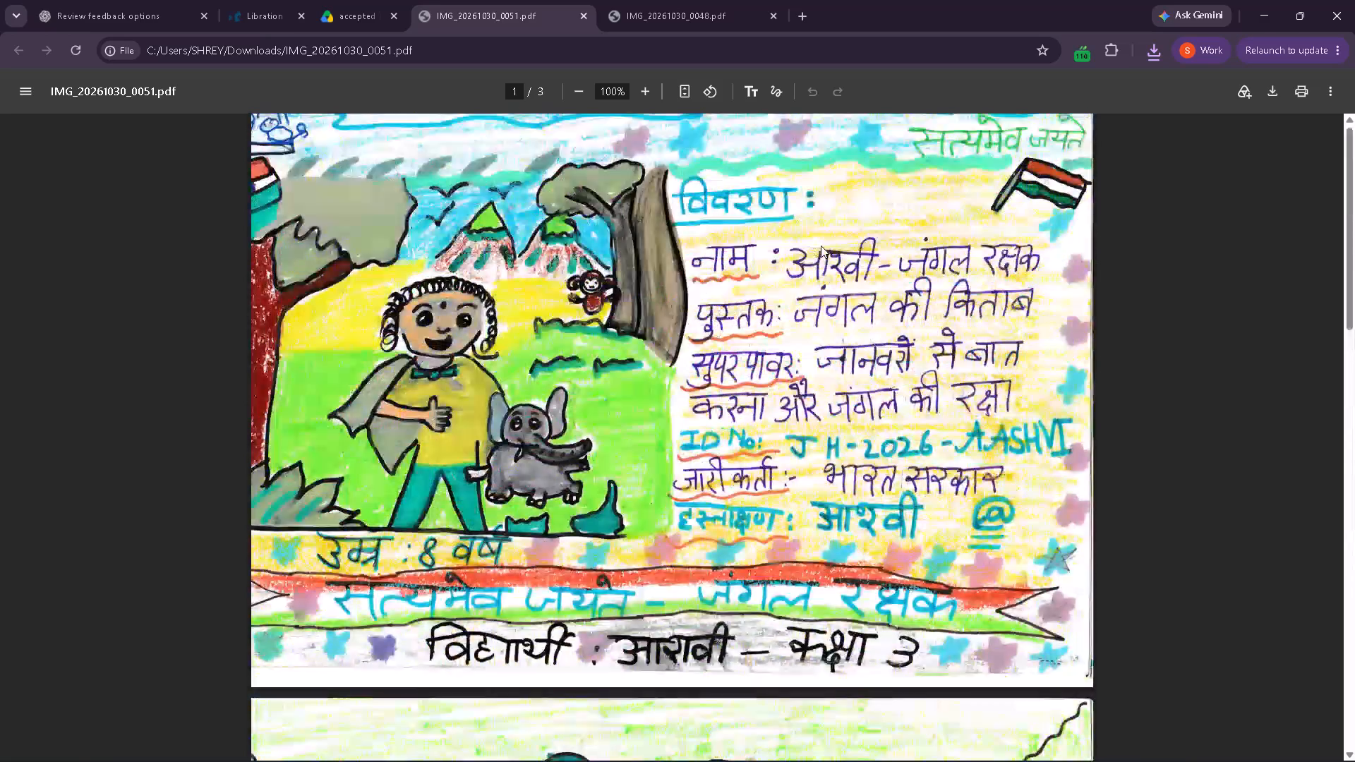
pyautogui.scroll(2, 819, 244)
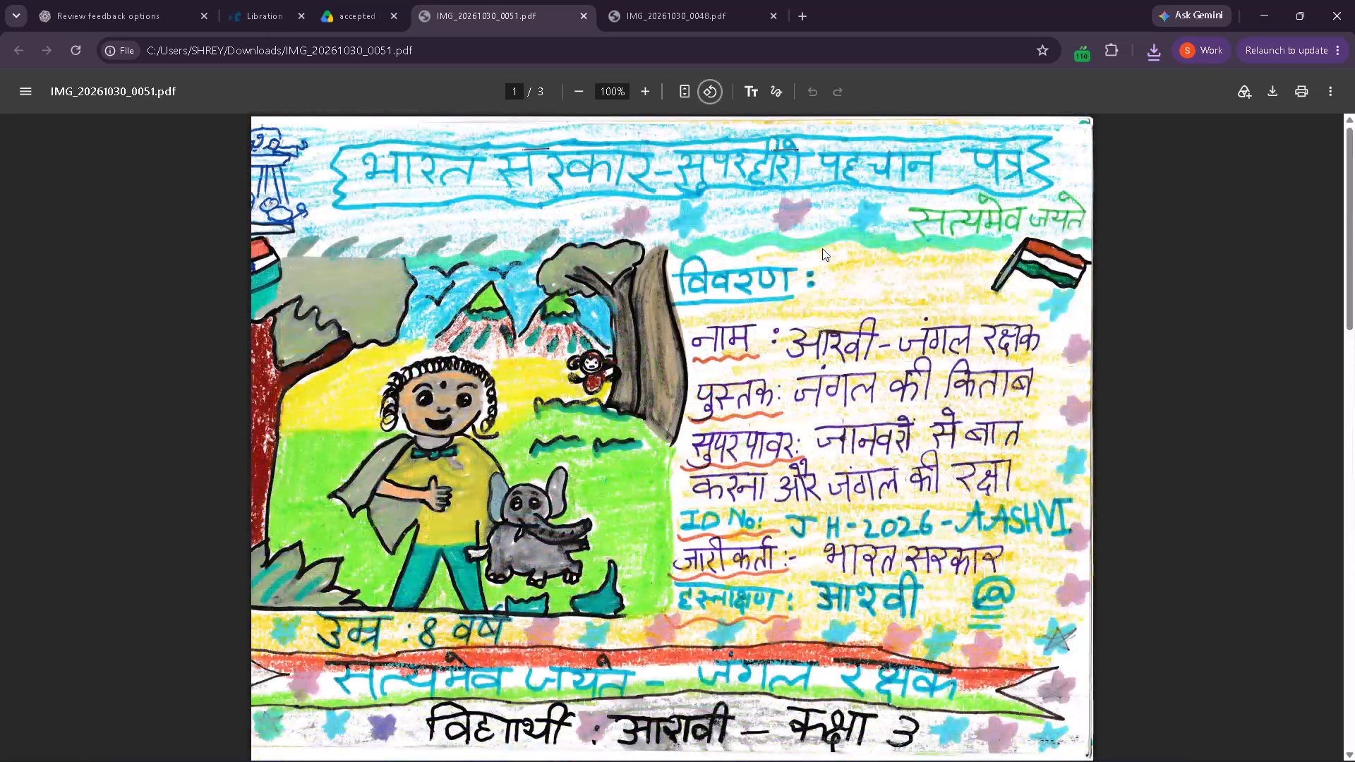
# Capture a screenshot of the full superhero ID card on page 1, framed to the page edges.
pyautogui.press('shift+super+s')
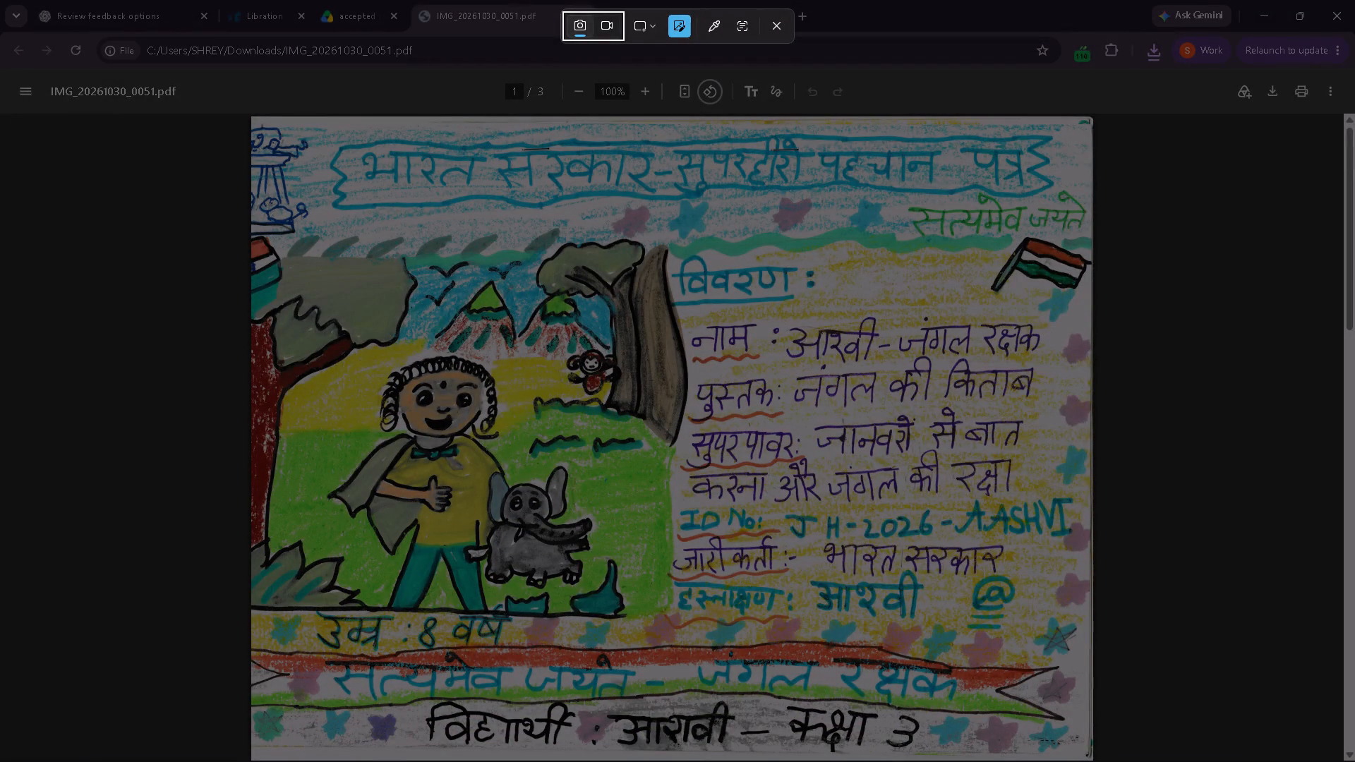
pyautogui.moveTo(251, 121); pyautogui.dragTo(812, 717)
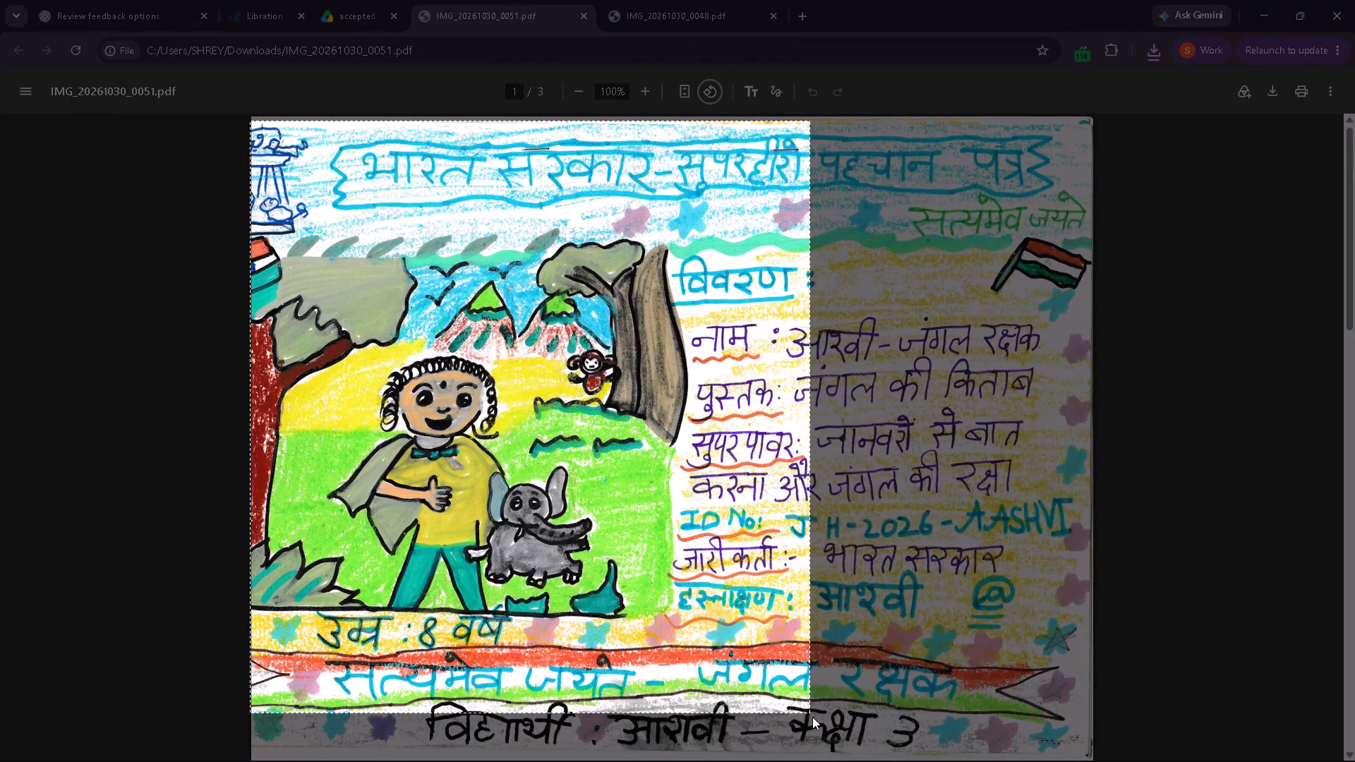
pyautogui.moveTo(812, 717); pyautogui.dragTo(1061, 754)
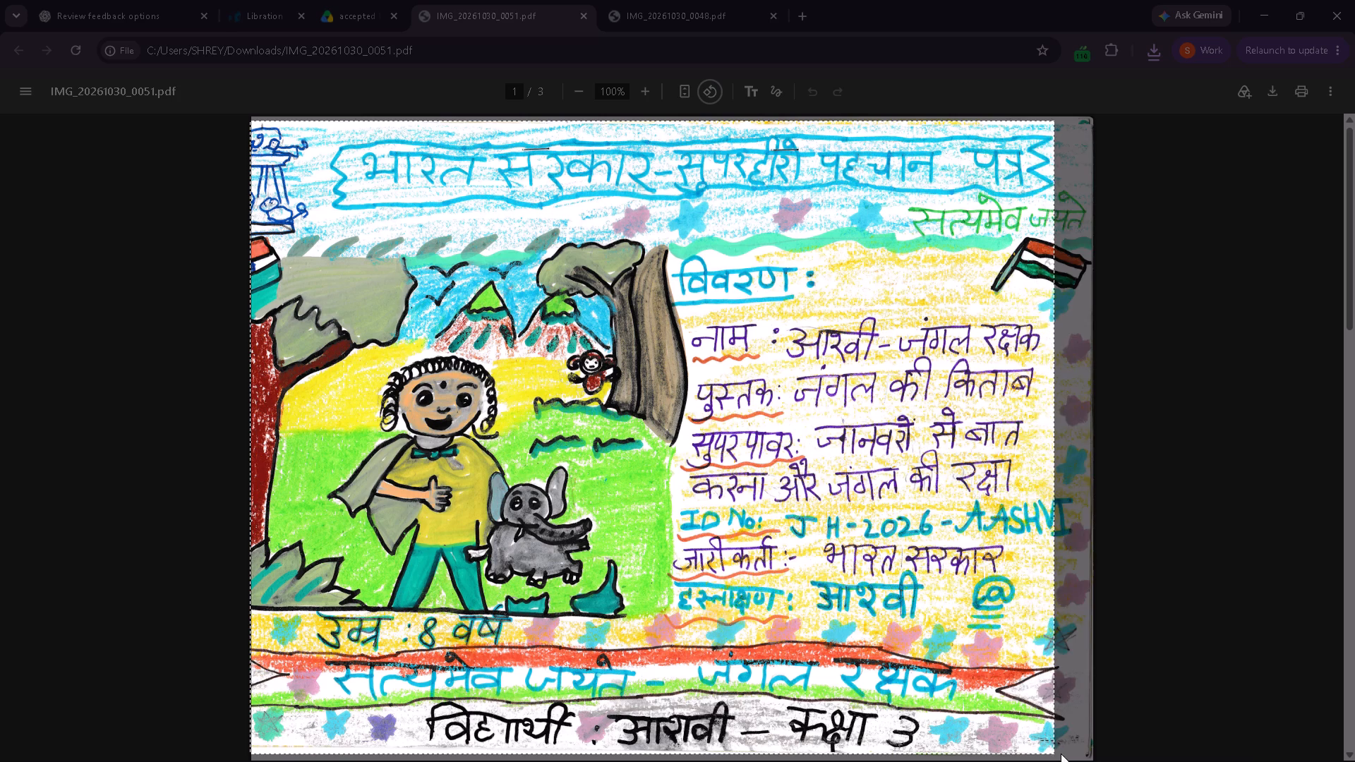
pyautogui.moveTo(1061, 754); pyautogui.dragTo(1092, 754)
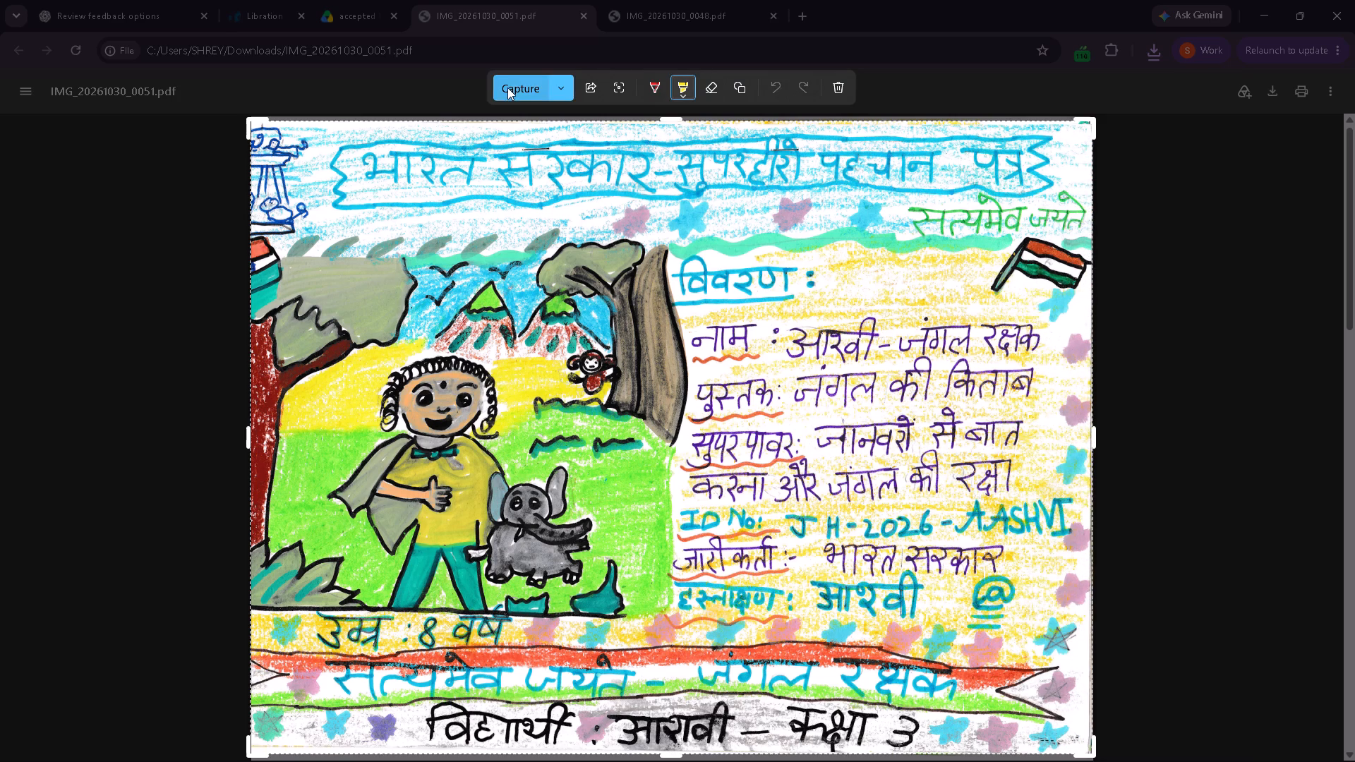
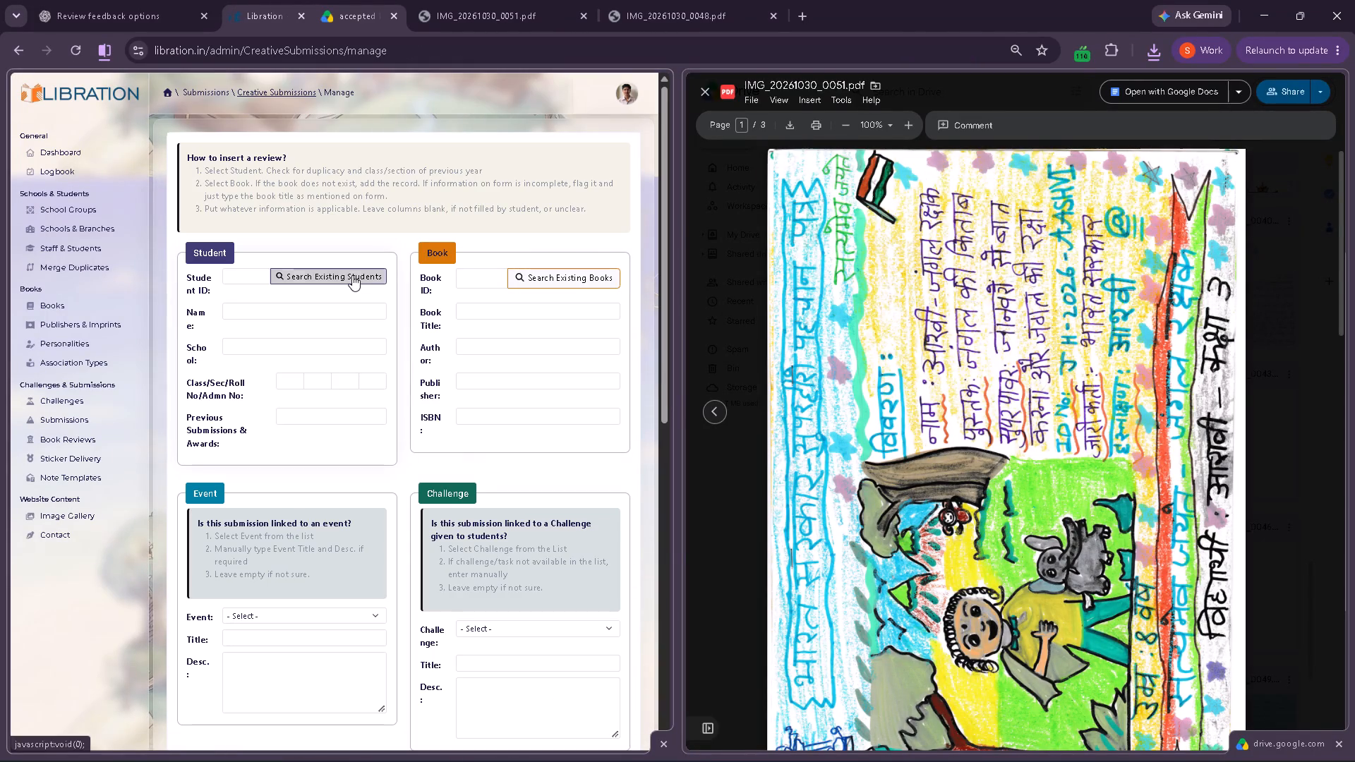
# Find the student details on page 3 of the scan and search the existing students by the student's first name.
pyautogui.scroll(-8, 1004, 501)
pyautogui.scroll(1, 1004, 501)
pyautogui.scroll(-9, 1004, 501)
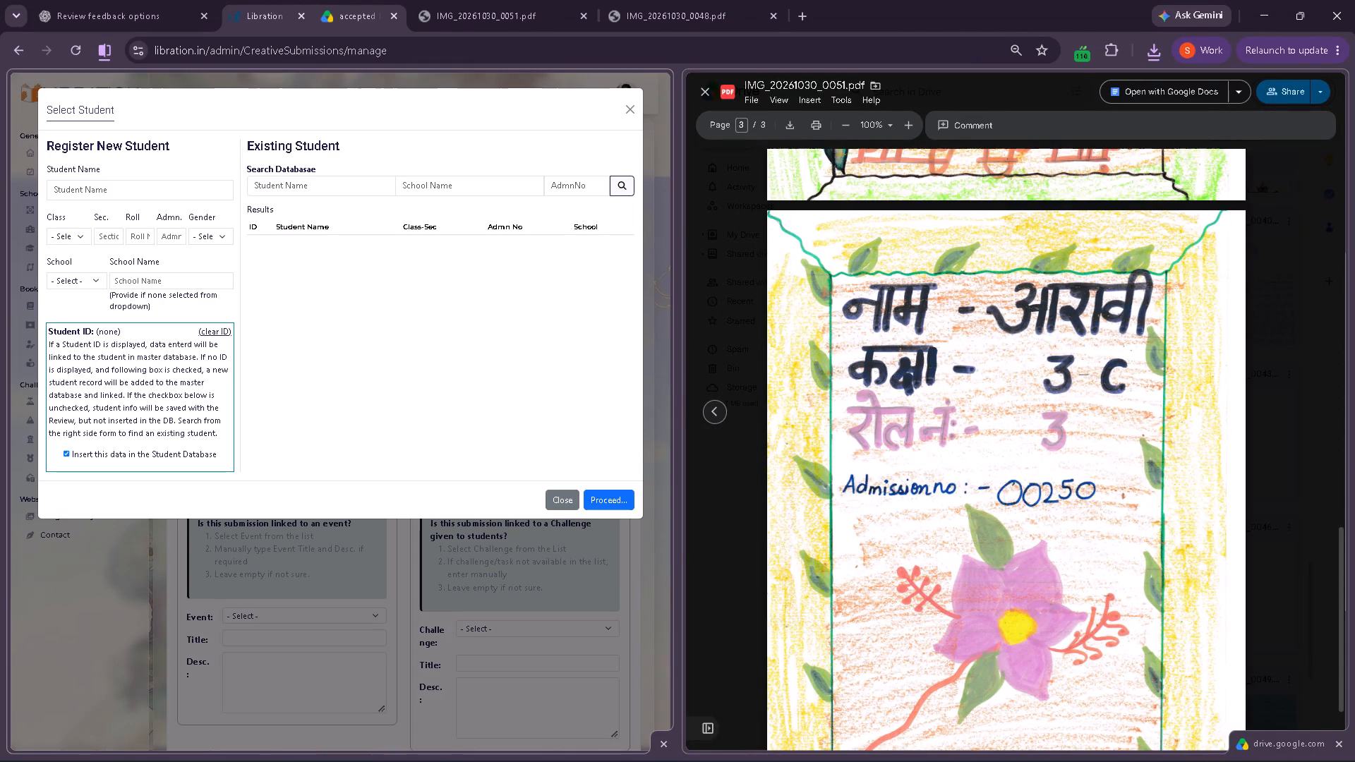
pyautogui.click(366, 182)
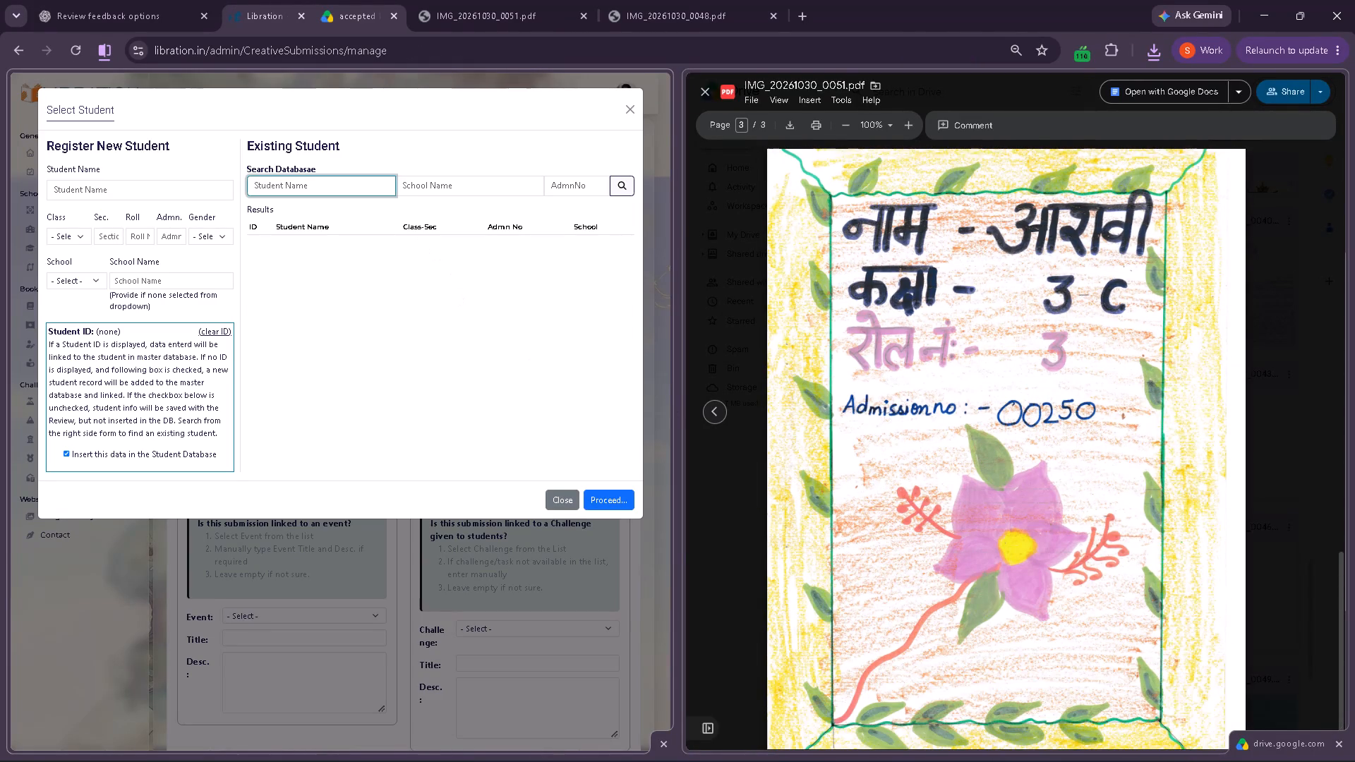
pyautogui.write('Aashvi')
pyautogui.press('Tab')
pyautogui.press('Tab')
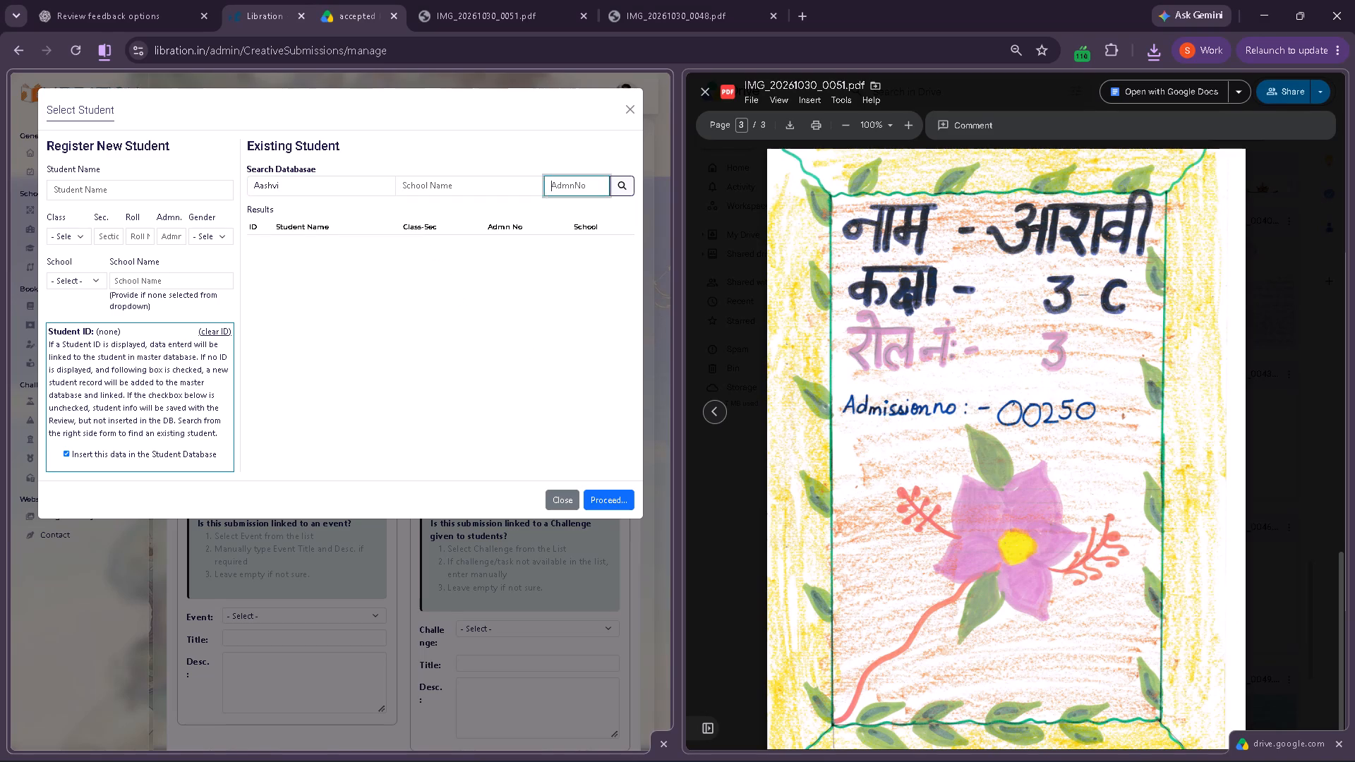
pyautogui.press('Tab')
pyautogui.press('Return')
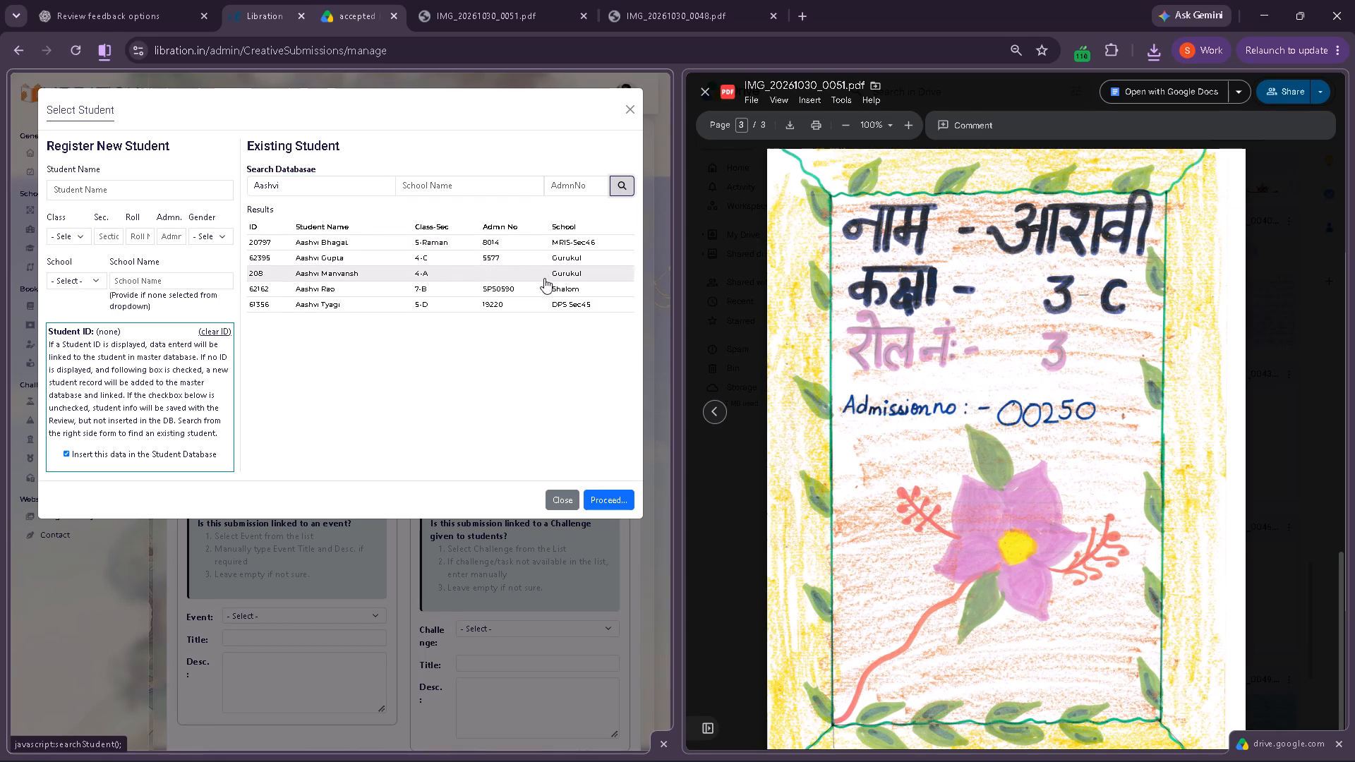
# Clear the name from the student search and search by the admission number written on page 3.
pyautogui.click(349, 179)
pyautogui.hotkey('ctrl', 'a')
pyautogui.hotkey('ctrl', 'x')
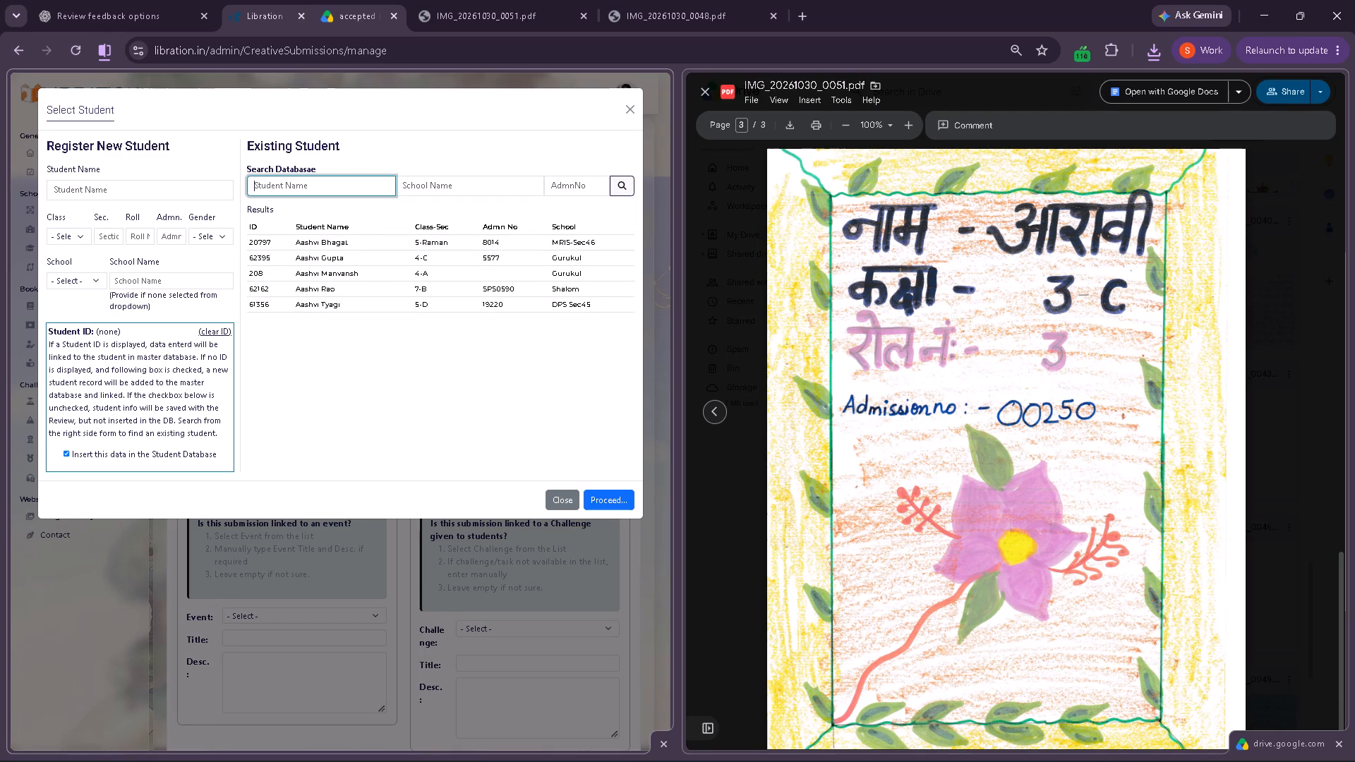
pyautogui.keyDown('ctrl'); pyautogui.click(205, 192); pyautogui.keyUp('ctrl')
pyautogui.click(568, 178)
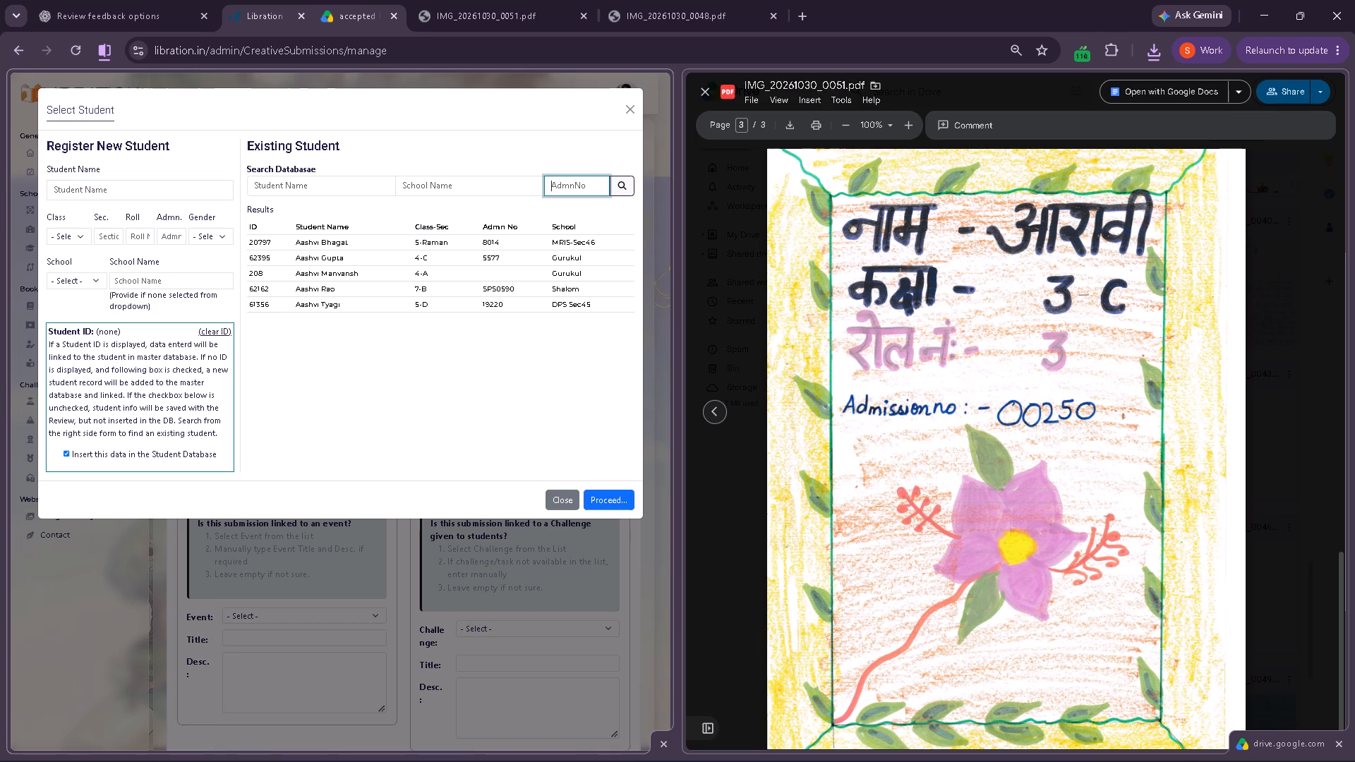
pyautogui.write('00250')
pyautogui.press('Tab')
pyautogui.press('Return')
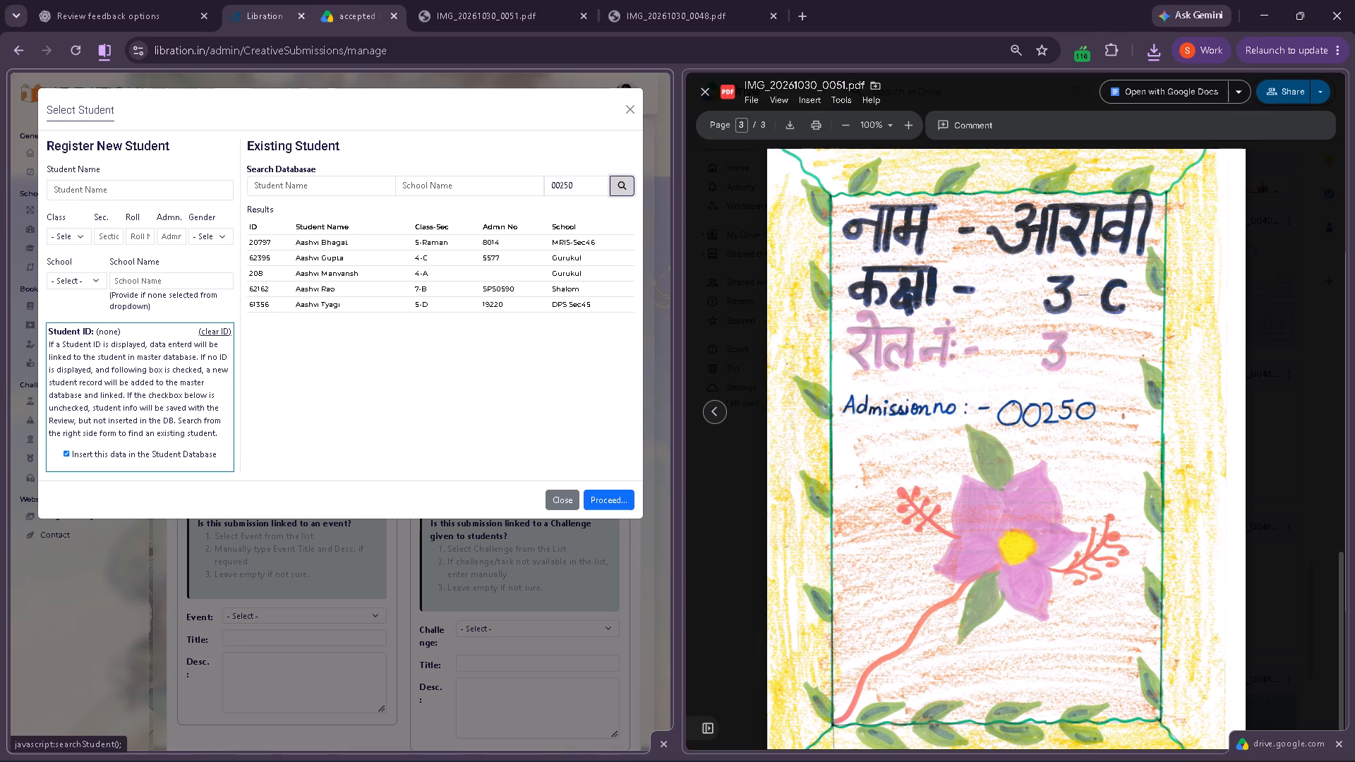
# Fill in the new student's first name, class 3, section C, roll number 03 and the admission number from the scan.
pyautogui.click(198, 193)
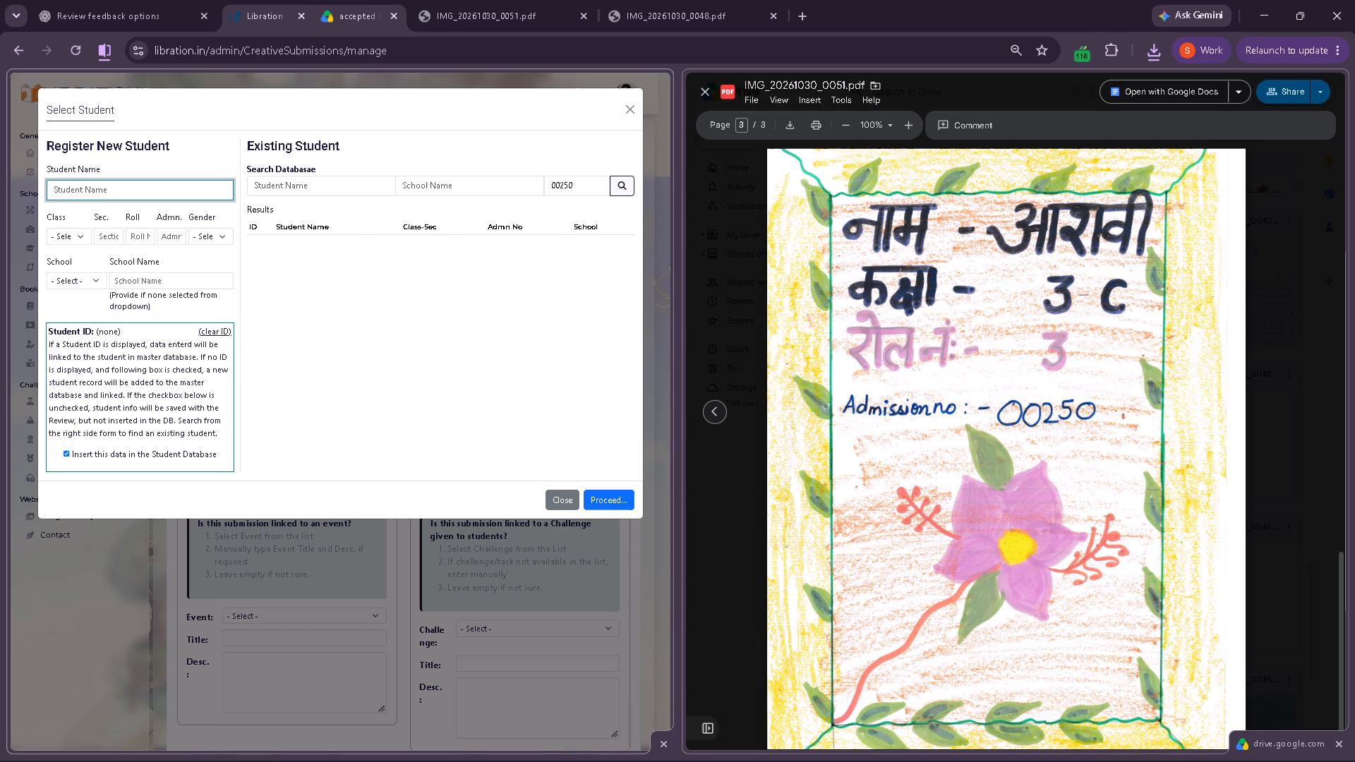
pyautogui.hotkey('ctrl', 'v')
pyautogui.press('Tab')
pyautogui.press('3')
pyautogui.press('Tab')
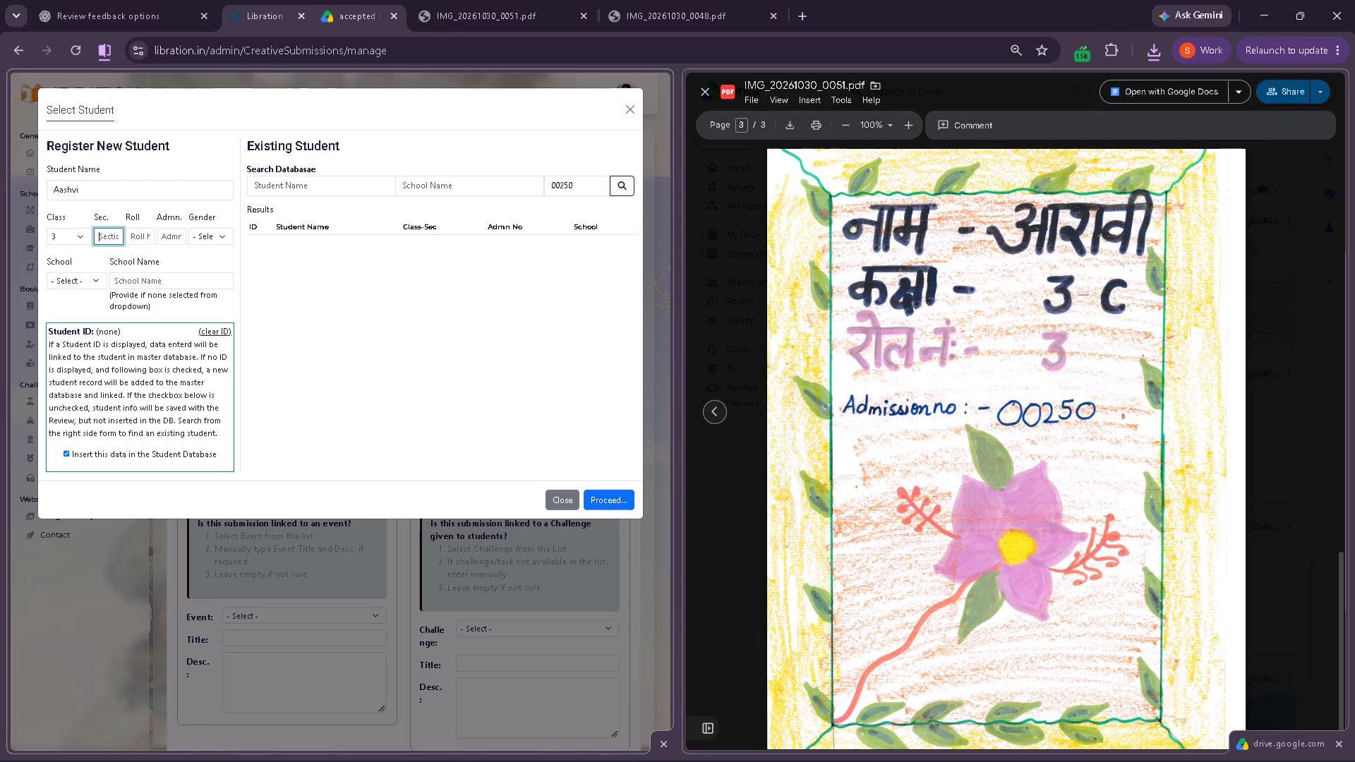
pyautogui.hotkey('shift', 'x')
pyautogui.press('BackSpace')
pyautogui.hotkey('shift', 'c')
pyautogui.press('Tab')
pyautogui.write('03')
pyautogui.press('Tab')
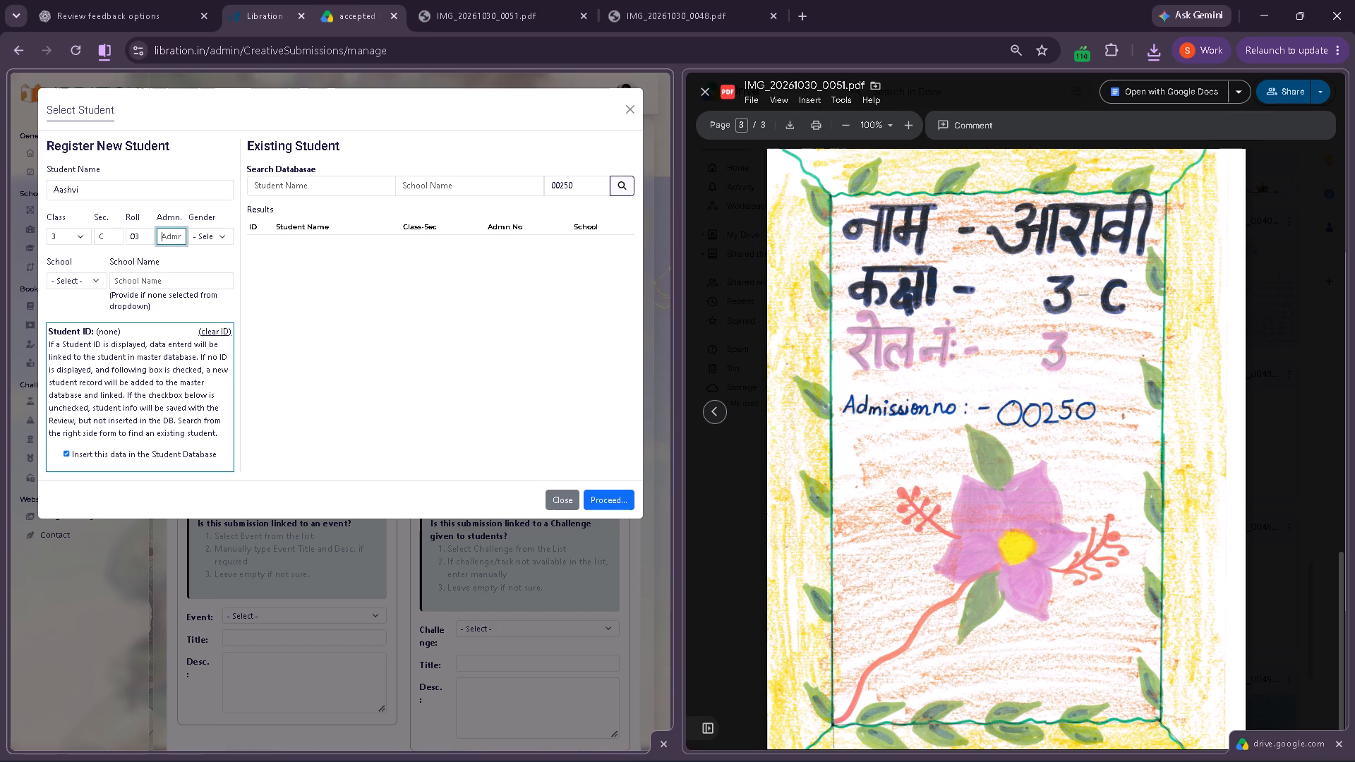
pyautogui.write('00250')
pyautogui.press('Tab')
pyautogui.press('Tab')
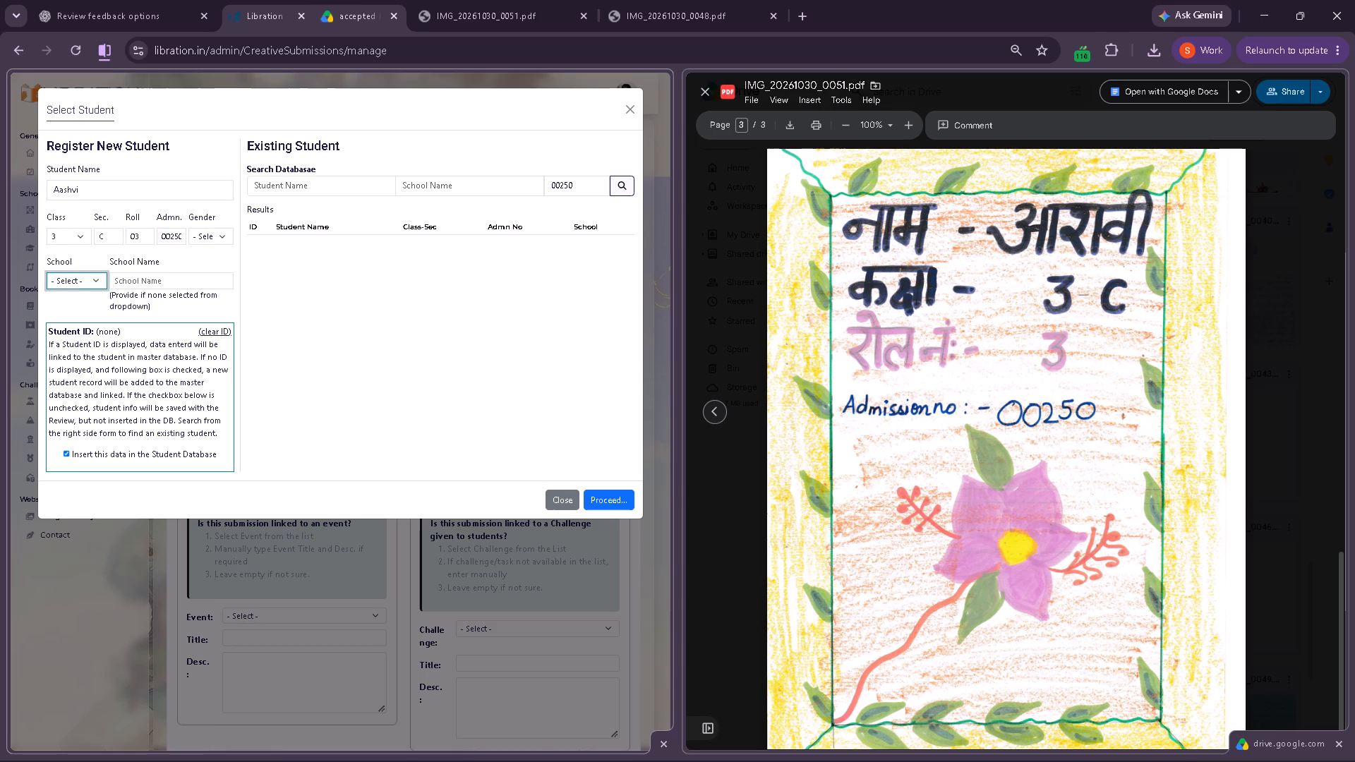
# Set the new student's school to KWS and proceed, registering the student in the database for this submission.
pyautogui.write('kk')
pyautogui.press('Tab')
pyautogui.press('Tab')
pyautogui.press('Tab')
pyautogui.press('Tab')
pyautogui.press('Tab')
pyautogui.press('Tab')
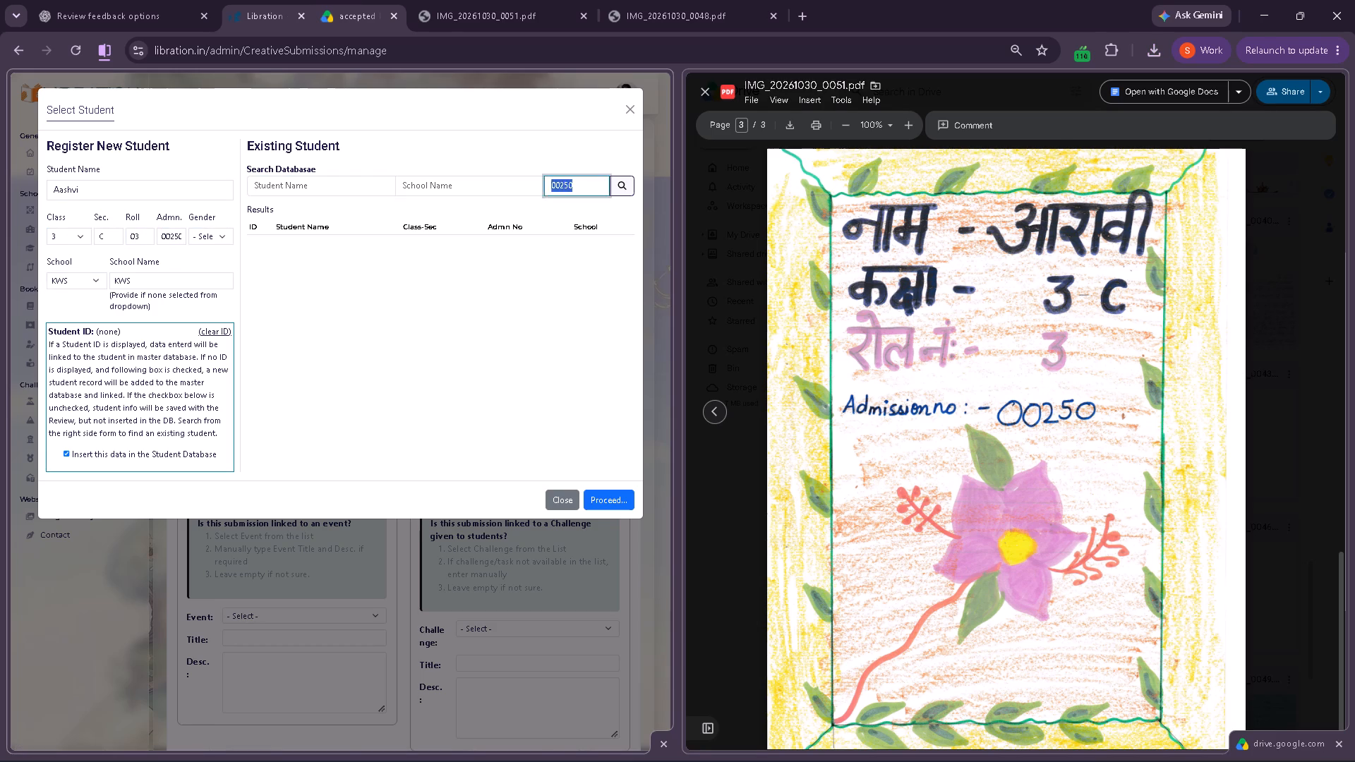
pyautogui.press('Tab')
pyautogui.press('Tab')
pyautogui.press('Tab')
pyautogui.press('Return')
# Examine the scan's pages in the preview for the book the ID card is based on, ending at page 1.
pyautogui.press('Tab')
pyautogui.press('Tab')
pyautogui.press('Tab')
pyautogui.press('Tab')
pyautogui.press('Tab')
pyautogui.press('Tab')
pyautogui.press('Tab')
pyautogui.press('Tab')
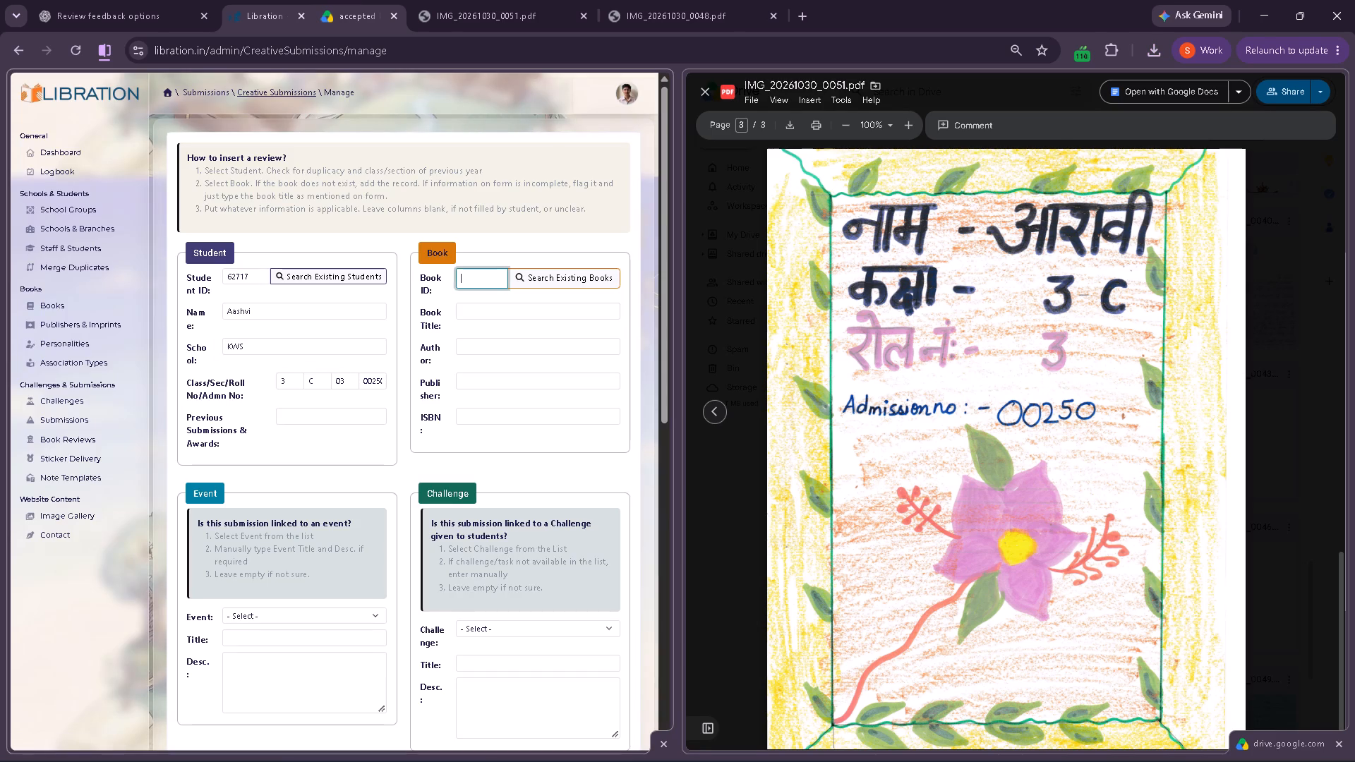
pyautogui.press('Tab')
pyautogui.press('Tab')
pyautogui.scroll(3, 922, 322)
pyautogui.scroll(-1, 932, 340)
pyautogui.scroll(3, 932, 341)
pyautogui.scroll(-1, 941, 357)
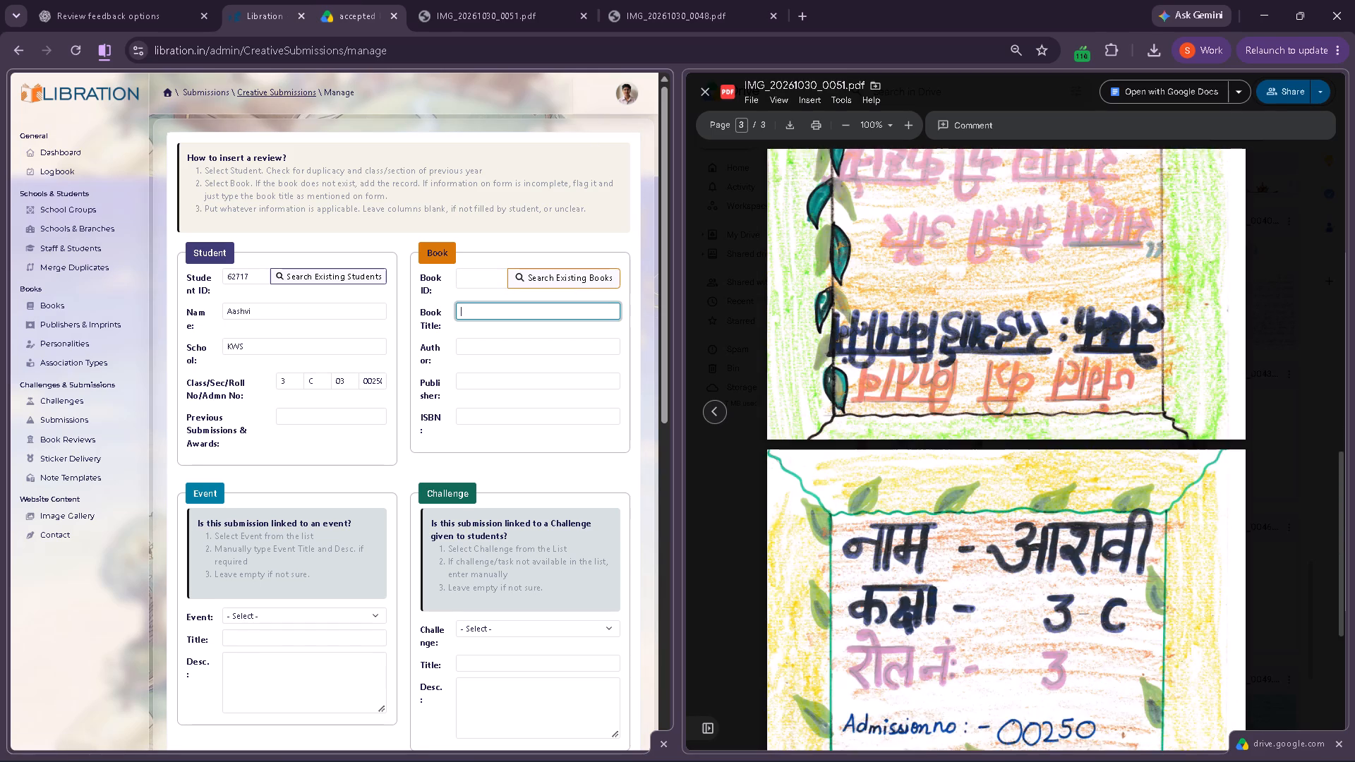
pyautogui.scroll(4, 941, 357)
pyautogui.scroll(-1, 941, 357)
pyautogui.scroll(4, 1003, 389)
pyautogui.scroll(-1, 1003, 389)
pyautogui.scroll(3, 1001, 388)
pyautogui.scroll(-1, 1001, 388)
pyautogui.scroll(4, 1001, 388)
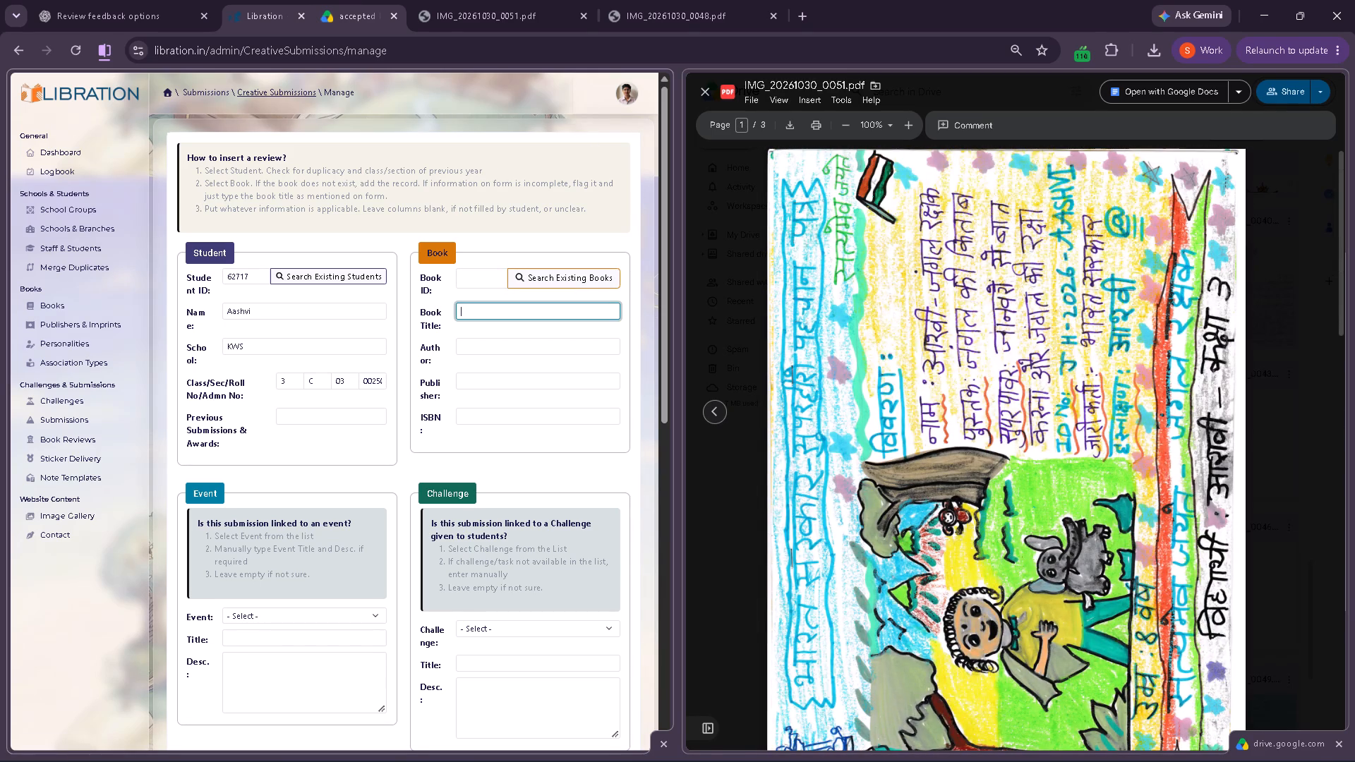
pyautogui.click(553, 268)
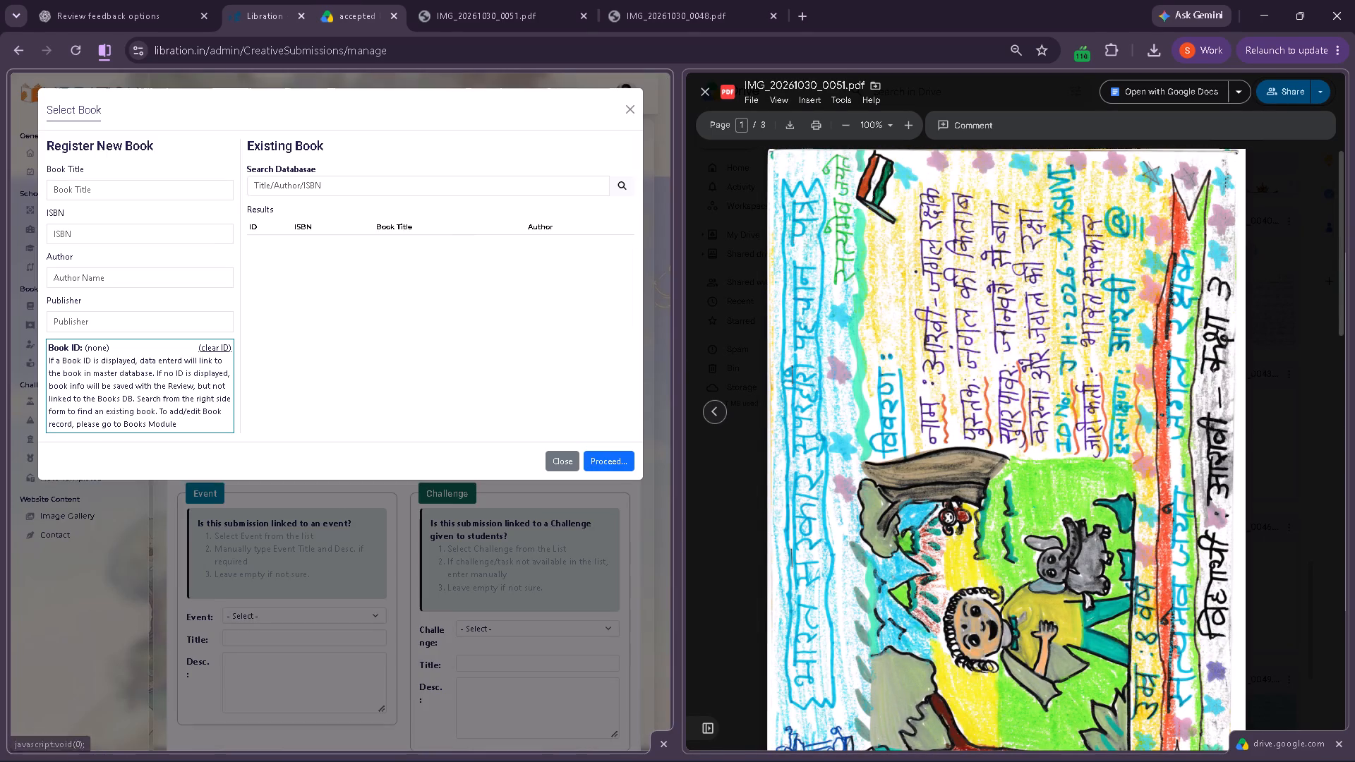
pyautogui.click(445, 185)
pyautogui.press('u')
pyautogui.press('BackSpace')
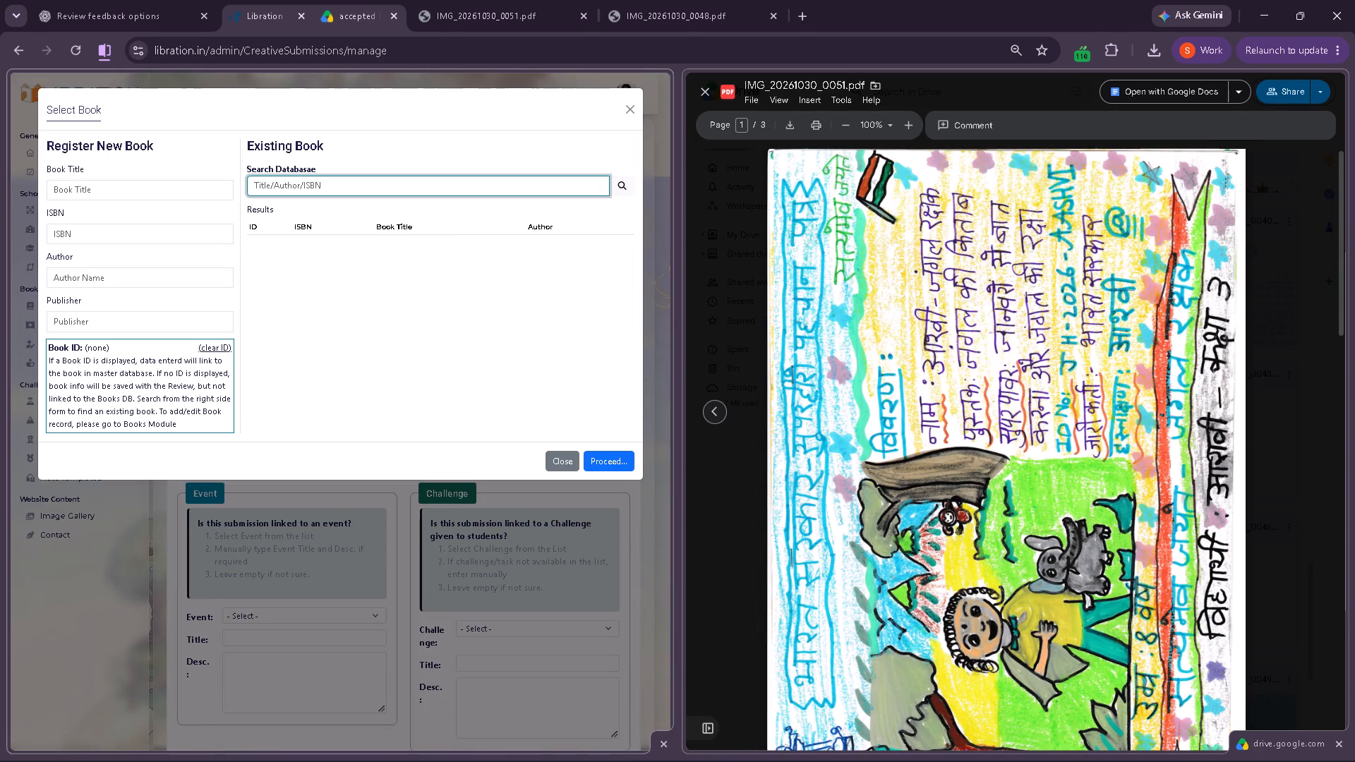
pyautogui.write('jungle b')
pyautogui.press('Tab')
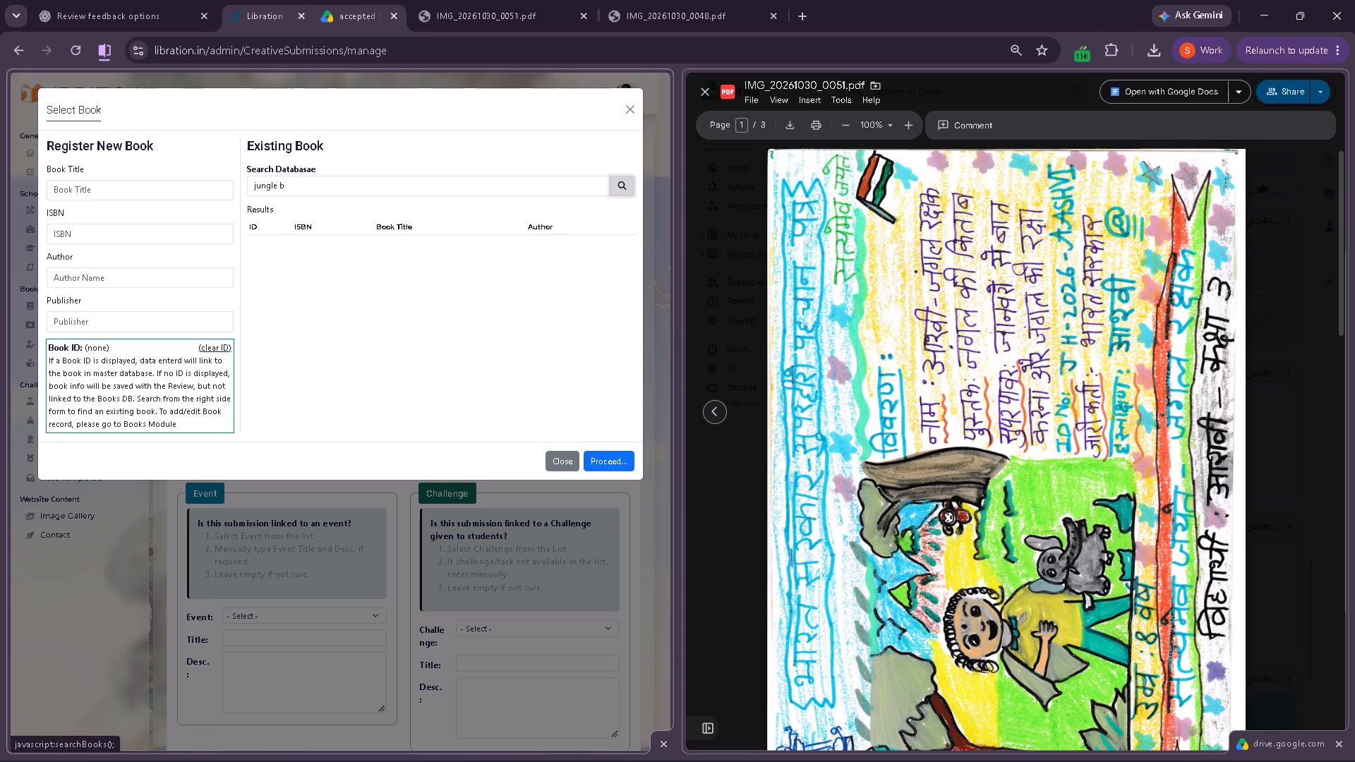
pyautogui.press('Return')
pyautogui.click(466, 238)
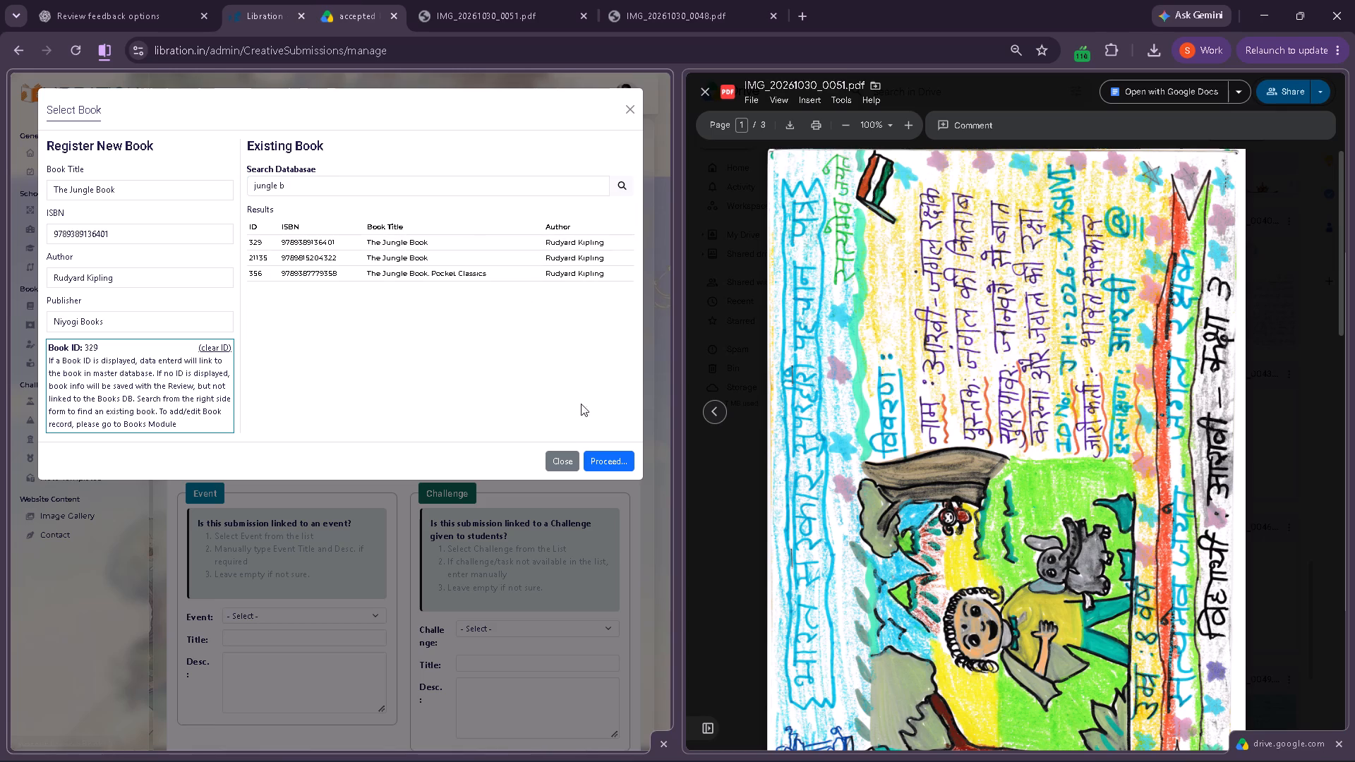
pyautogui.click(606, 453)
# Link the submission to challenge [5b] Superhero ID-Card and enter "Superhero ID-Card" as the challenge title.
pyautogui.scroll(-4, 553, 387)
pyautogui.click(520, 316)
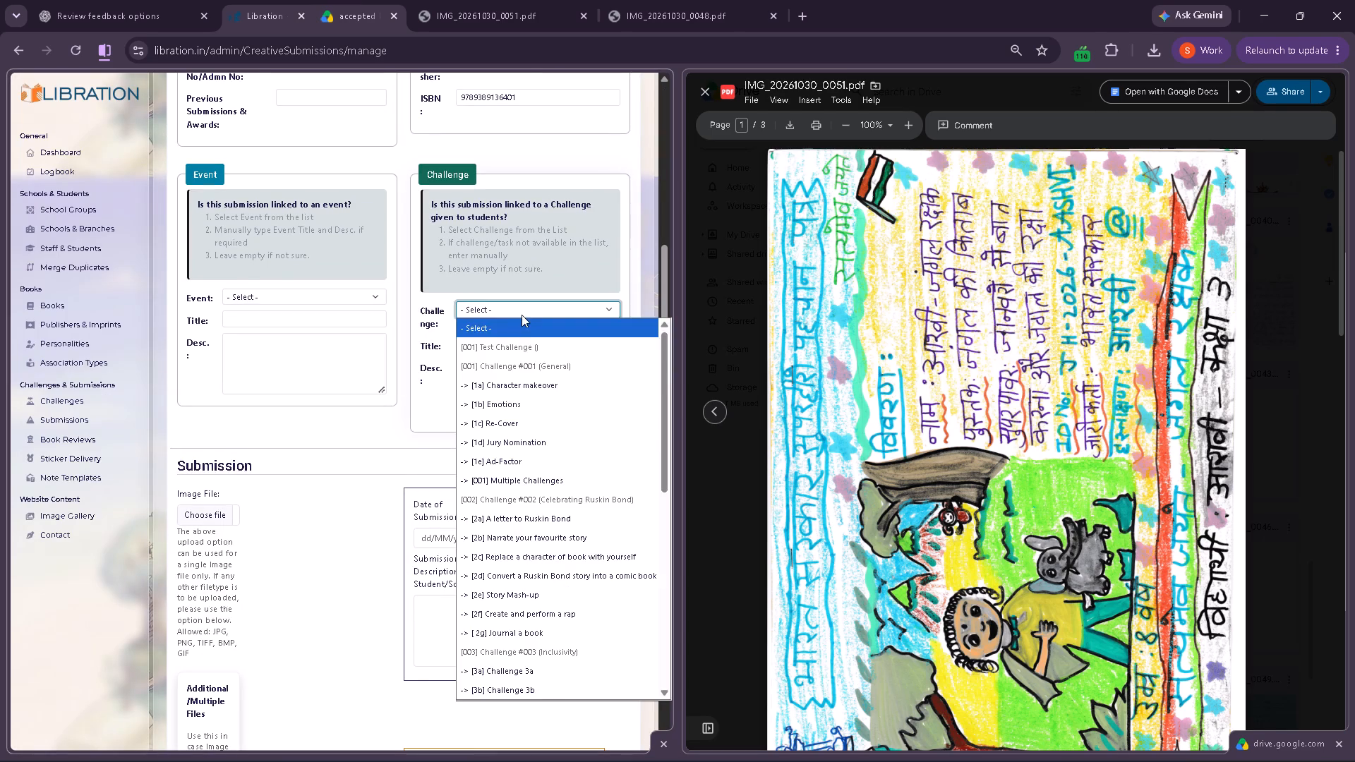
pyautogui.scroll(-4, 516, 454)
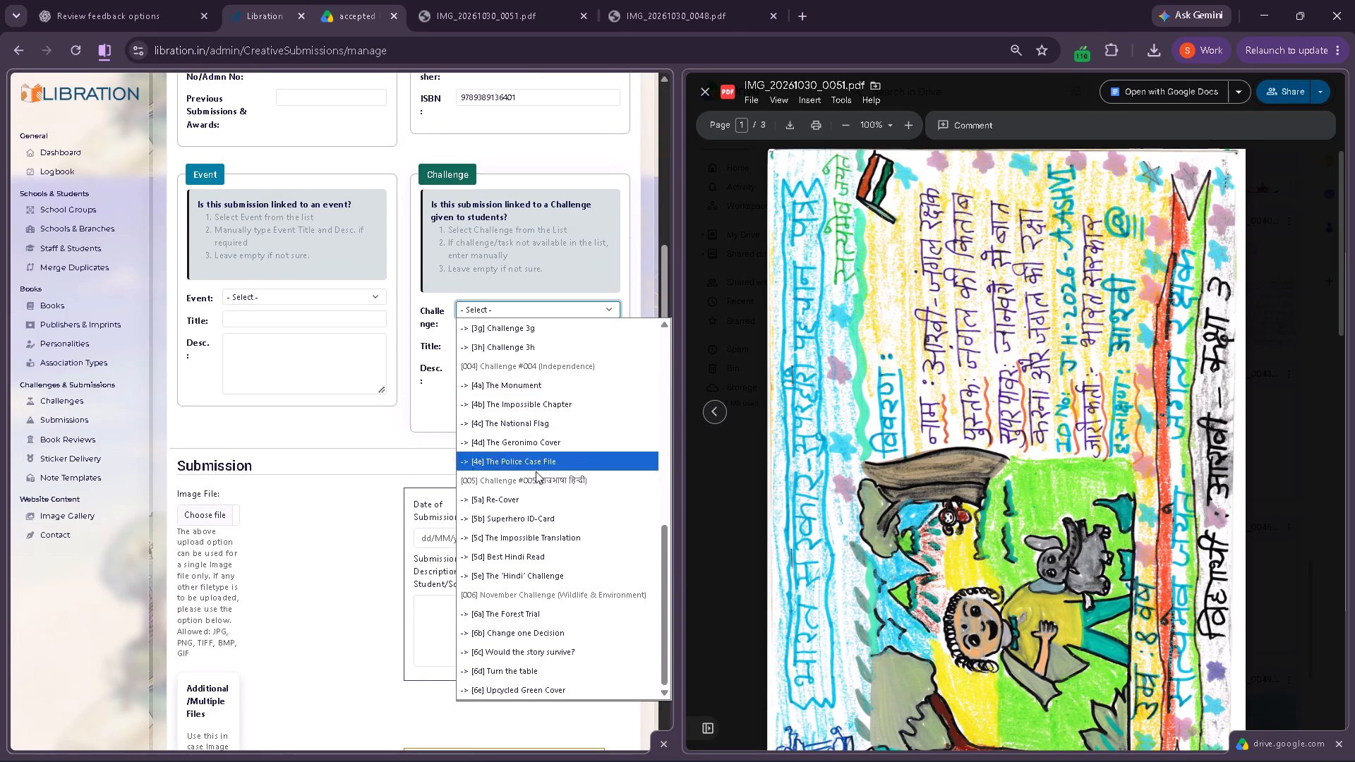
pyautogui.click(536, 511)
pyautogui.press('Tab')
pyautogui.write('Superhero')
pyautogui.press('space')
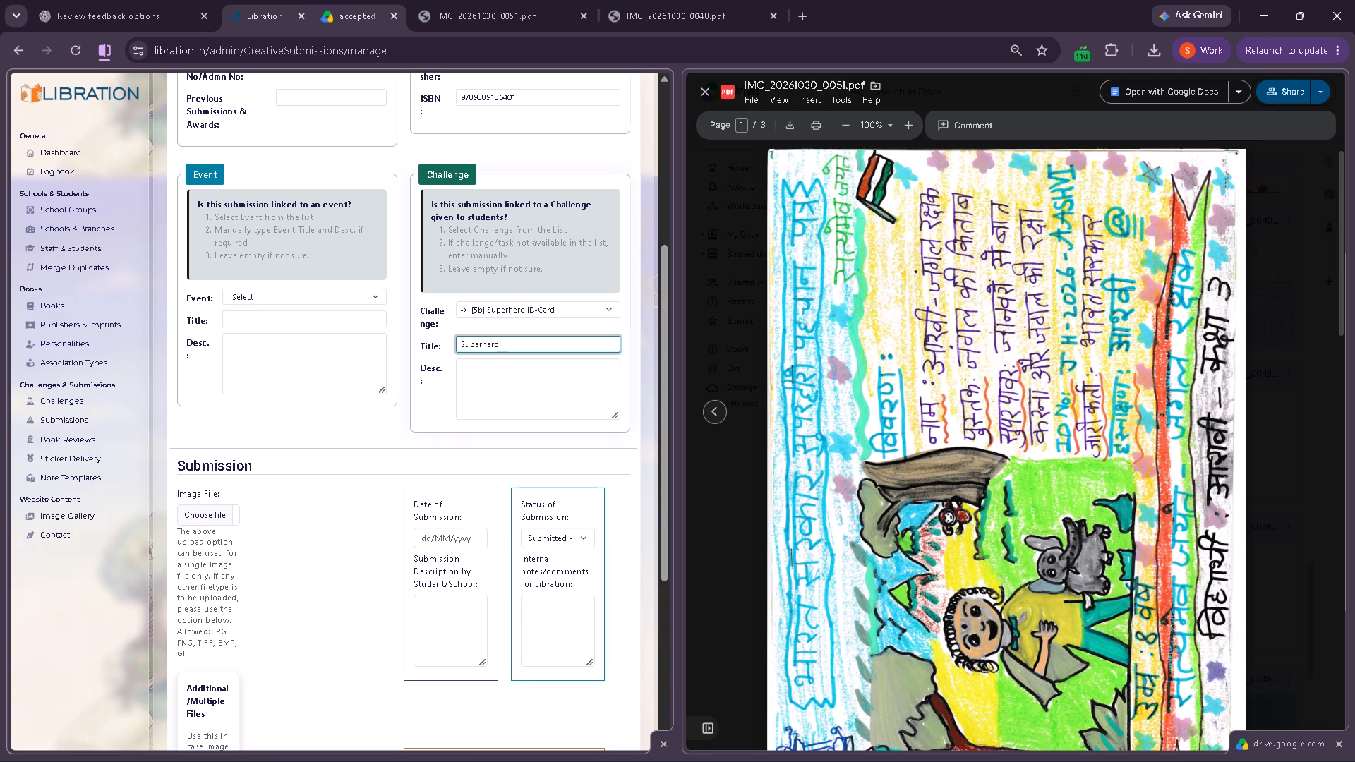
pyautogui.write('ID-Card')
# Attach the ID card screenshot "Screenshot 2026-11-05 111225.png" from Downloads as the submission's image file.
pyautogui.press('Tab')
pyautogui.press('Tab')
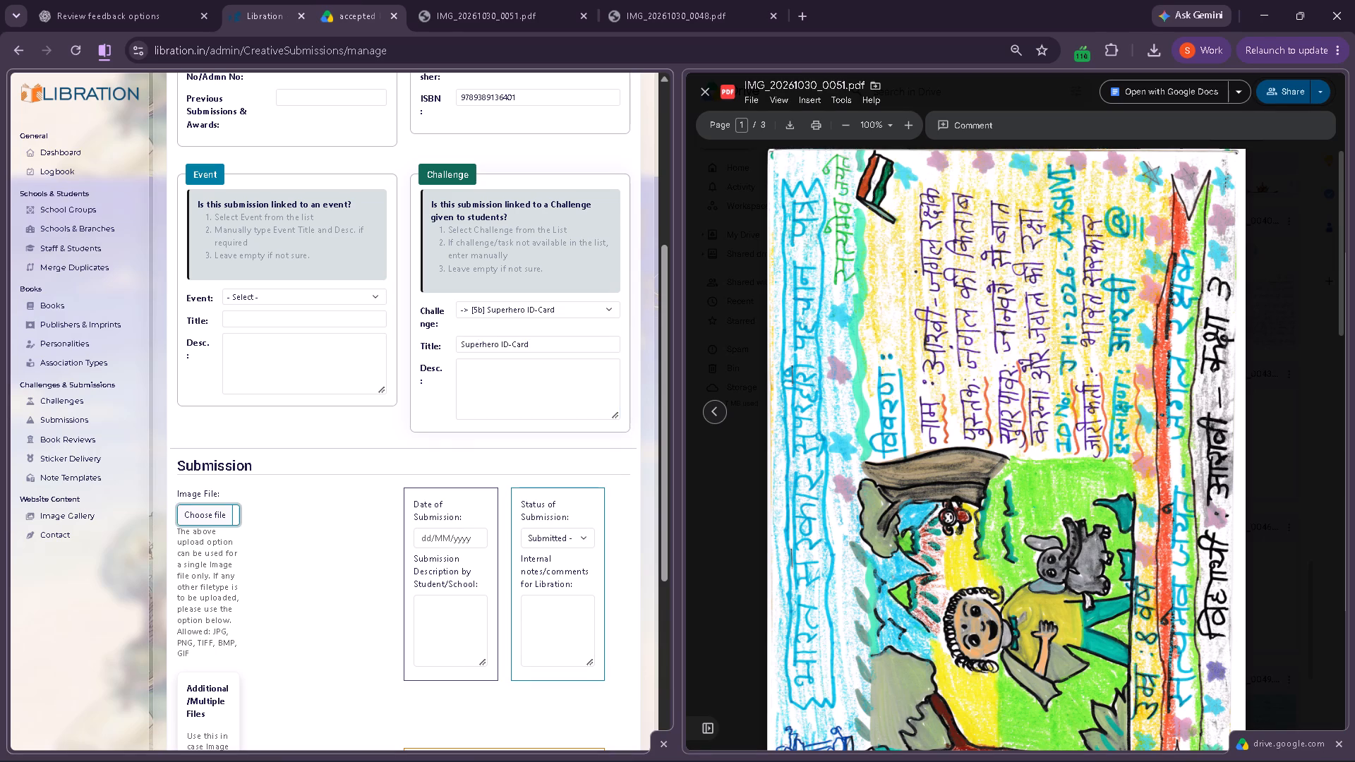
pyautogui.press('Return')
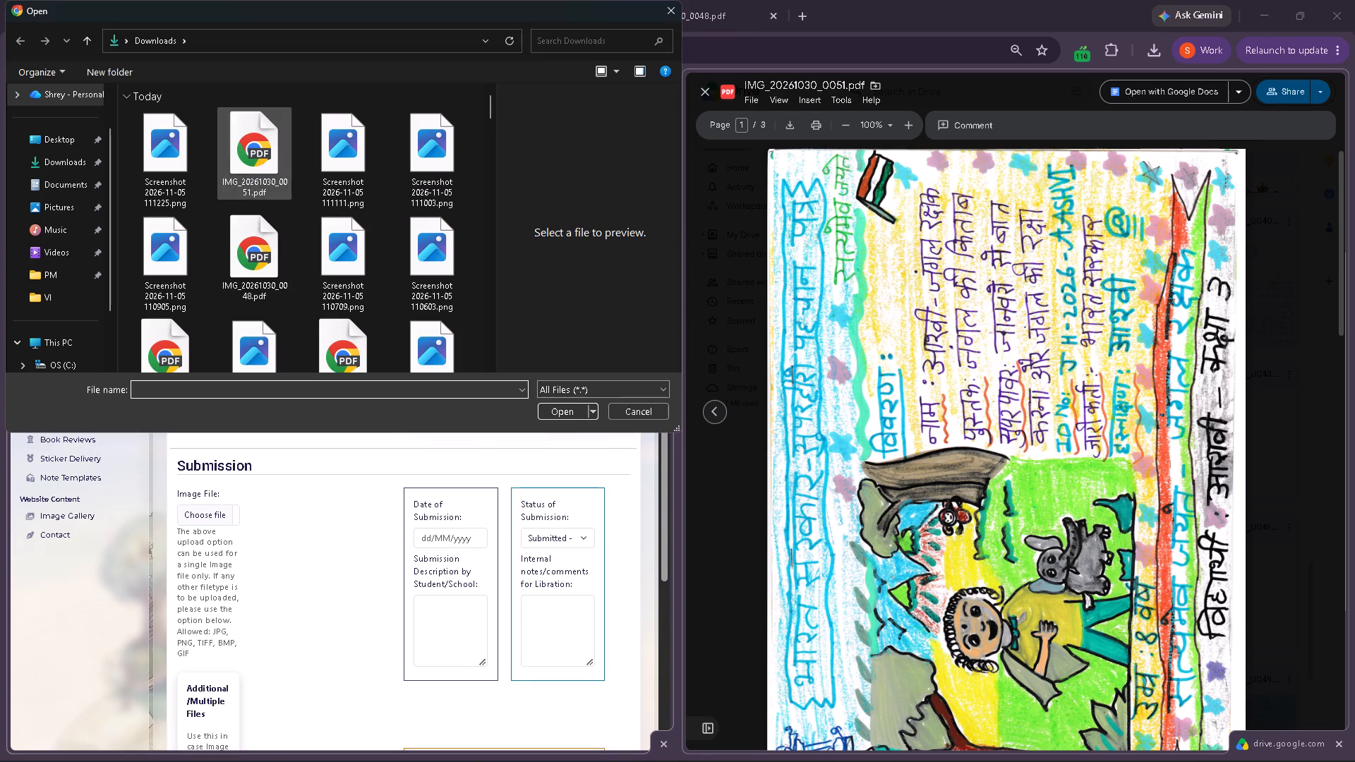
pyautogui.click(170, 178)
pyautogui.press('Return')
# Set the date of submission to 30/10/2026 and the submission status to Approved.
pyautogui.press('Tab')
pyautogui.press('Tab')
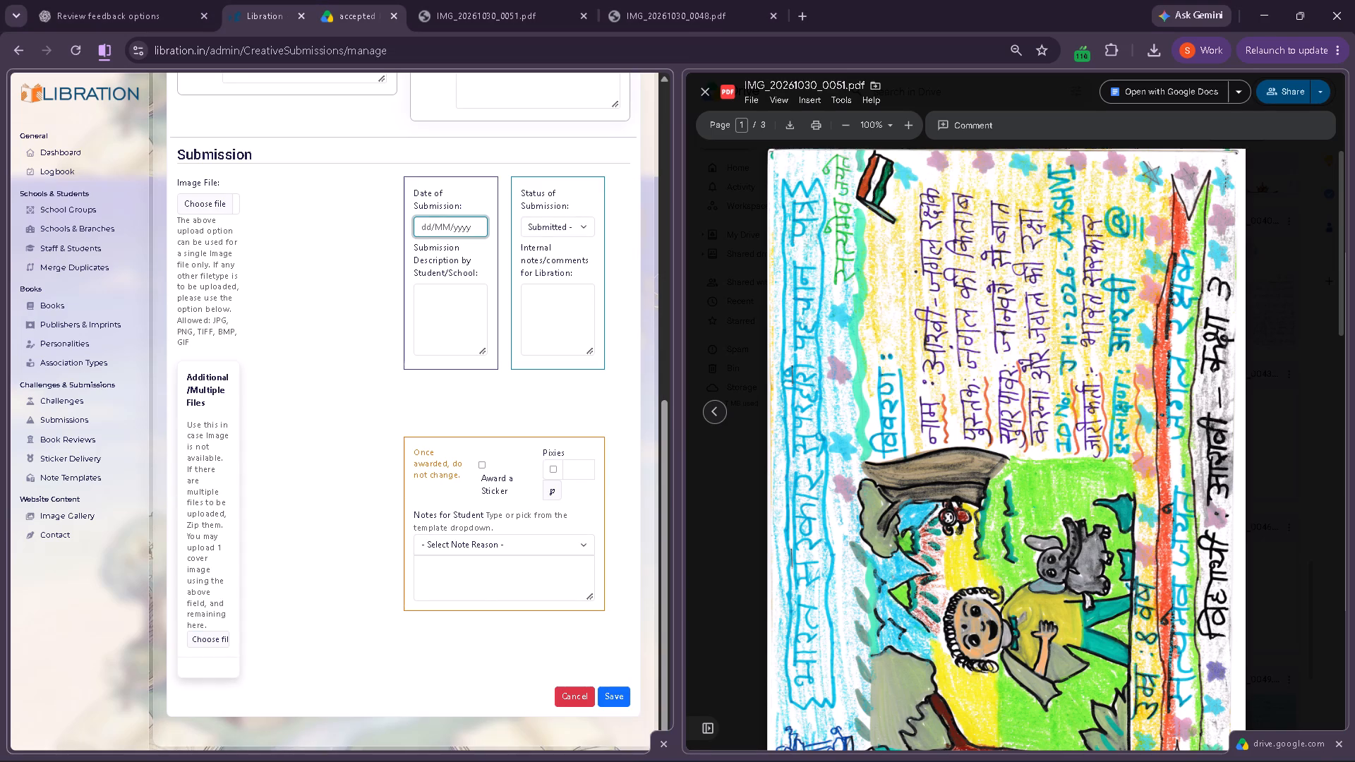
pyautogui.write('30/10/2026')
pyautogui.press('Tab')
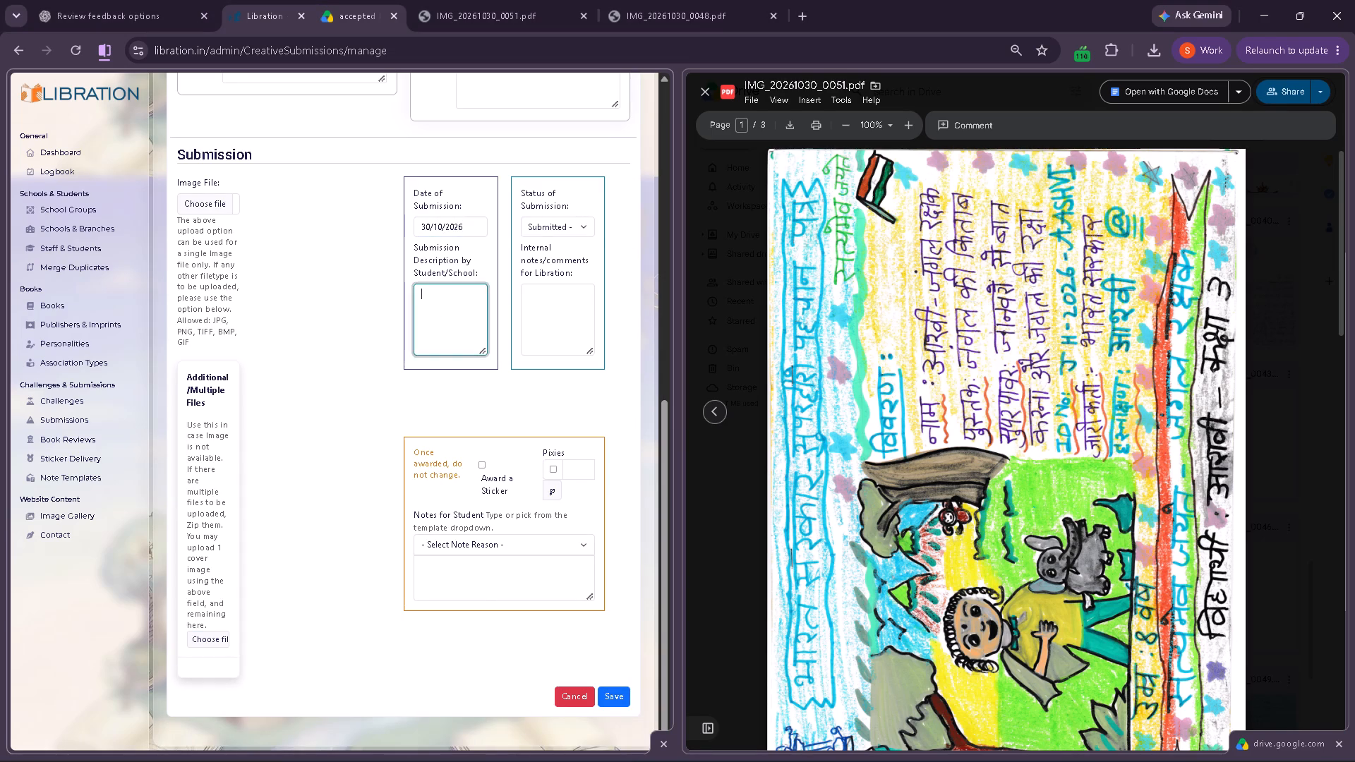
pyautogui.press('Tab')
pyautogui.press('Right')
# Award a sticker and 300 Pixies for the submission, and save the entry.
pyautogui.click(506, 484)
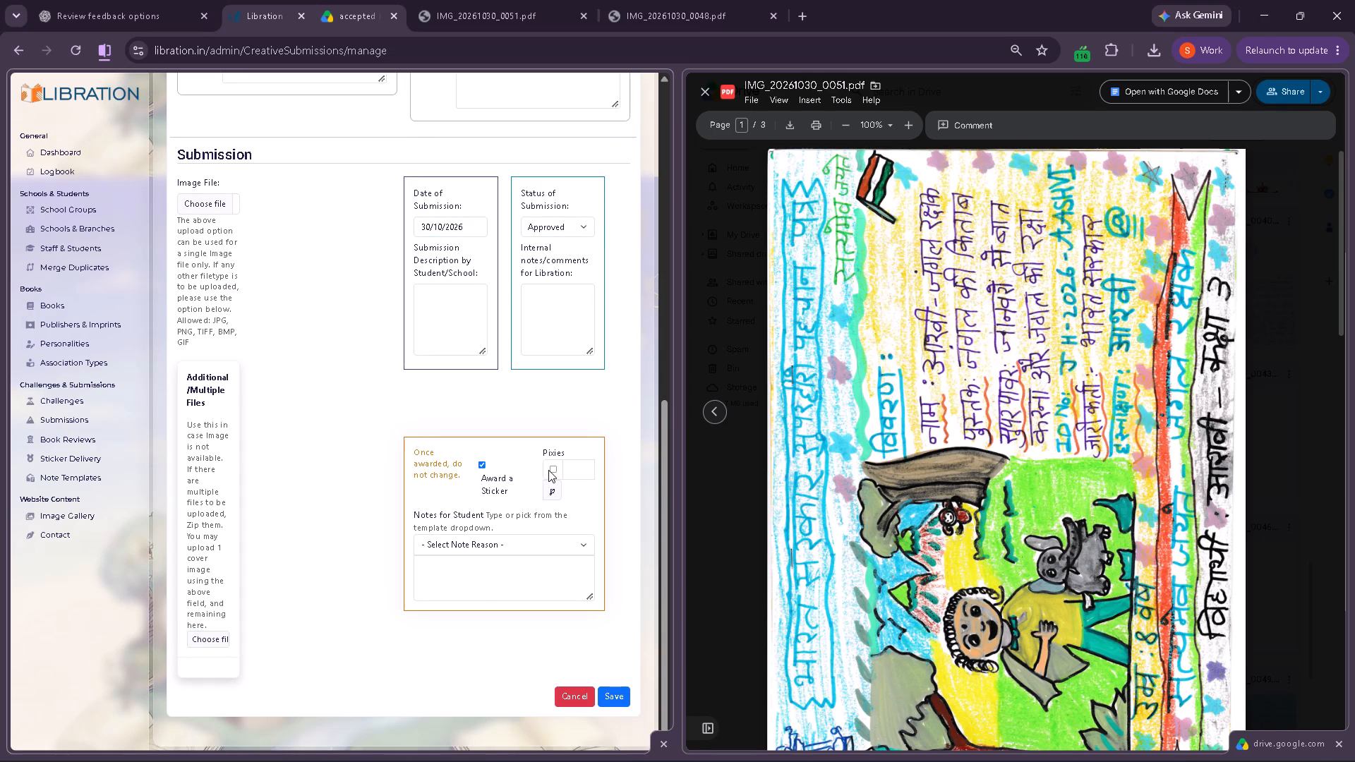
pyautogui.click(555, 470)
pyautogui.press('Tab')
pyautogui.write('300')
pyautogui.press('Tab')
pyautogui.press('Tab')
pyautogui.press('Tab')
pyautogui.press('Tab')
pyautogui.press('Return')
# Turn page 2 of the downloaded IMG_20261030_0051.pdf upright and set its zoom to 67%.
pyautogui.scroll(-3, 927, 275)
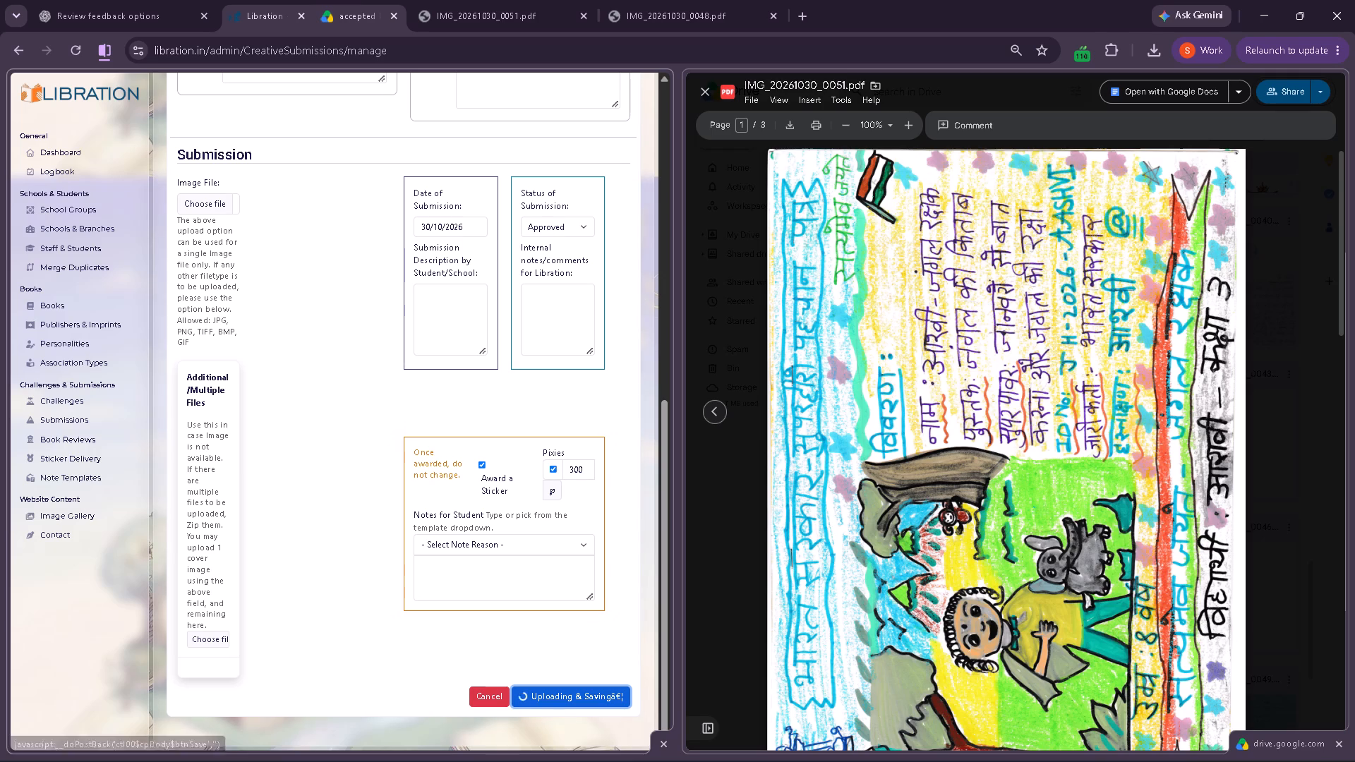
pyautogui.scroll(-5, 927, 275)
pyautogui.scroll(-6, 942, 337)
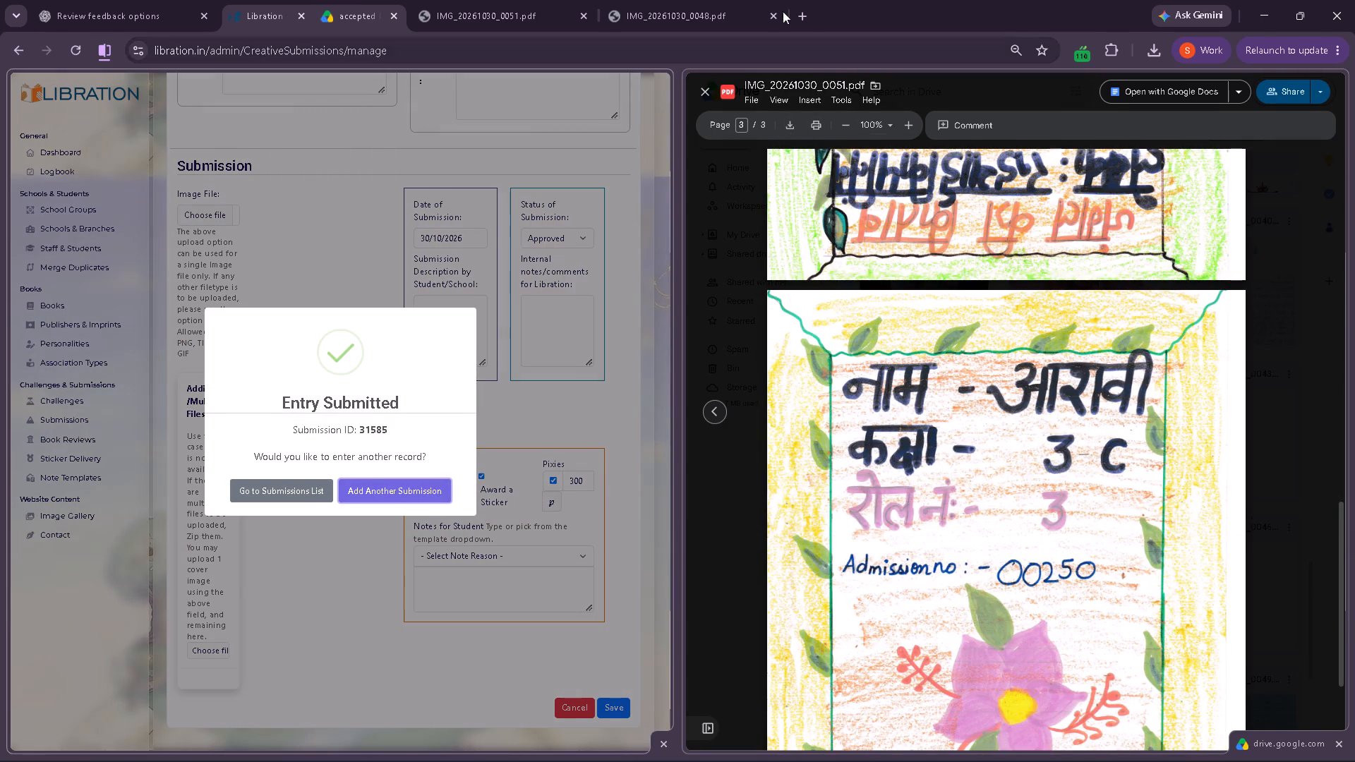
pyautogui.click(522, 0)
pyautogui.scroll(-6, 752, 339)
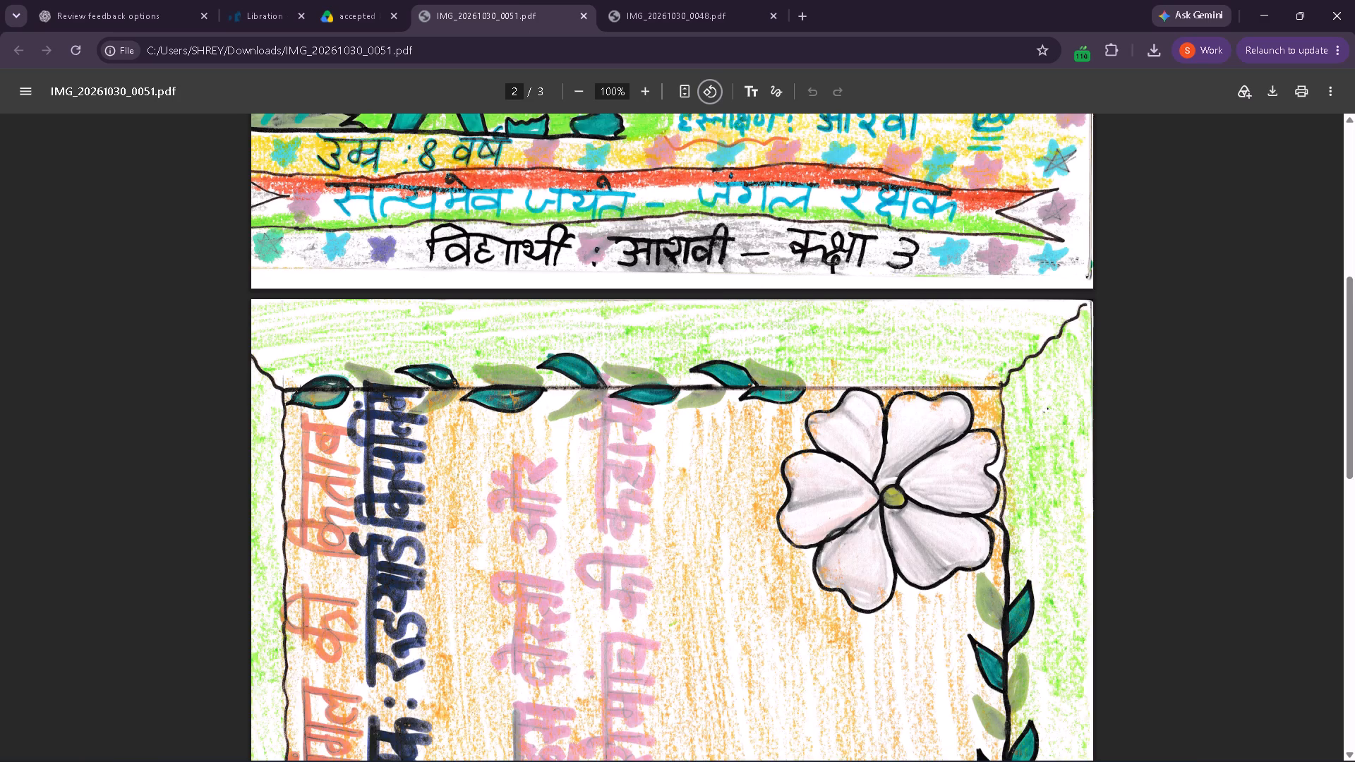
pyautogui.scroll(-6, 752, 356)
pyautogui.click(699, 87)
pyautogui.click(701, 87)
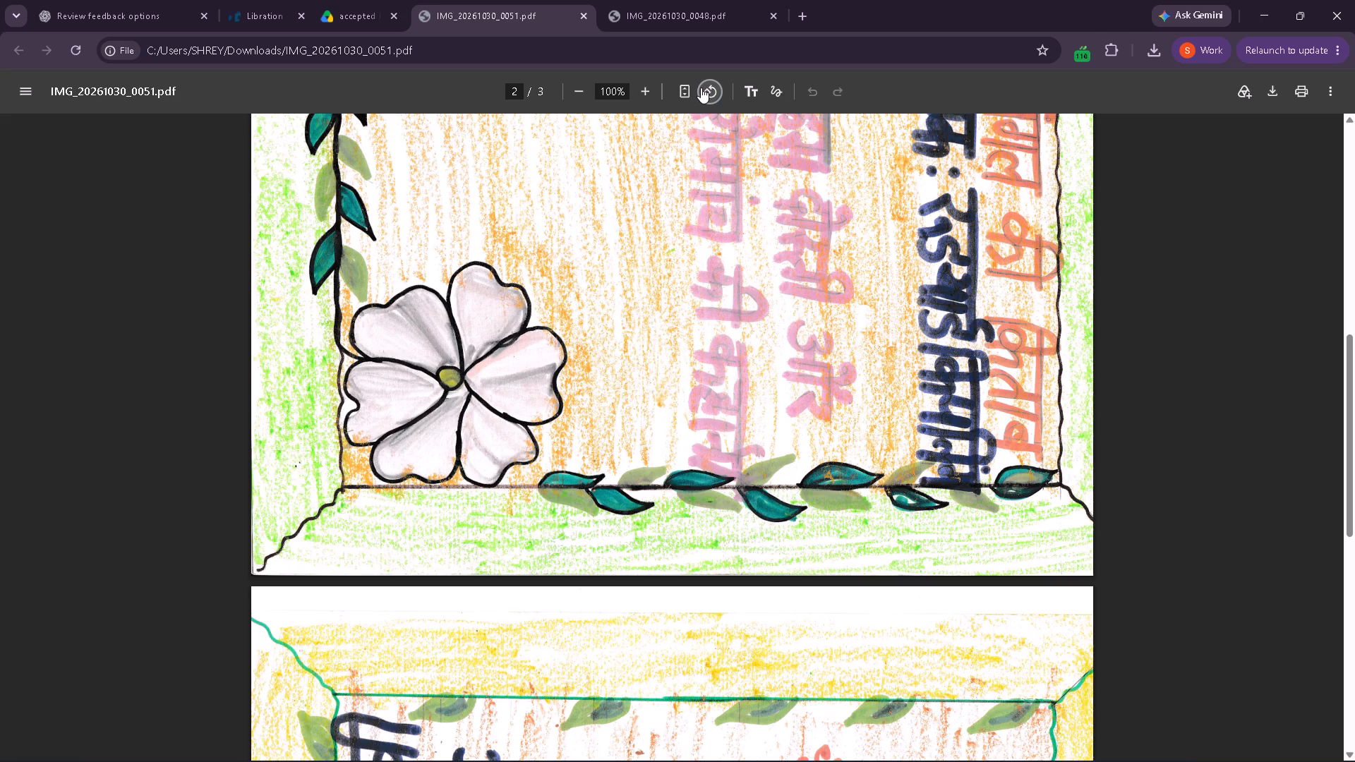
pyautogui.click(701, 87)
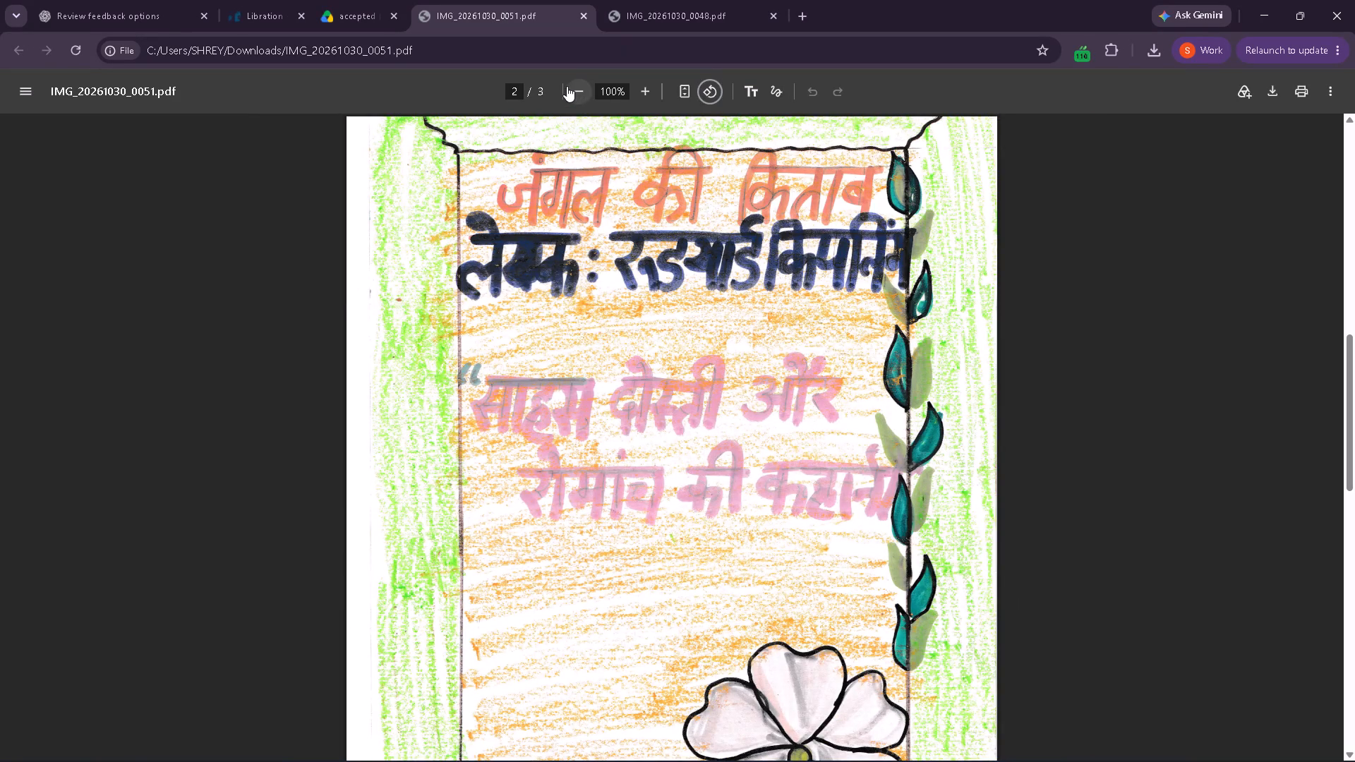
pyautogui.tripleClick(571, 86)
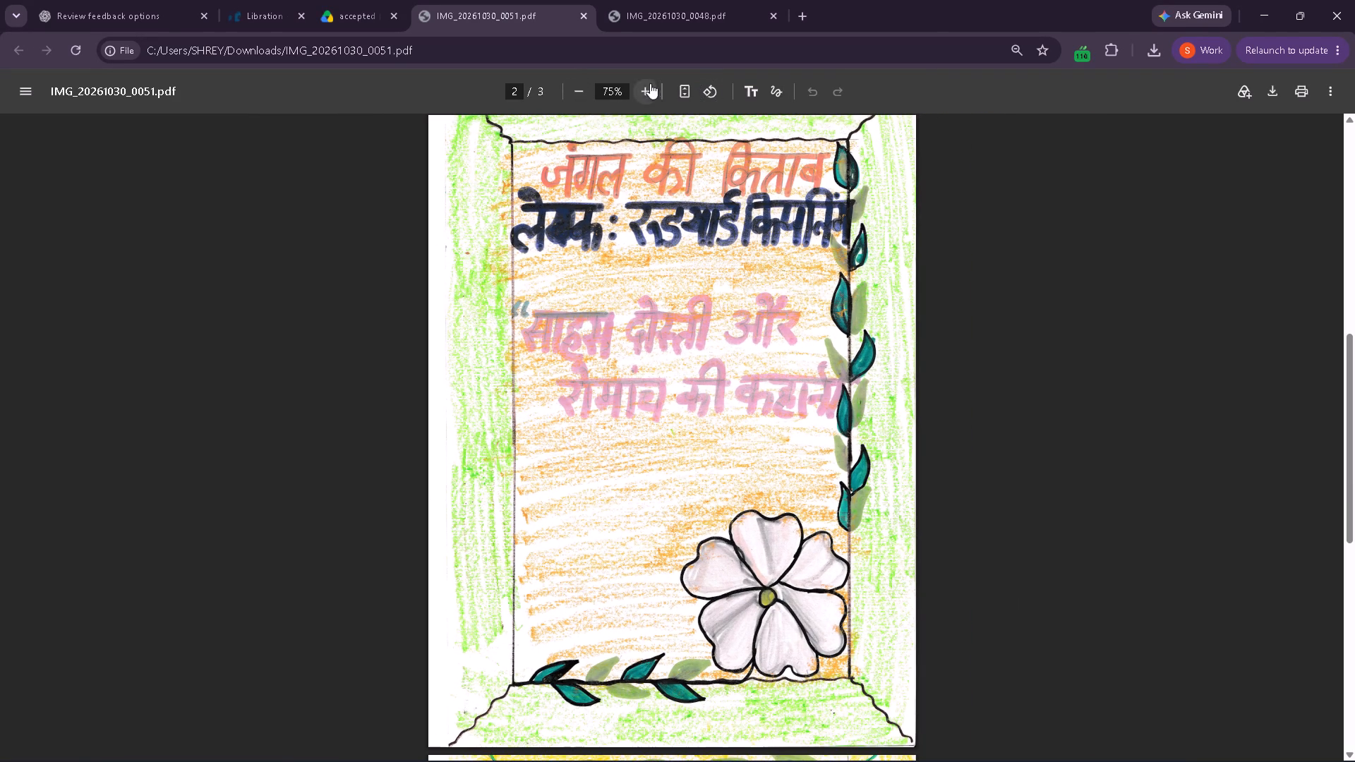
pyautogui.click(584, 89)
# Capture a screenshot of the entire hand-drawn Jungle Book cover on page 2 of the PDF.
pyautogui.scroll(3, 605, 334)
pyautogui.scroll(-1, 606, 341)
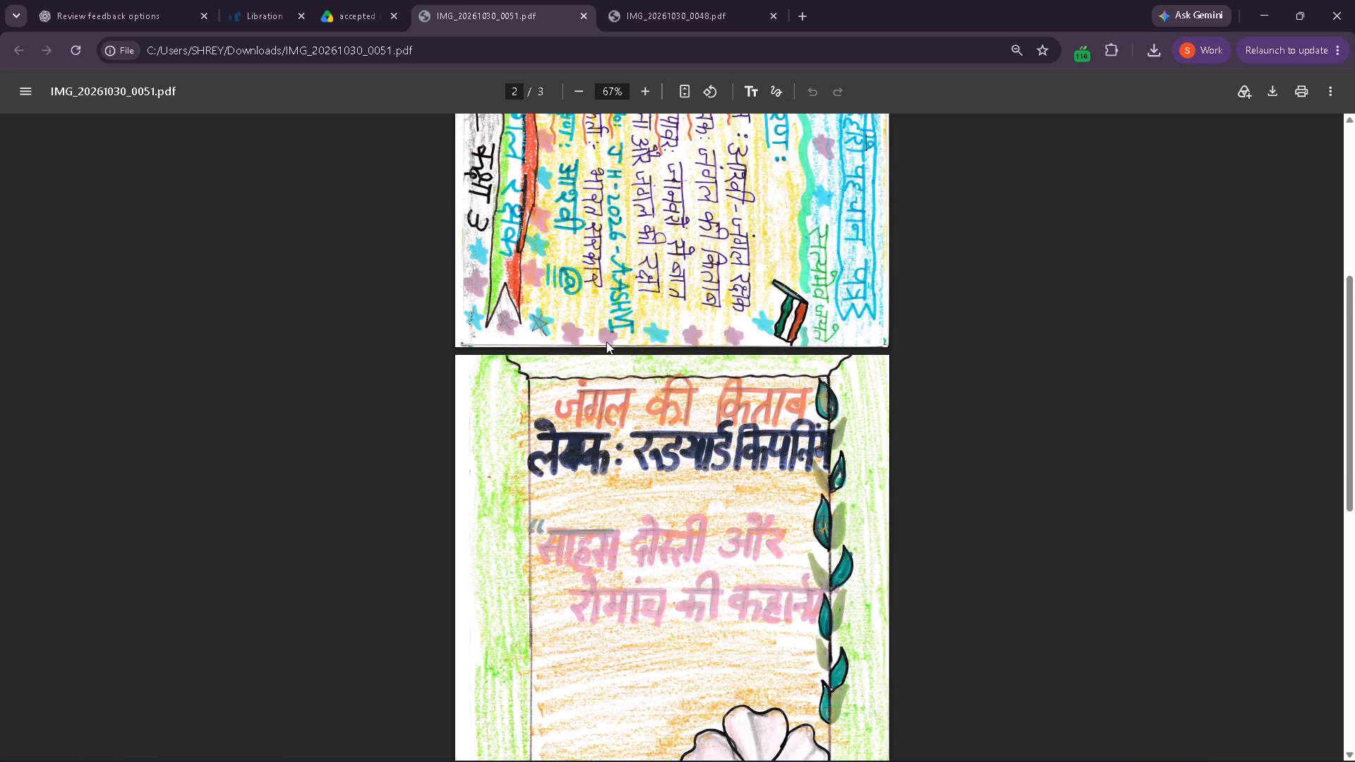
pyautogui.scroll(-2, 606, 341)
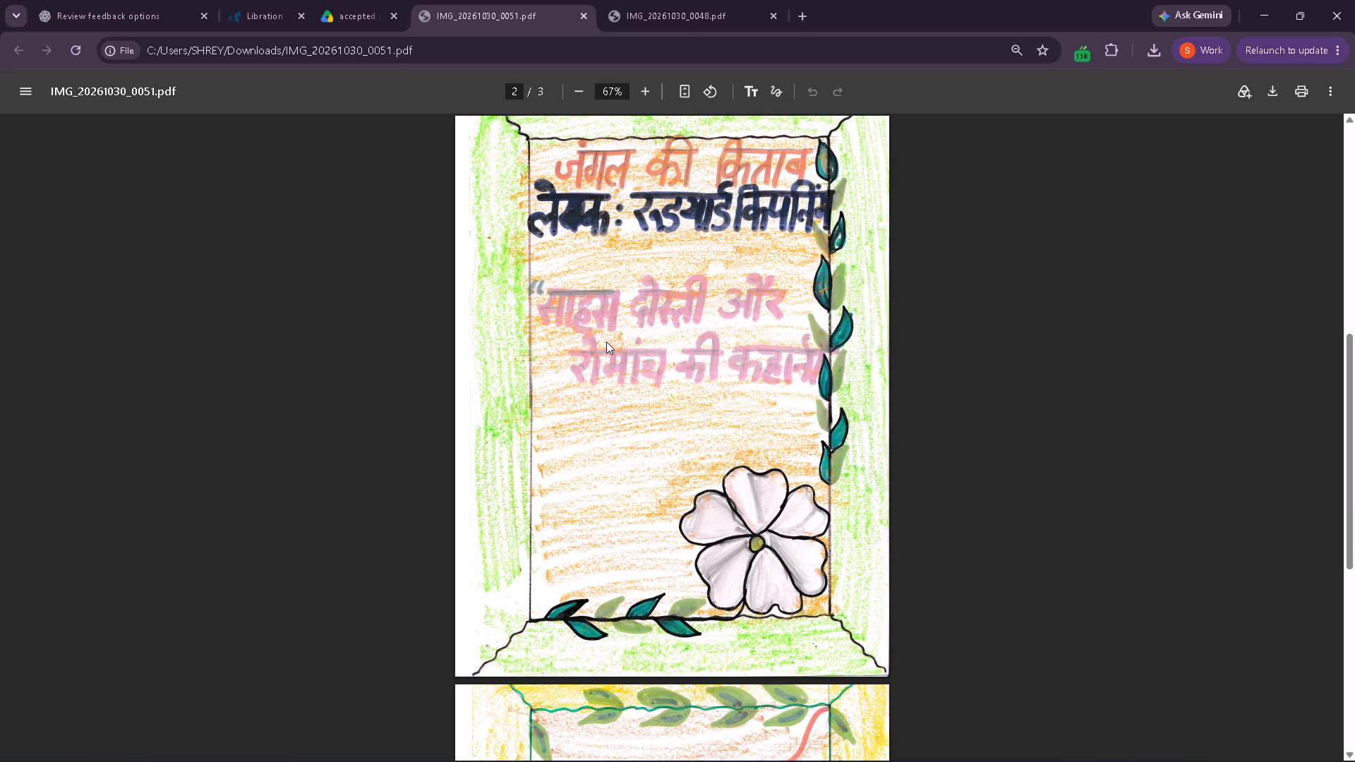
pyautogui.press('shift+super+s')
pyautogui.moveTo(455, 116); pyautogui.dragTo(759, 584)
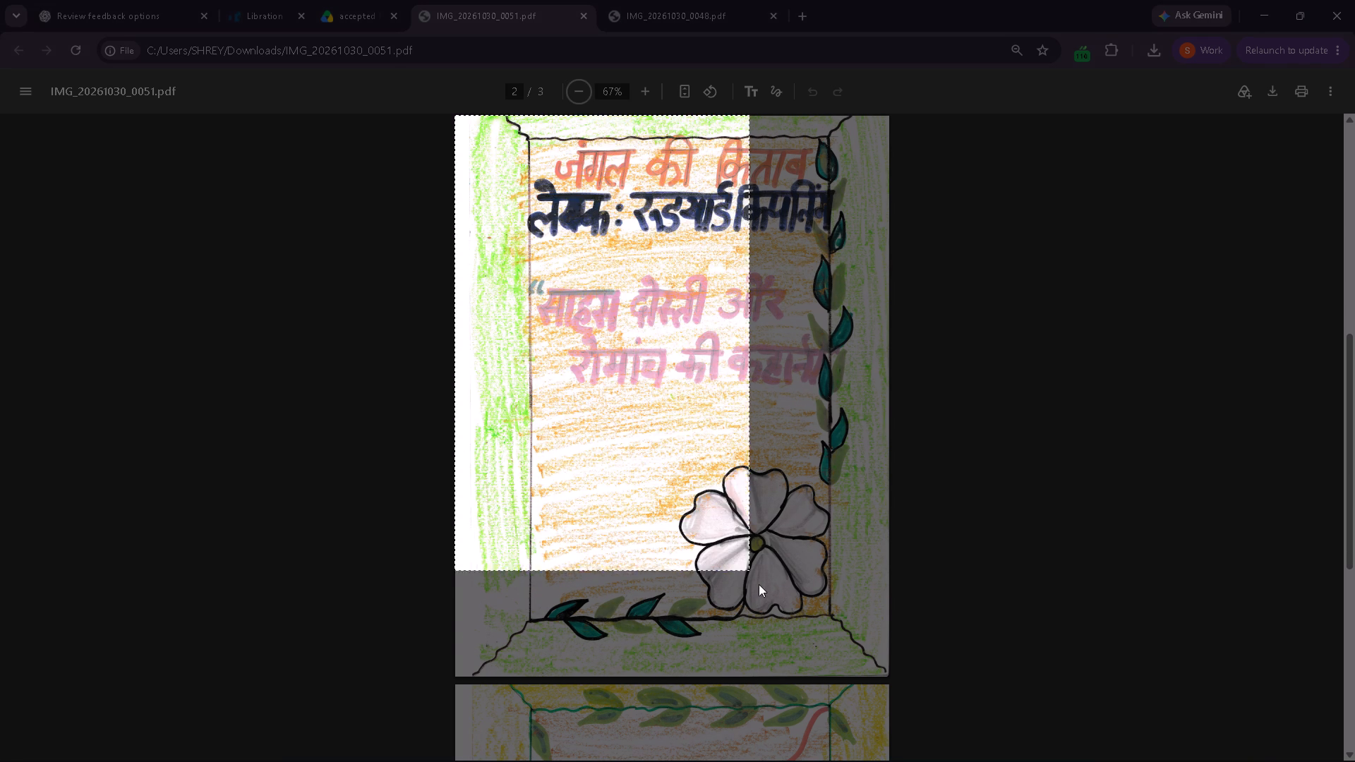
pyautogui.moveTo(759, 584); pyautogui.dragTo(863, 673)
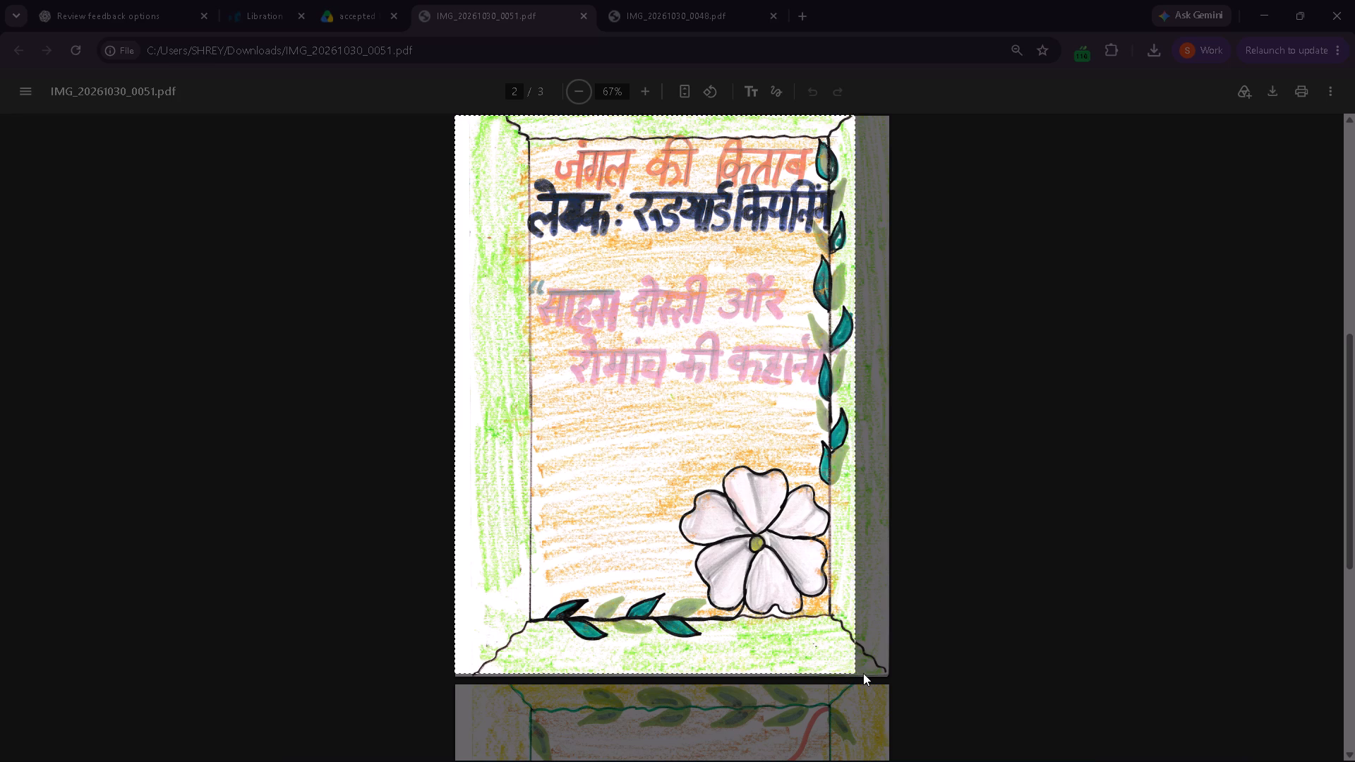
pyautogui.moveTo(863, 673); pyautogui.dragTo(889, 673)
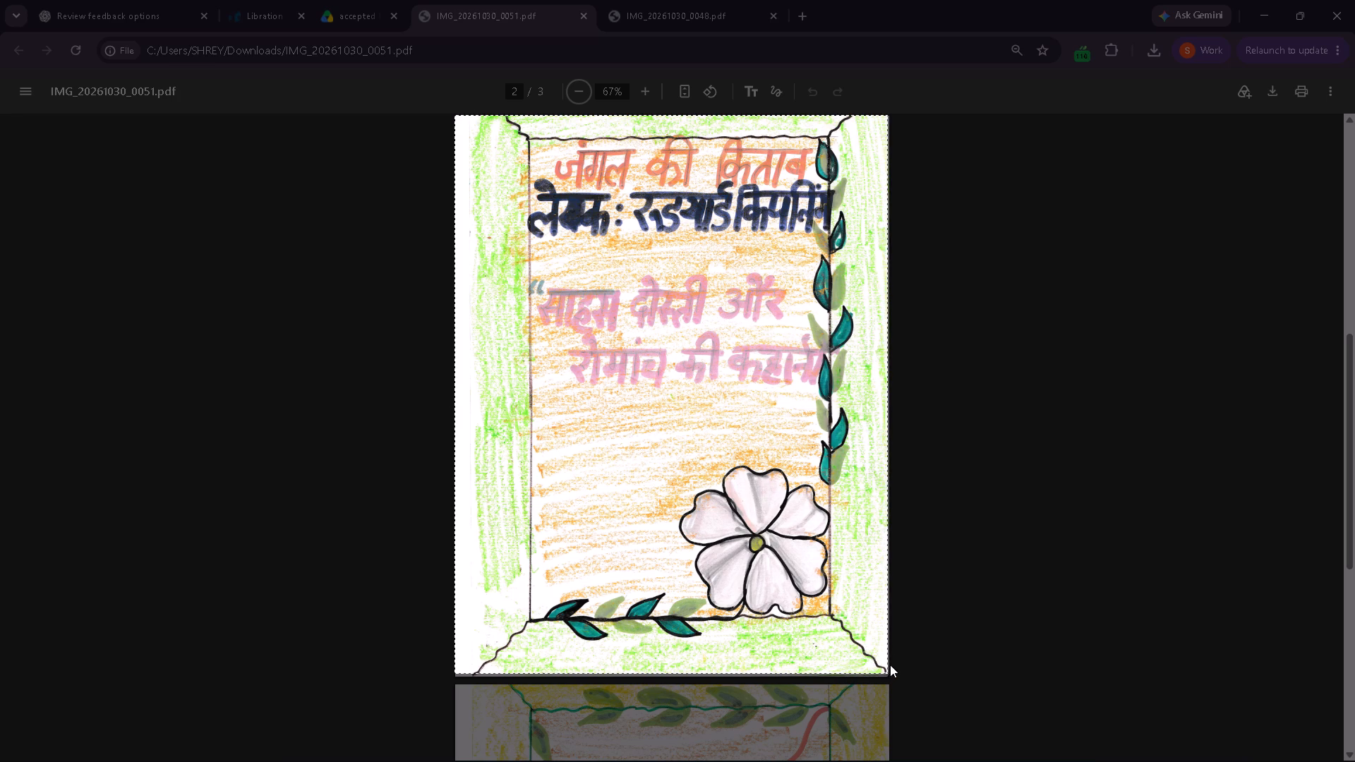
# Examine page 3 of the PDF for the student's details and how it relates to the page 2 cover.
pyautogui.click(527, 708)
pyautogui.scroll(-3, 763, 511)
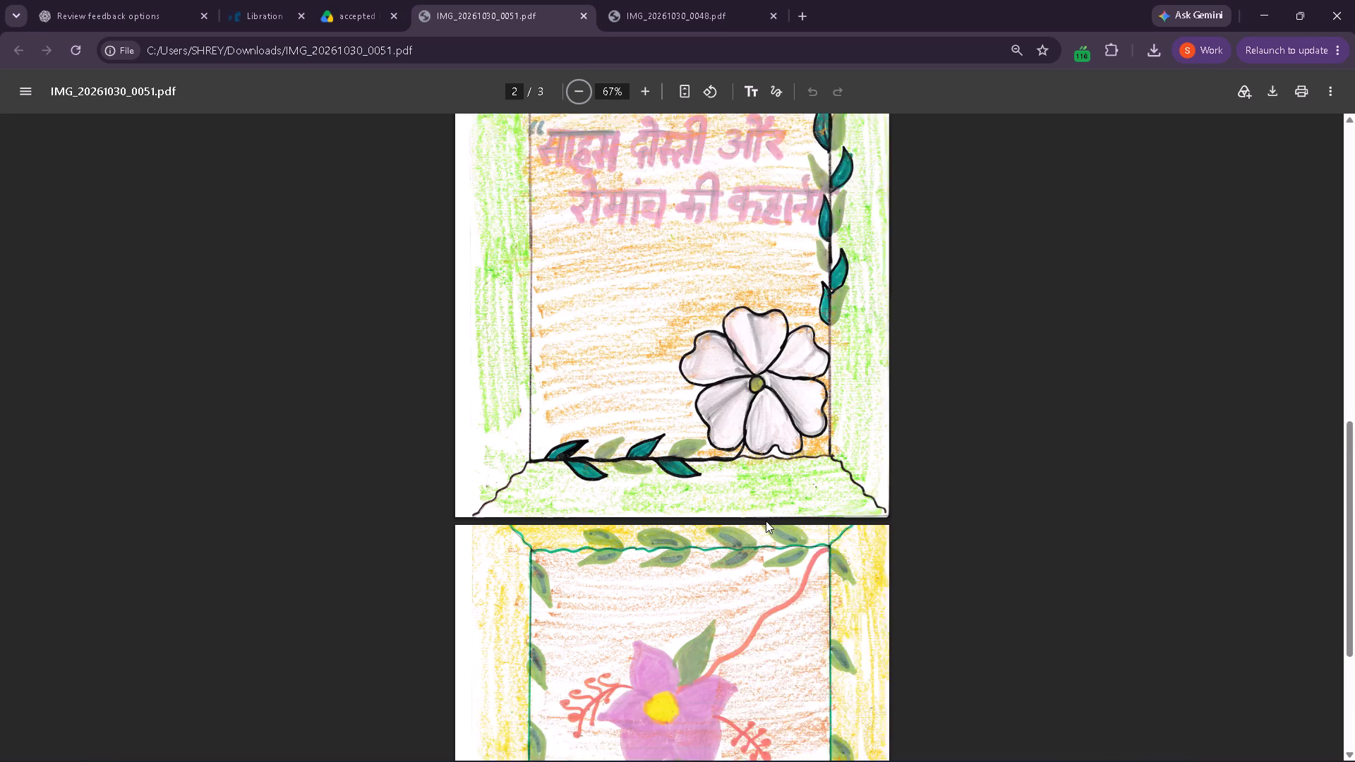
pyautogui.scroll(-10, 766, 521)
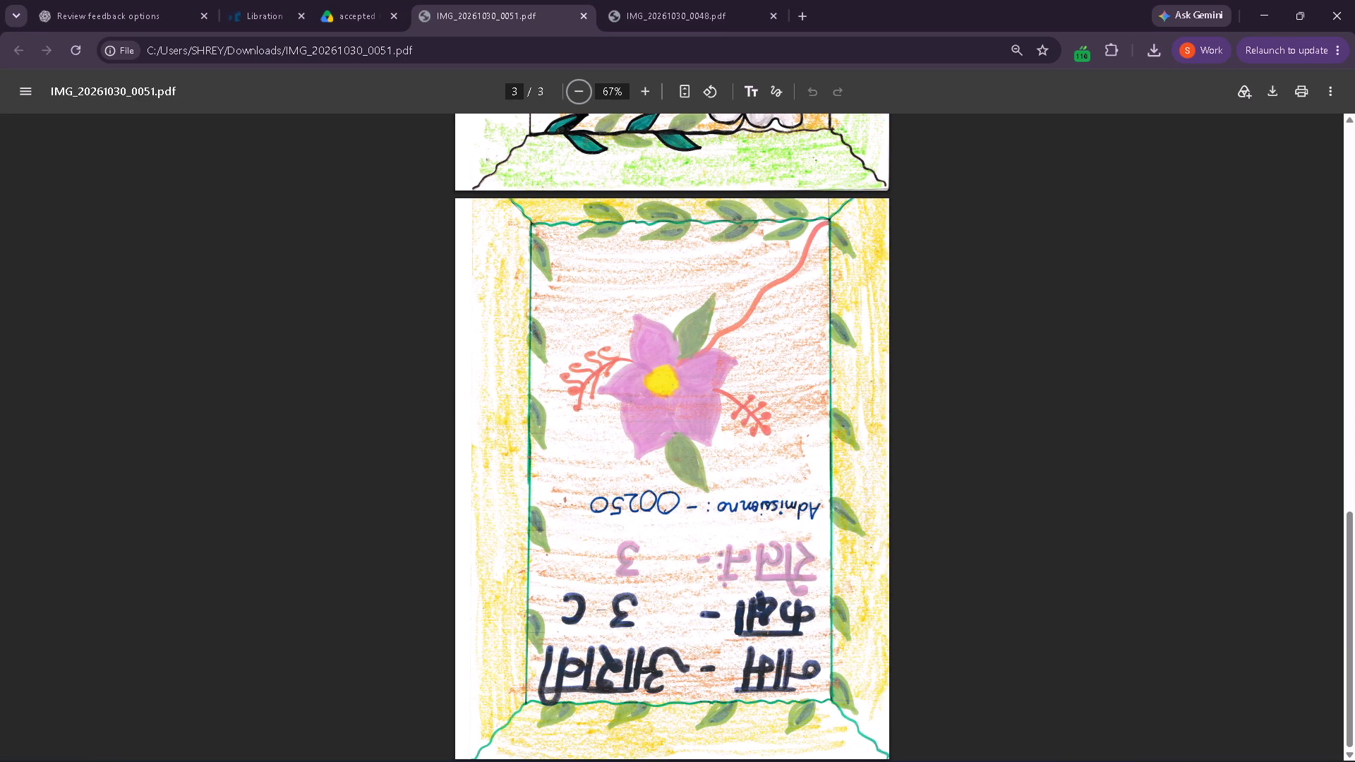
pyautogui.scroll(2, 761, 495)
pyautogui.scroll(-2, 761, 494)
pyautogui.scroll(7, 761, 494)
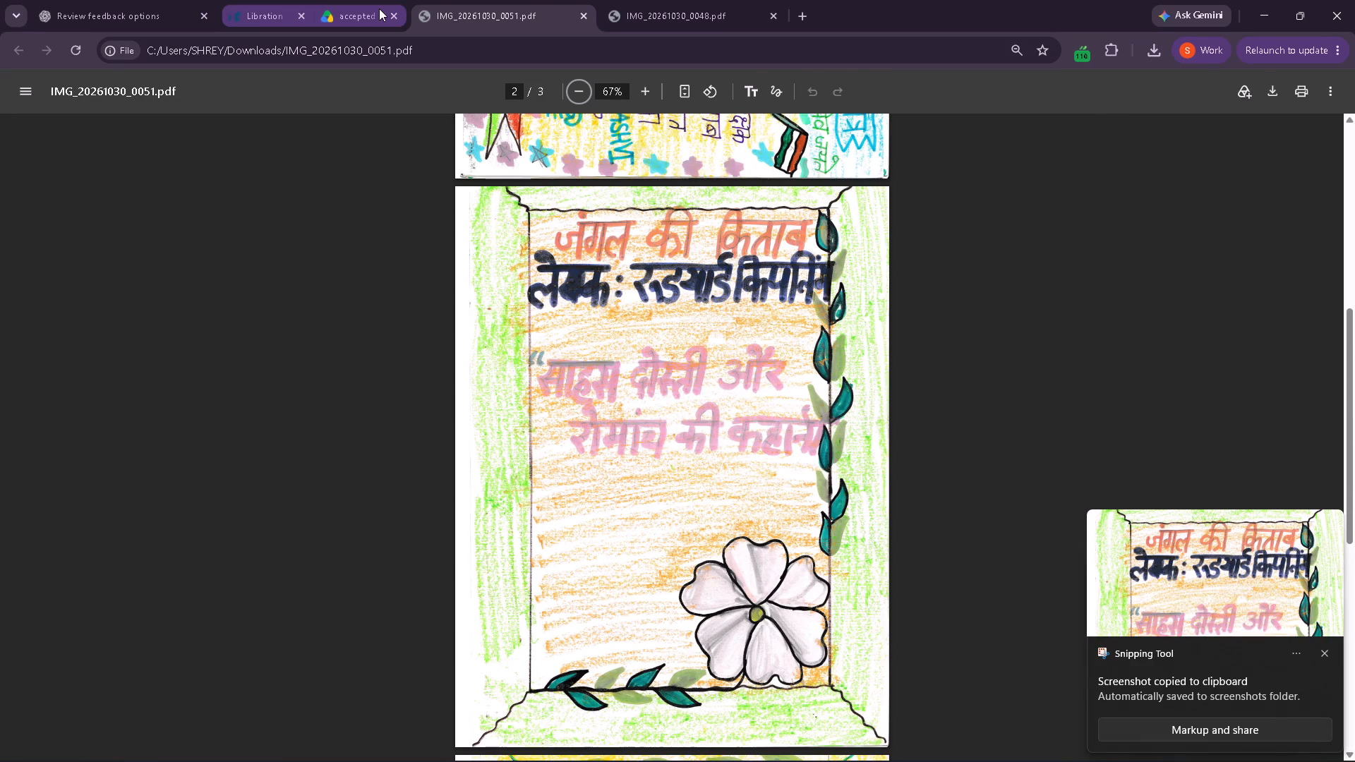
# Return to the Libration form, start another submission entry and open the selection of existing students.
pyautogui.click(379, 8)
pyautogui.click(413, 494)
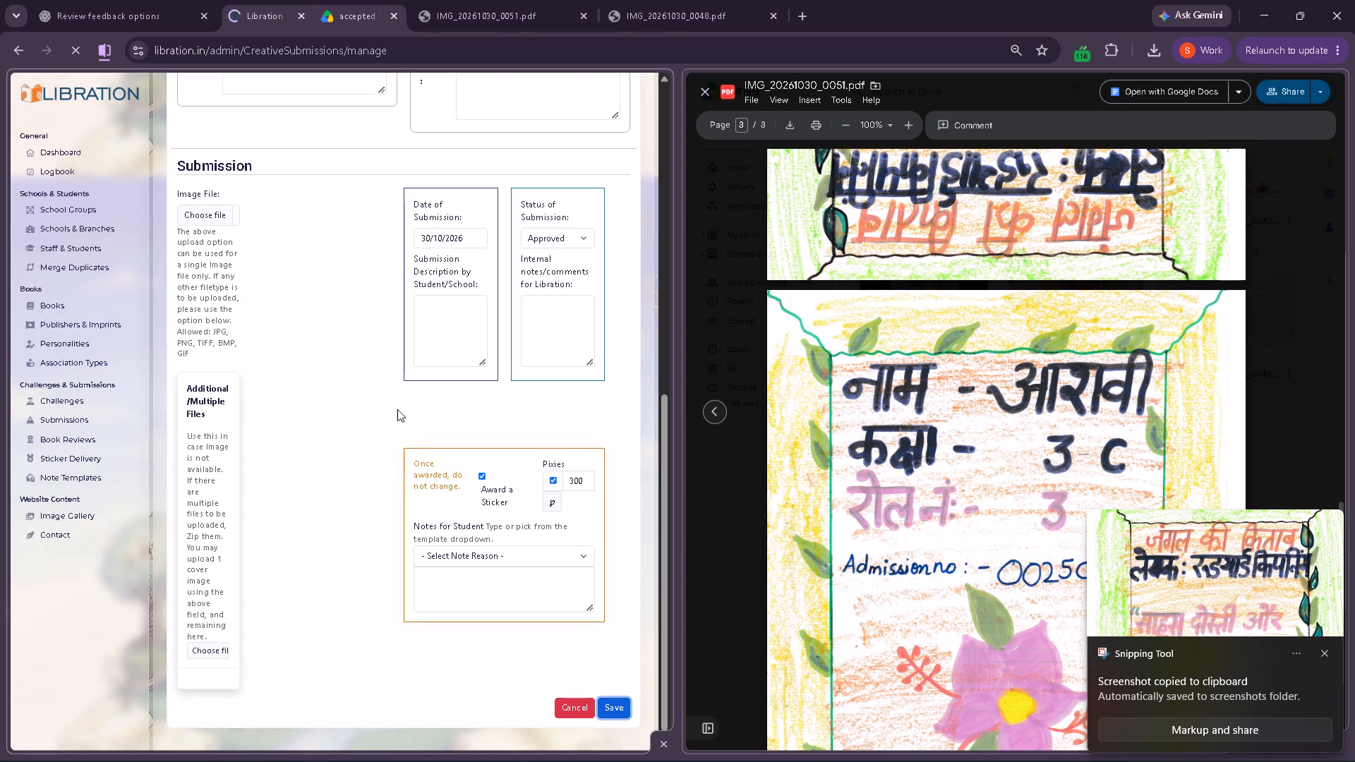
pyautogui.click(359, 274)
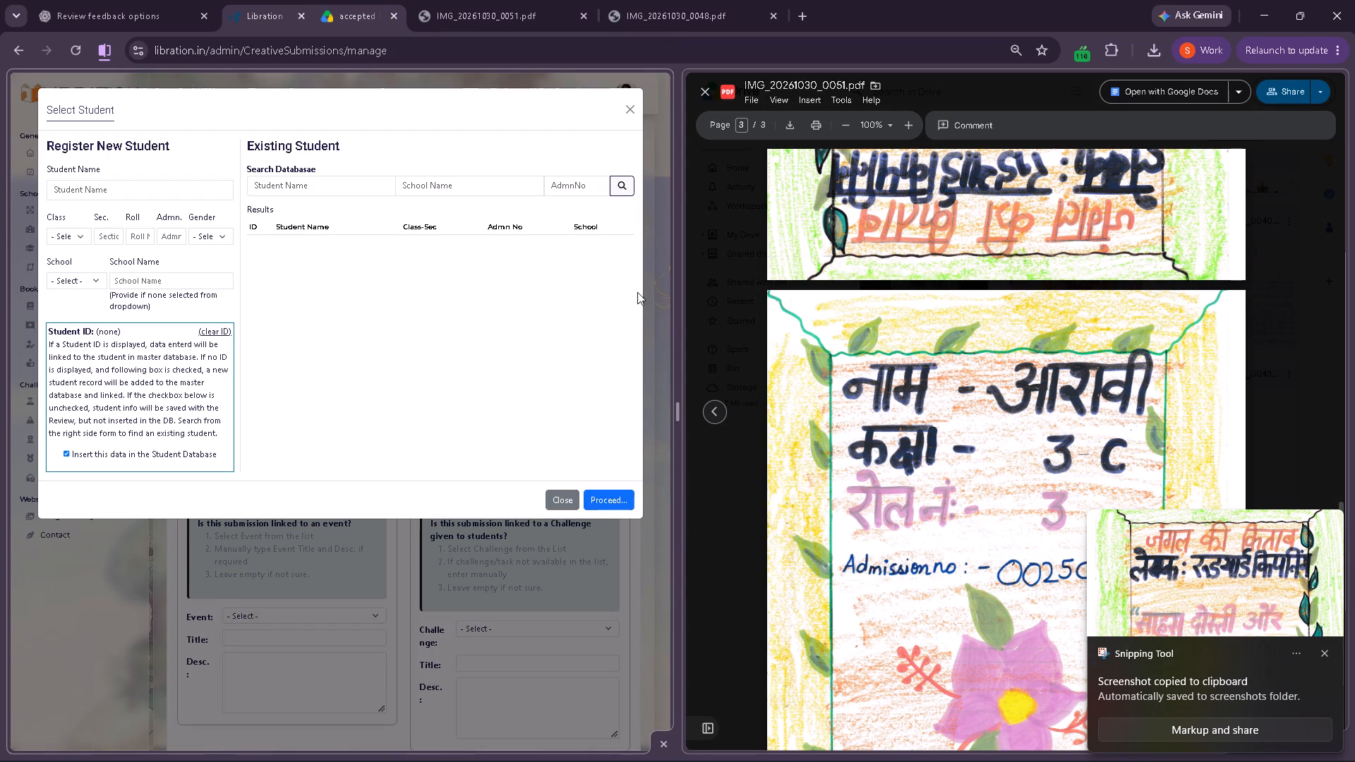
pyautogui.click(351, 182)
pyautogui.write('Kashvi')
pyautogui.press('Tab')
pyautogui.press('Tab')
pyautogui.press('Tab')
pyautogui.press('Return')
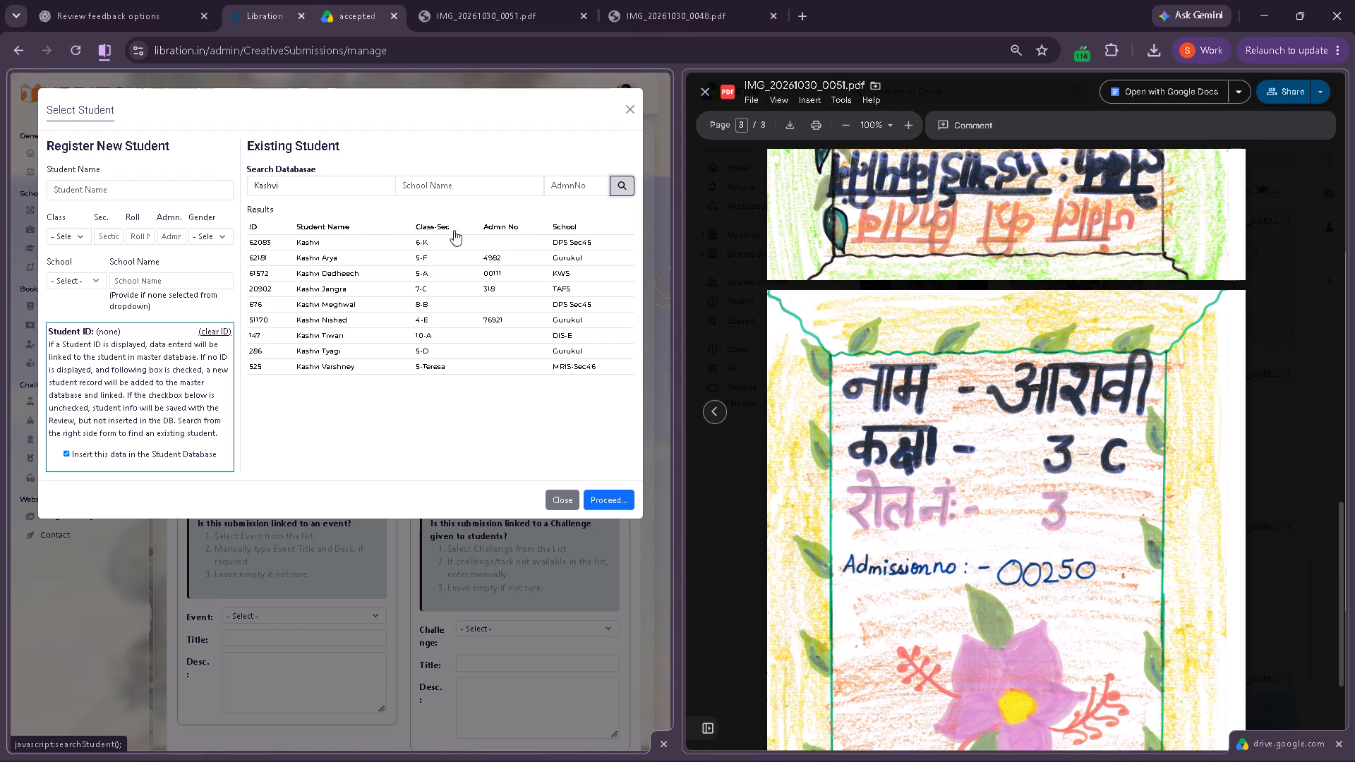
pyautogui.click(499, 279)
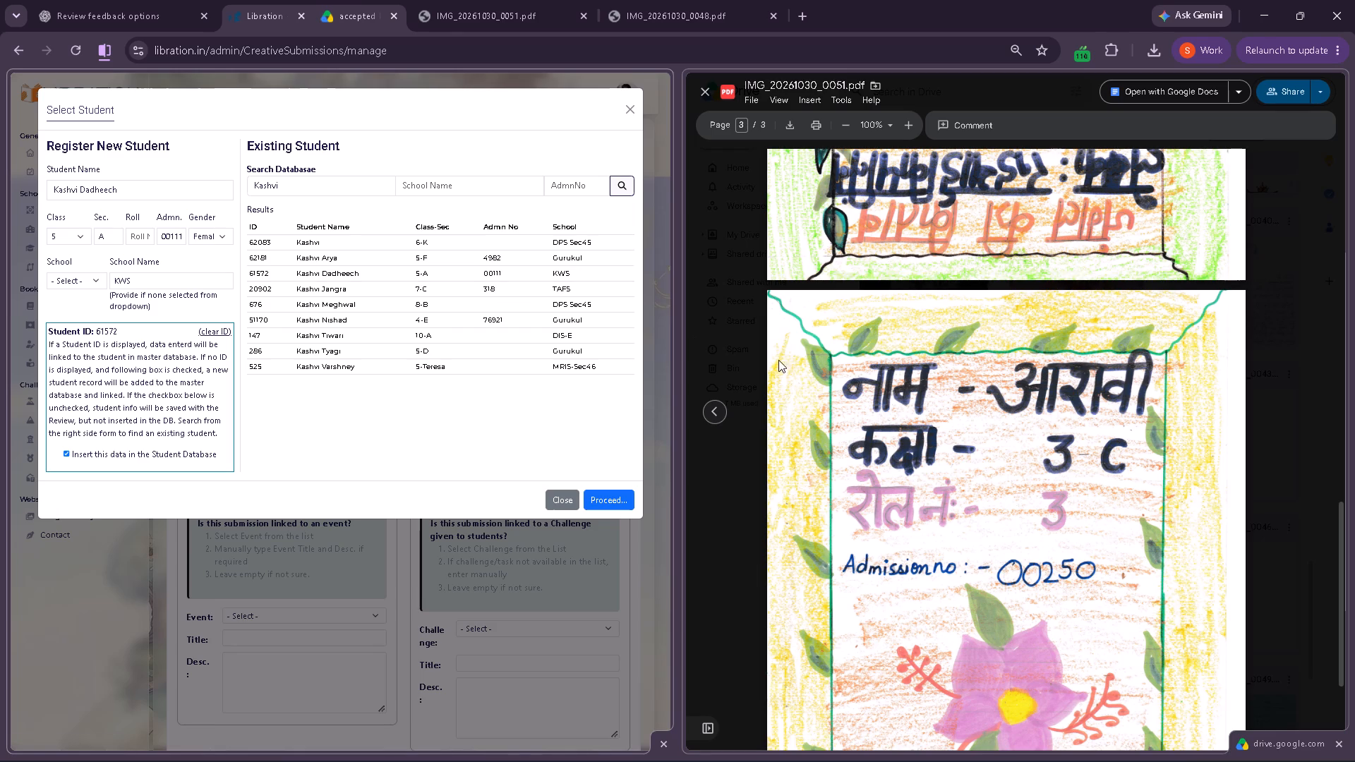
pyautogui.scroll(-4, 965, 535)
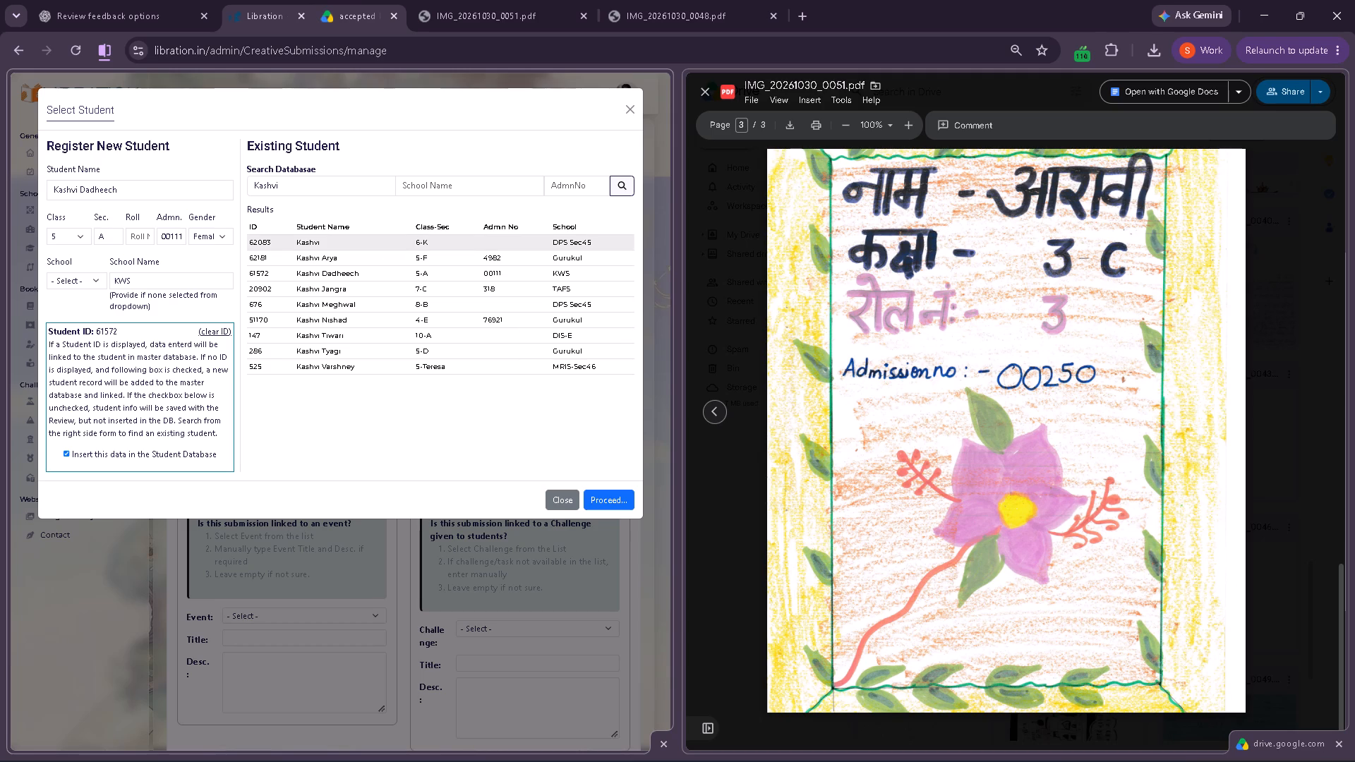
pyautogui.click(260, 188)
pyautogui.press('BackSpace')
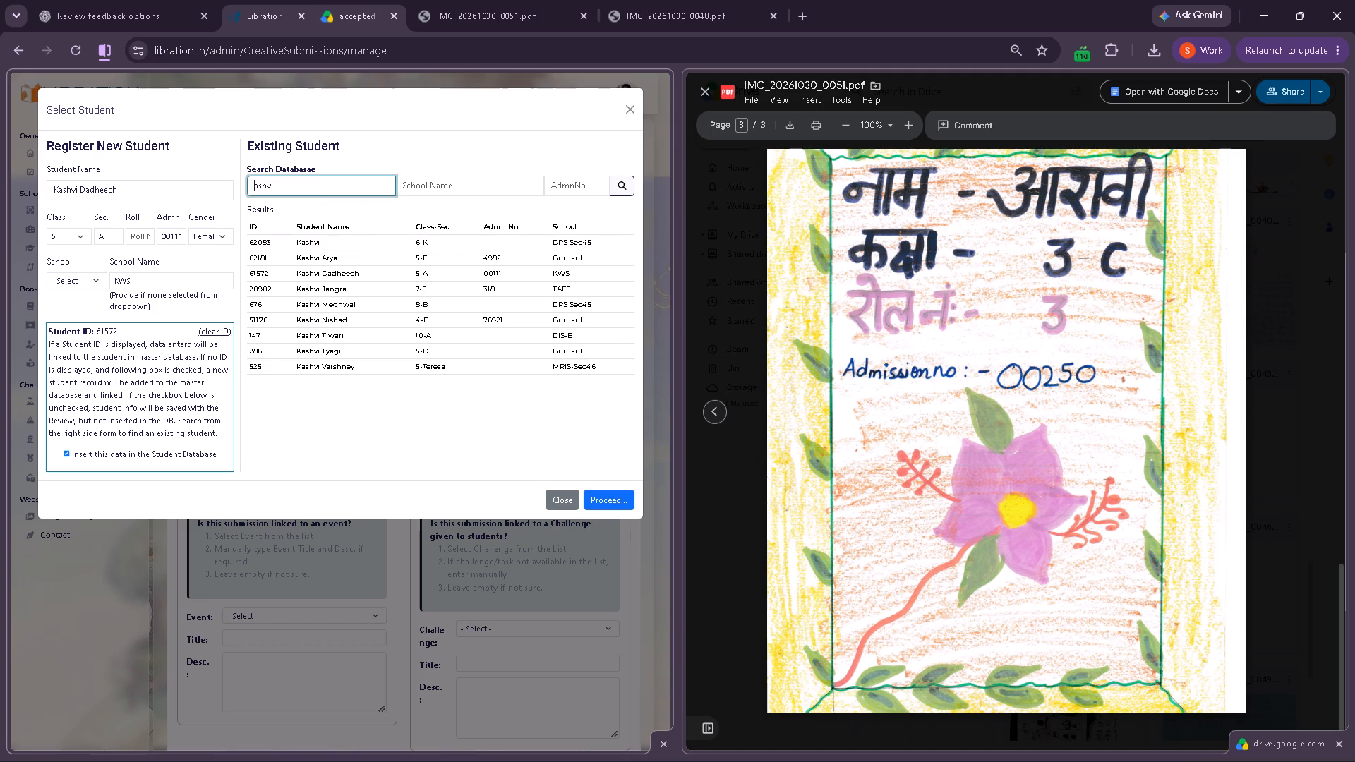
pyautogui.press('Tab')
pyautogui.press('Tab')
pyautogui.press('Tab')
pyautogui.press('Return')
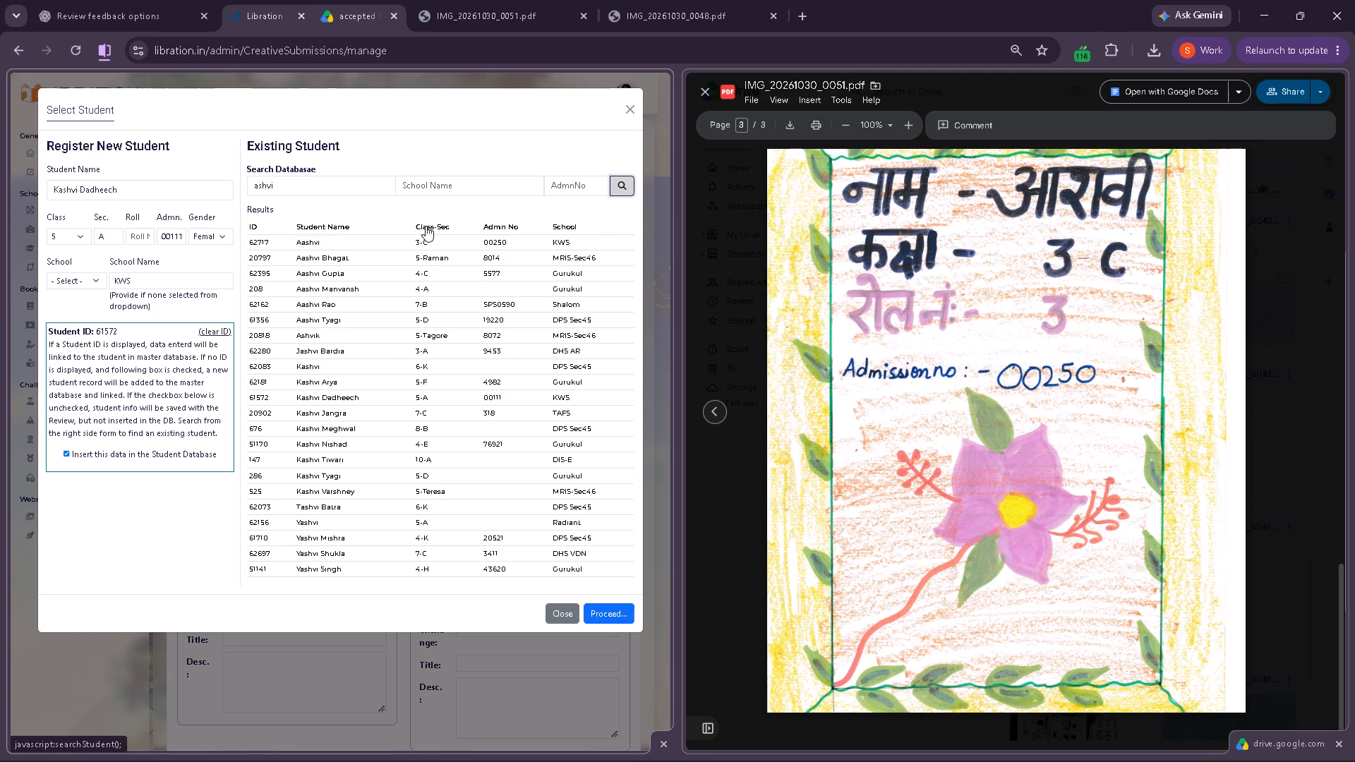
pyautogui.click(471, 241)
pyautogui.click(626, 607)
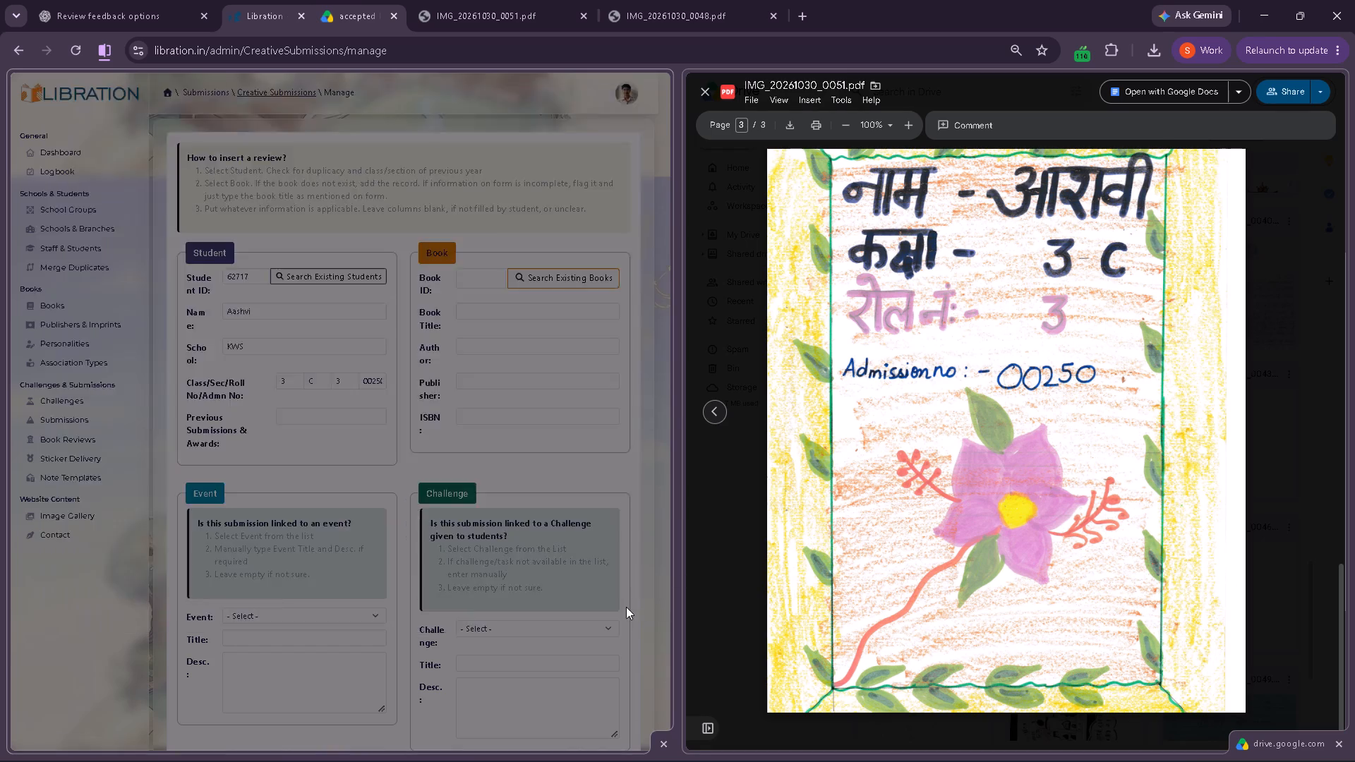
pyautogui.click(554, 284)
pyautogui.click(457, 185)
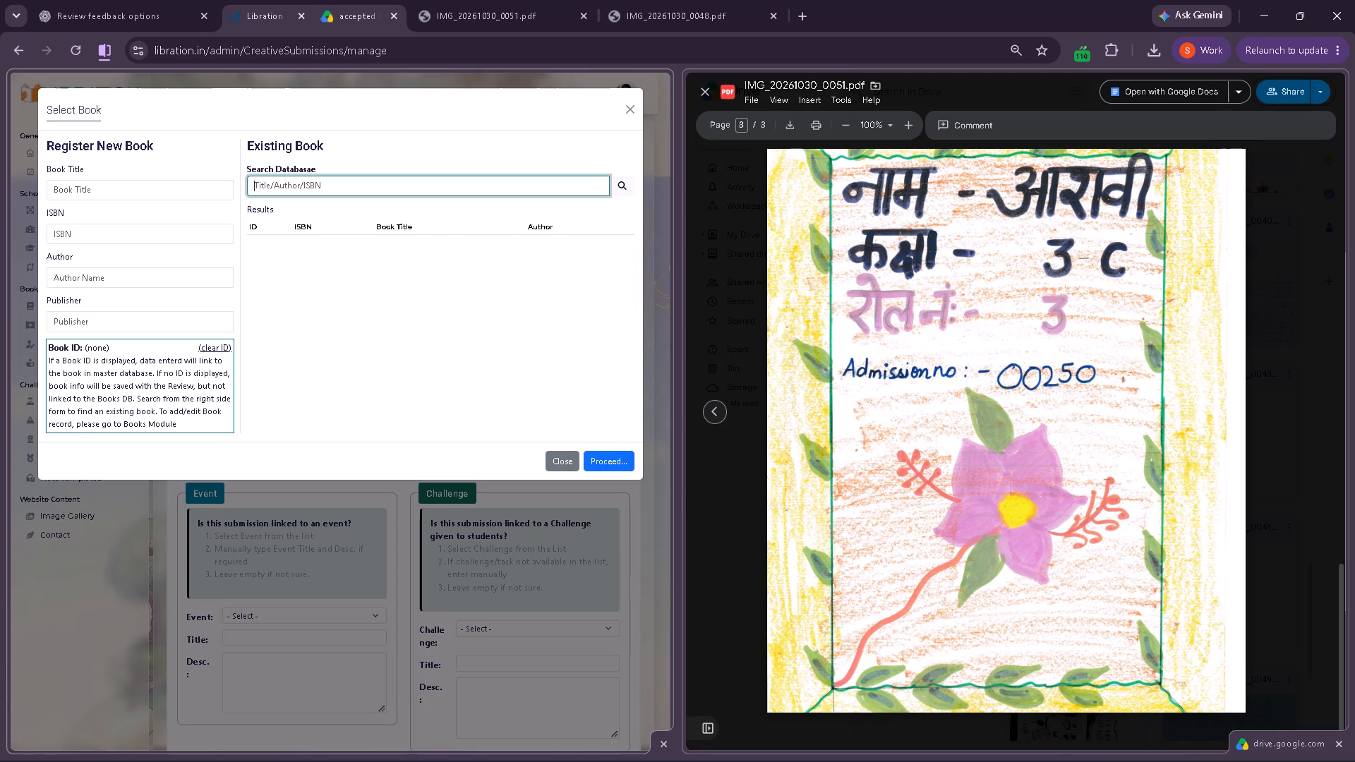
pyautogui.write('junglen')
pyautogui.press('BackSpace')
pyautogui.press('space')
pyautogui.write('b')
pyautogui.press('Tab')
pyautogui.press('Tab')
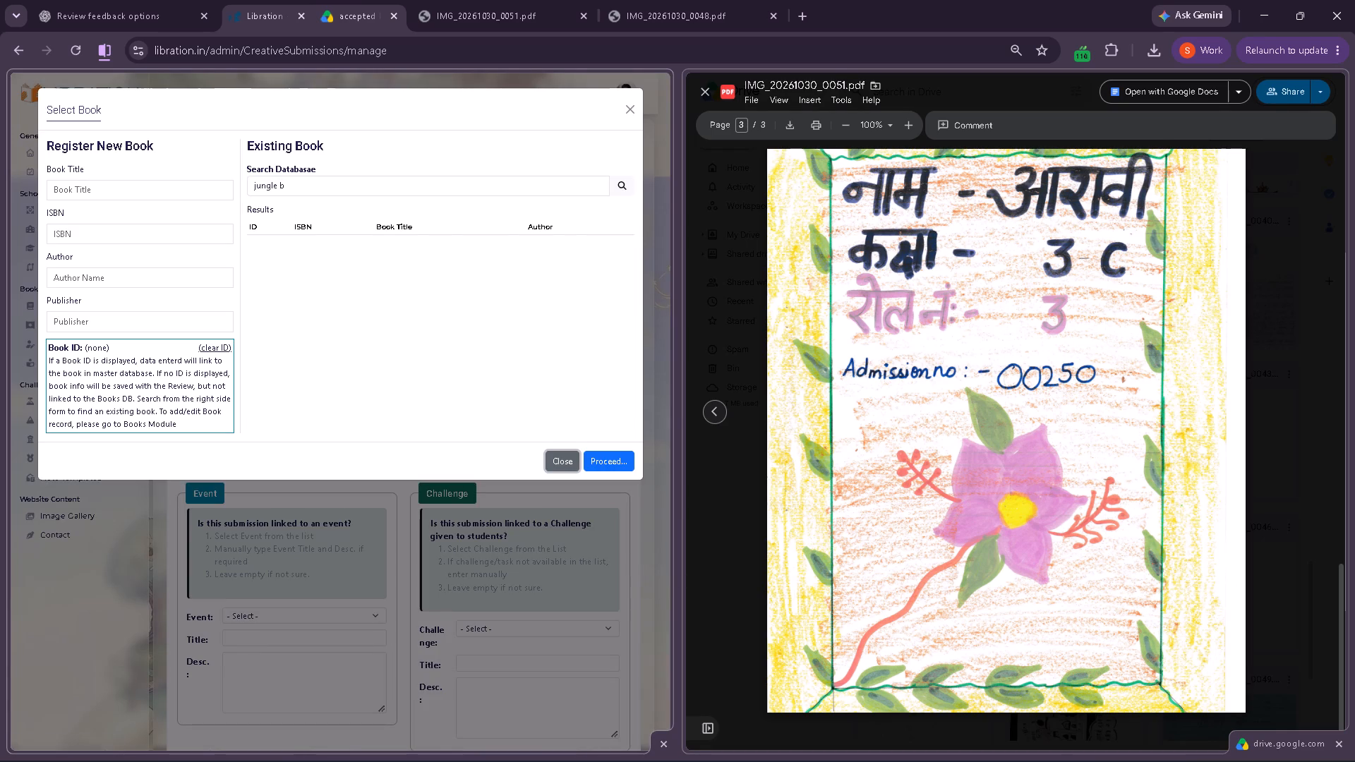
pyautogui.click(627, 185)
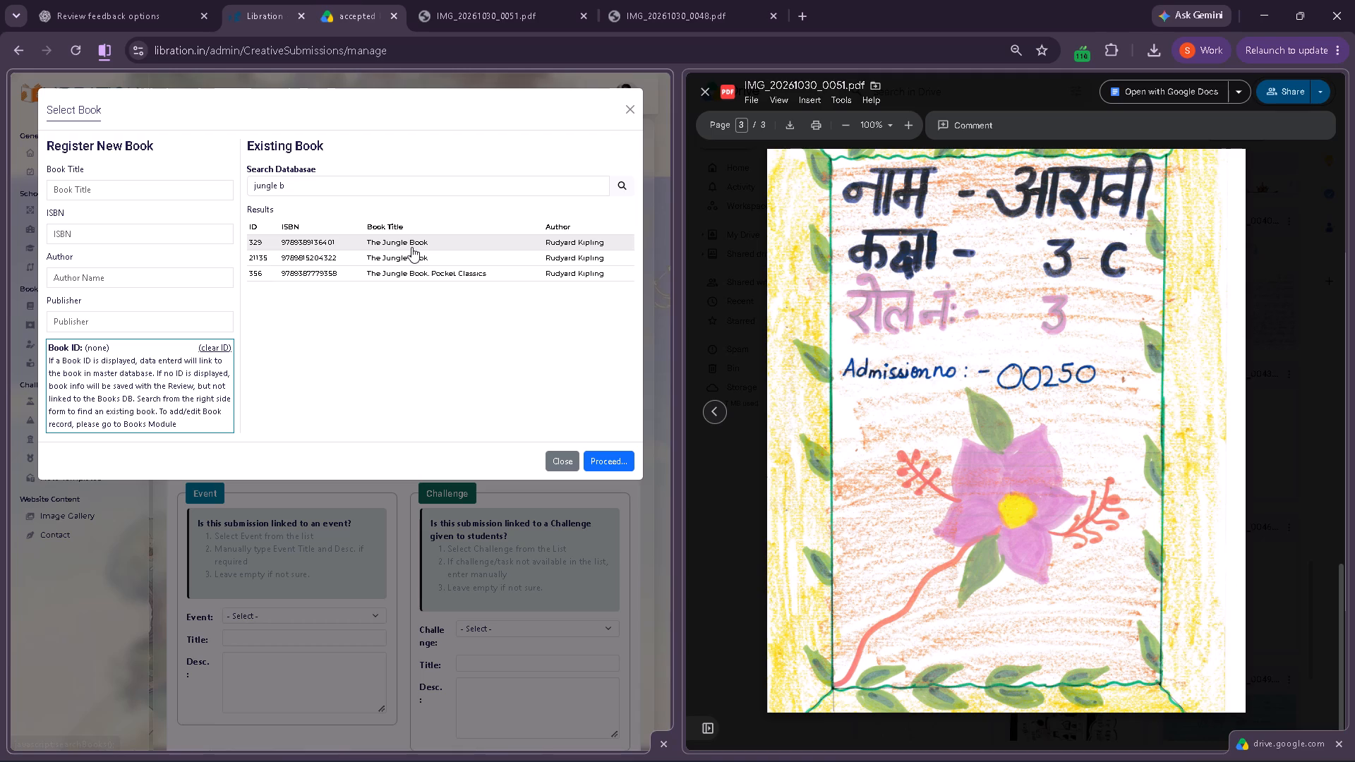
pyautogui.click(411, 247)
pyautogui.click(613, 457)
# Link the submission to challenge [5a] Re-Cover and enter "Re-Cover" as the challenge title.
pyautogui.scroll(-2, 538, 488)
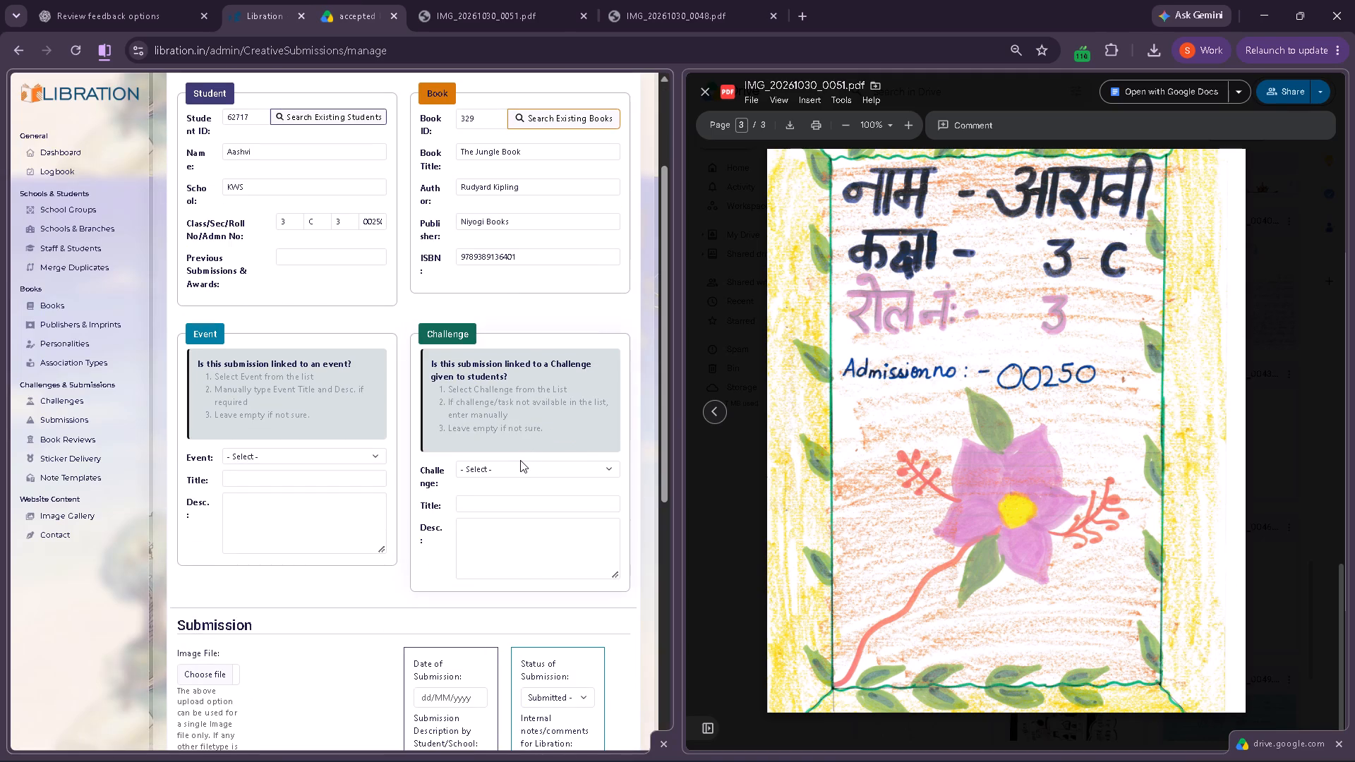
pyautogui.click(519, 463)
pyautogui.scroll(-8, 495, 384)
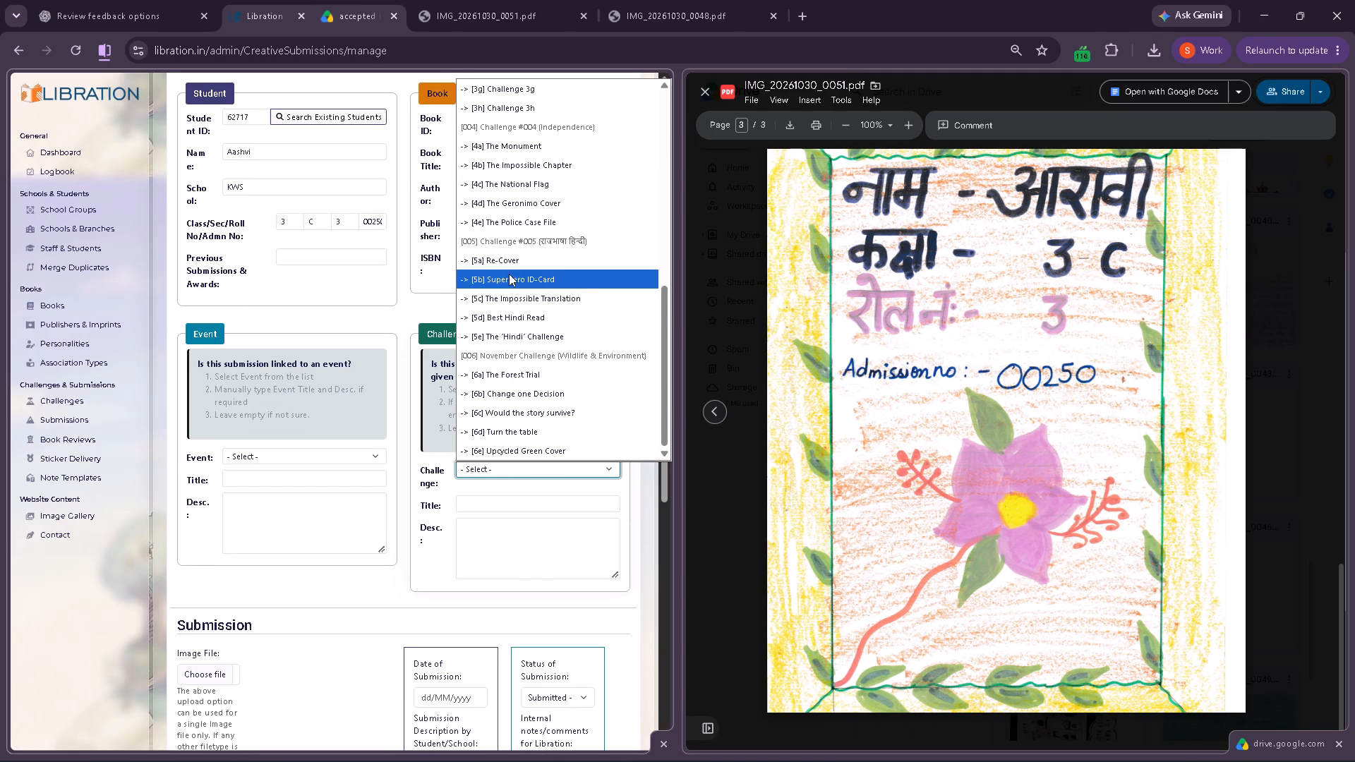
pyautogui.click(509, 267)
pyautogui.press('Tab')
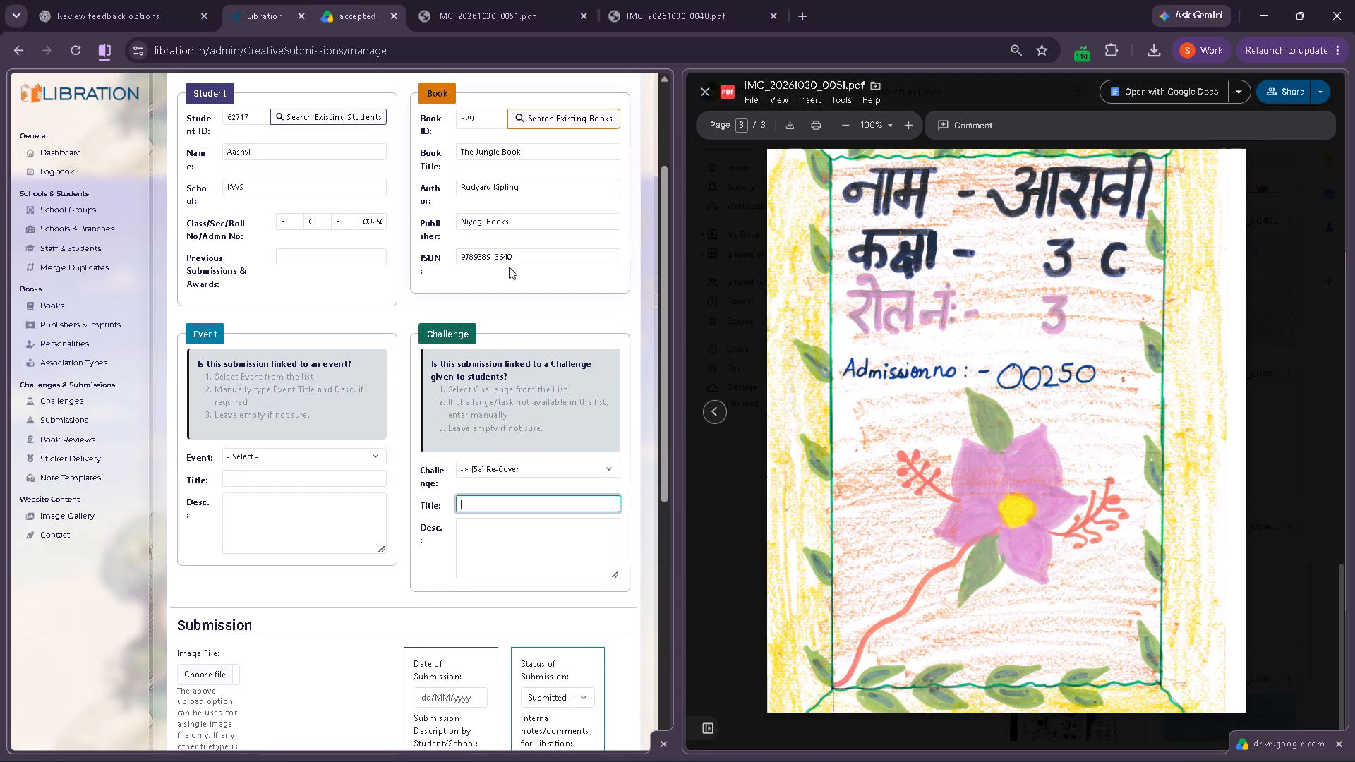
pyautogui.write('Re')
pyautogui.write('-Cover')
# Attach the cover screenshot "Screenshot 2026-11-05 111407.png" from Downloads as the submission's image file.
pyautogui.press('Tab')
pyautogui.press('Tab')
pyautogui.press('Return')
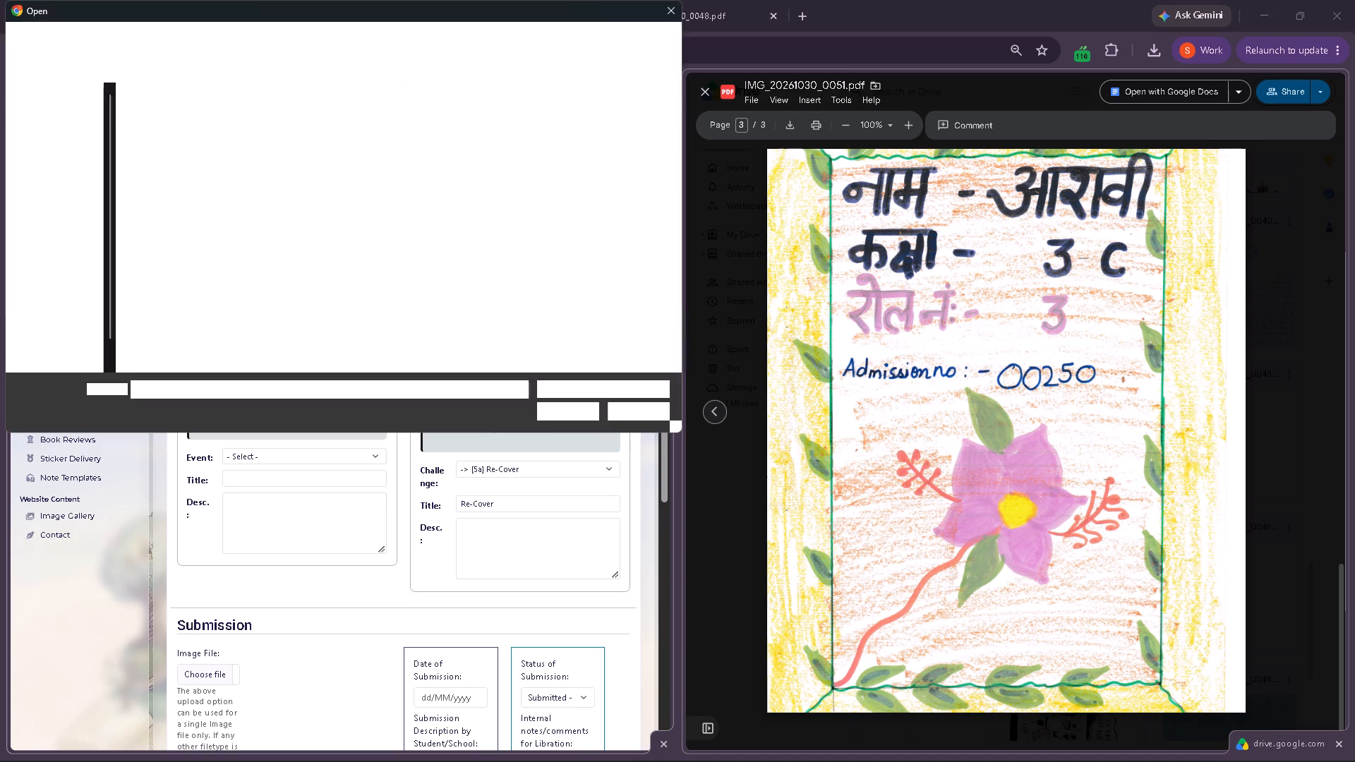
pyautogui.click(198, 107)
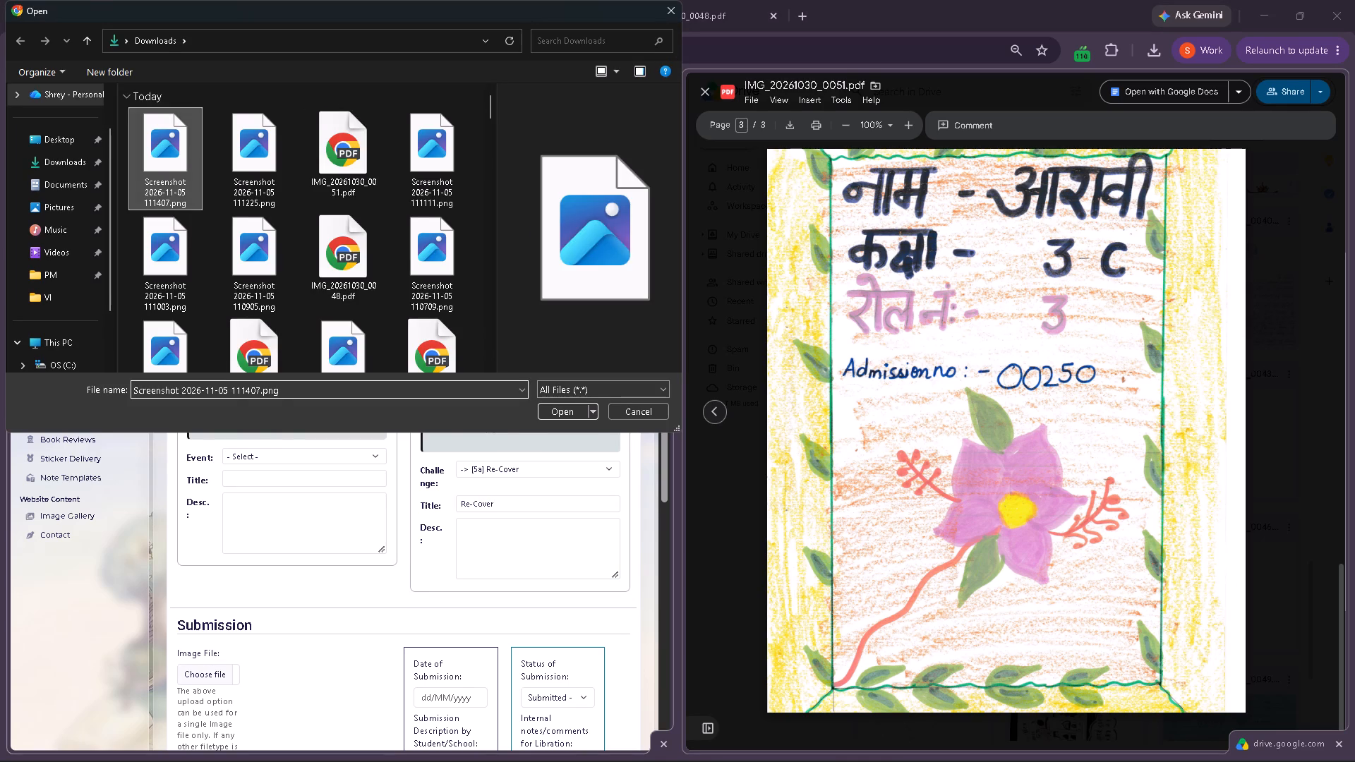
pyautogui.press('Return')
# Set the date of submission to 30/10/2026 and the submission status to Approved.
pyautogui.press('Tab')
pyautogui.press('Tab')
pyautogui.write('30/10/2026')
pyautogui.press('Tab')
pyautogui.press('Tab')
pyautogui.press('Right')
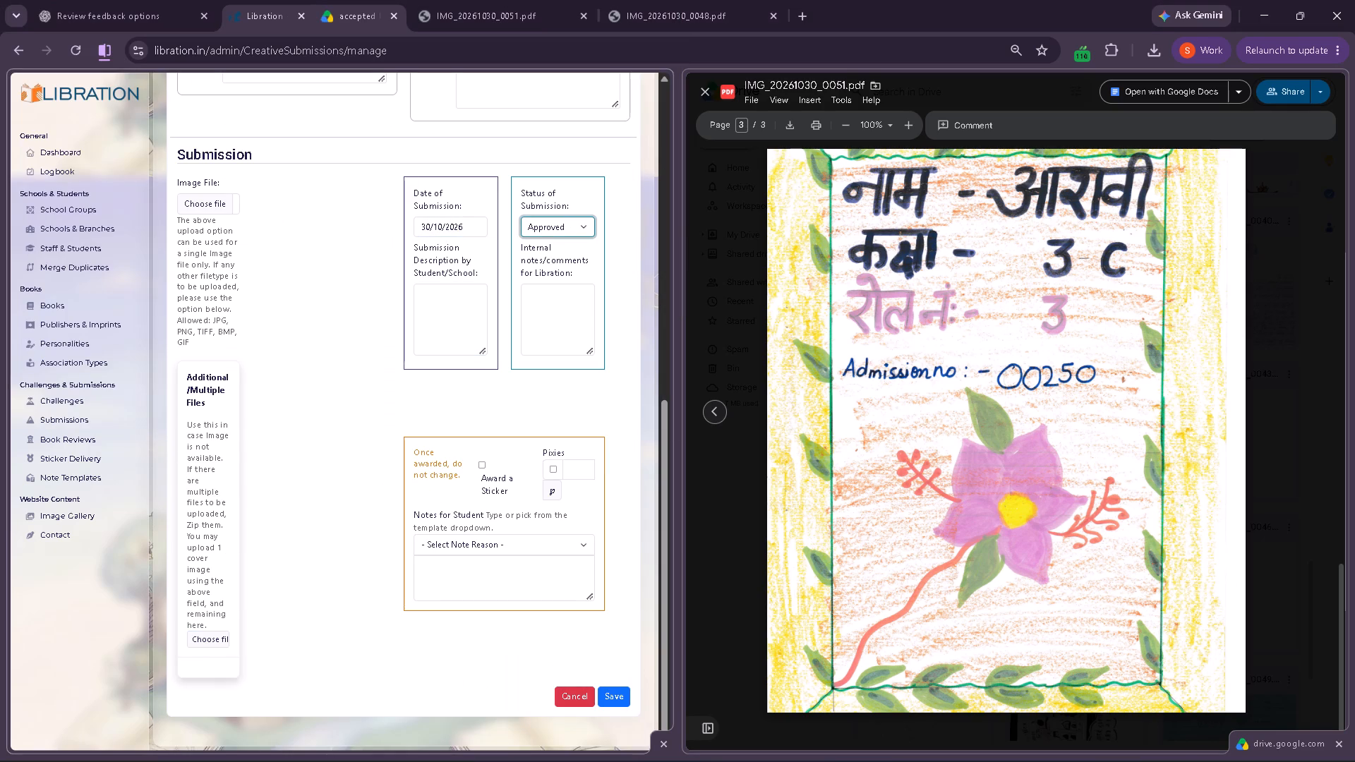
# Award a sticker and 300 Pixies for the Re-Cover submission.
pyautogui.click(500, 481)
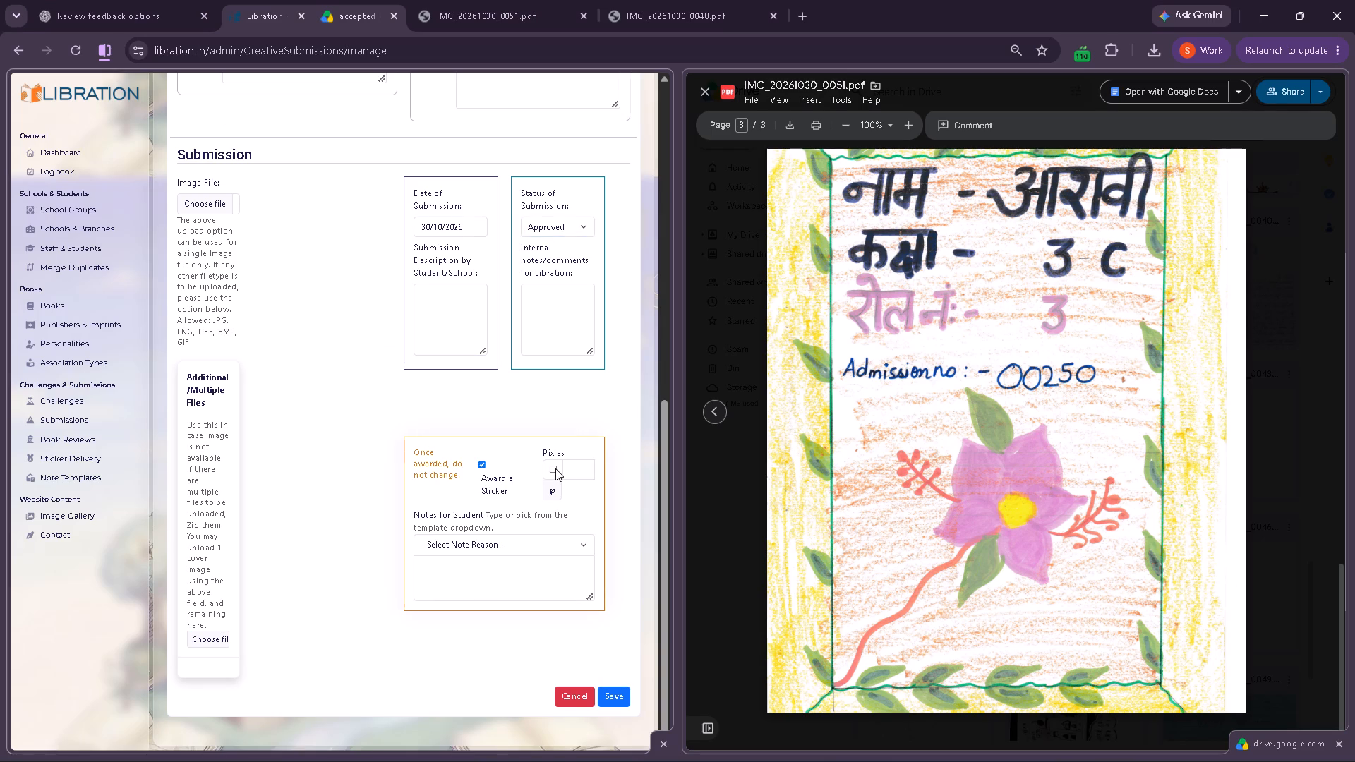
pyautogui.click(555, 468)
pyautogui.press('Tab')
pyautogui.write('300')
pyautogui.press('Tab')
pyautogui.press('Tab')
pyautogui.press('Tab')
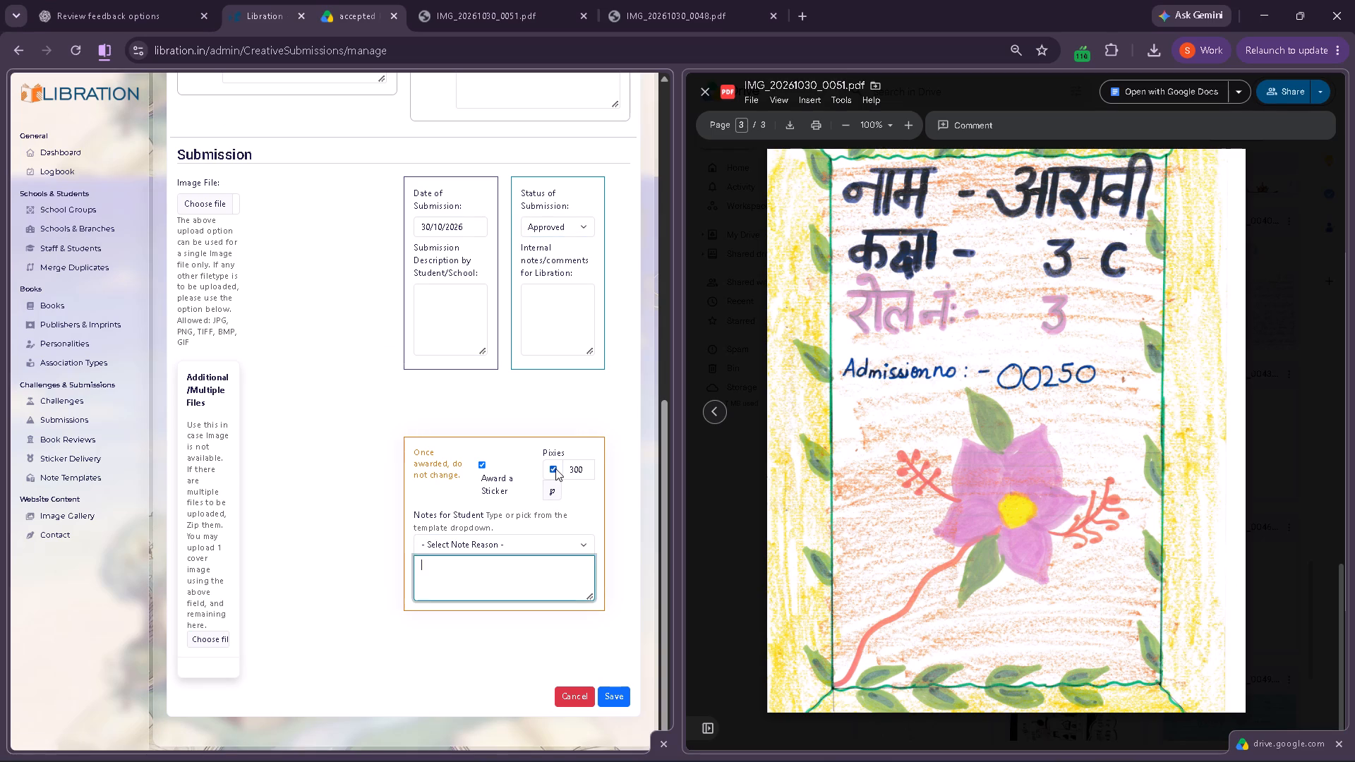
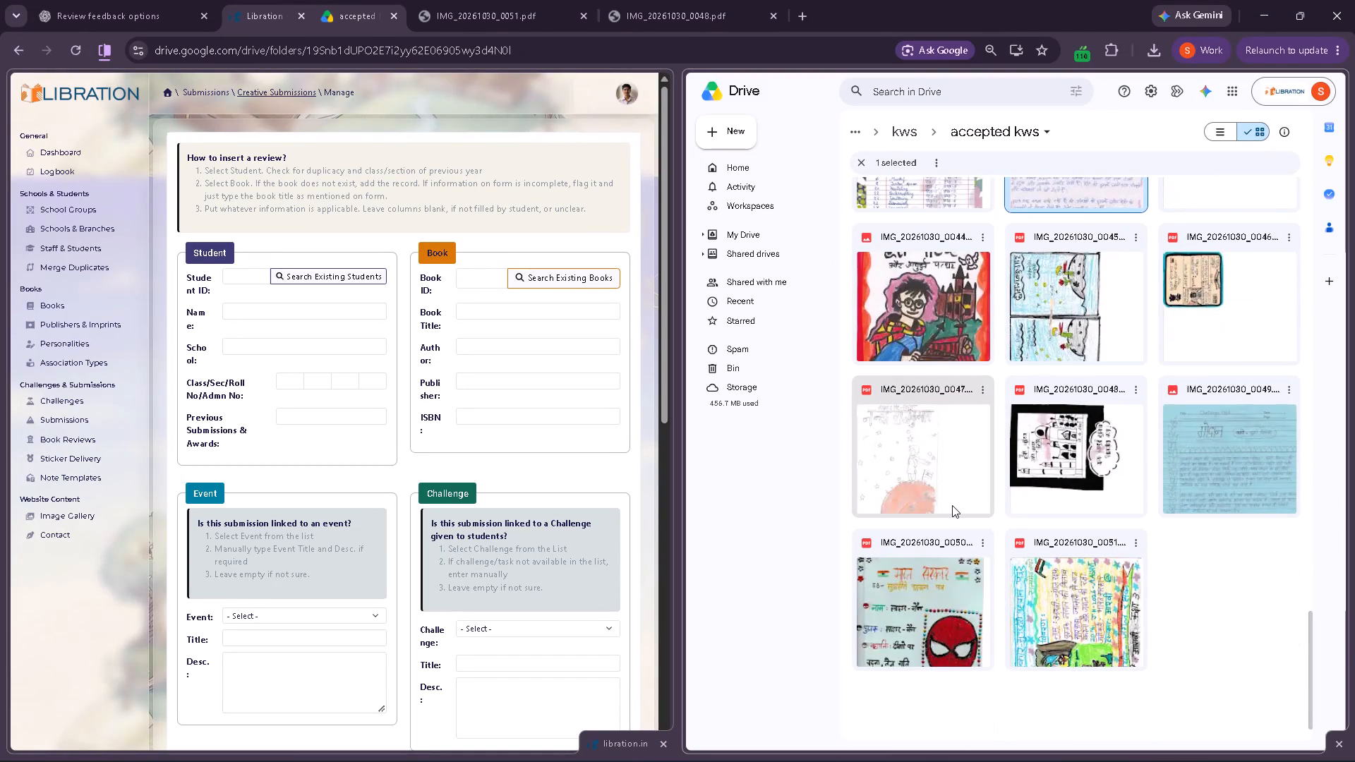
# Open the next scan, IMG_20261030_0052.jpg, from the accepted kws folder in the Drive preview.
pyautogui.scroll(-6, 952, 505)
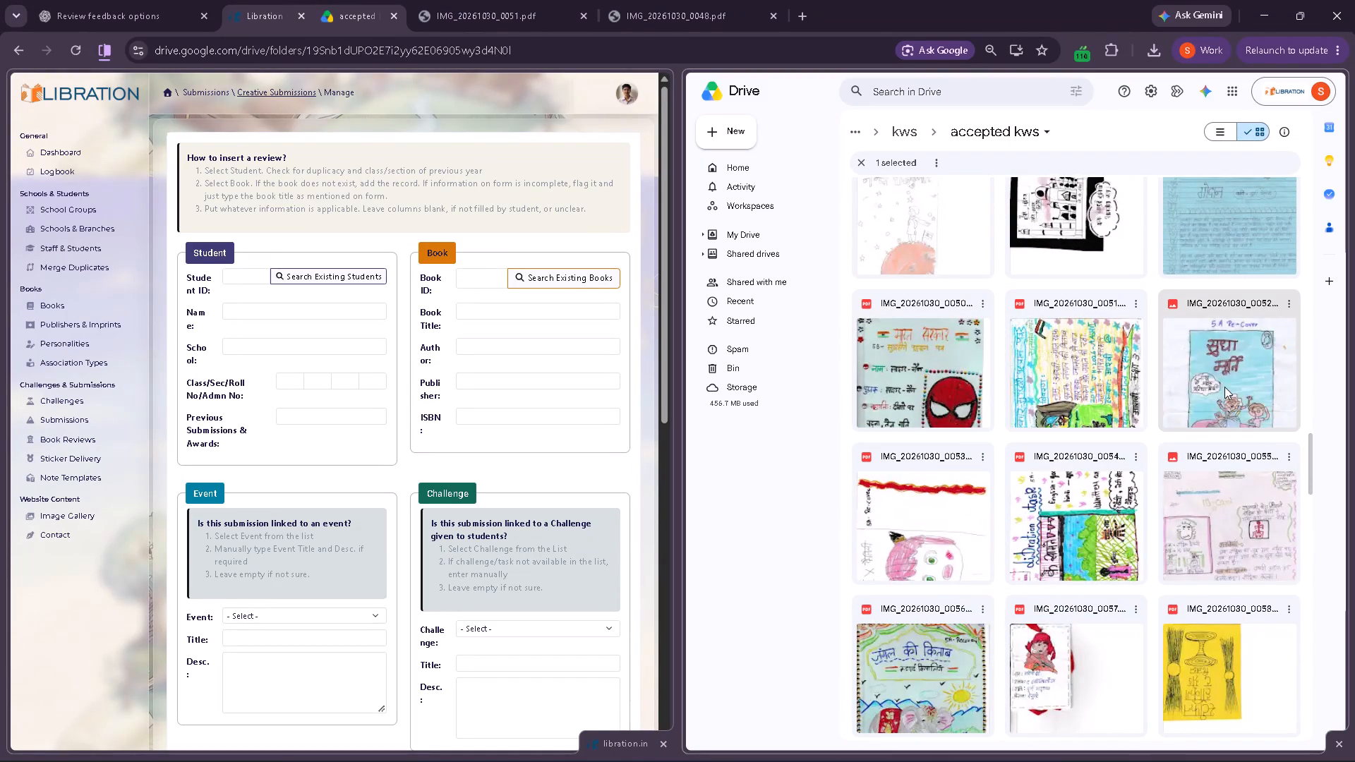
pyautogui.doubleClick(1089, 377)
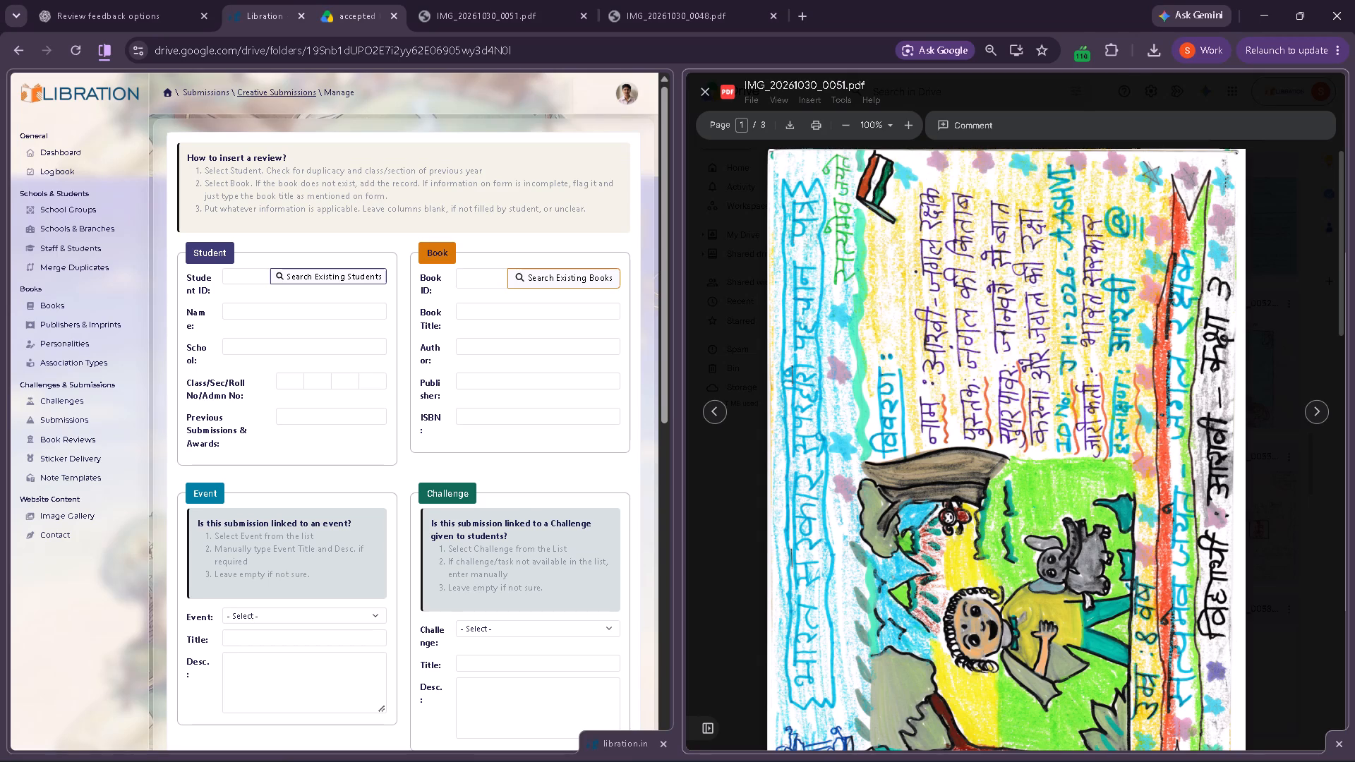
pyautogui.press('Right')
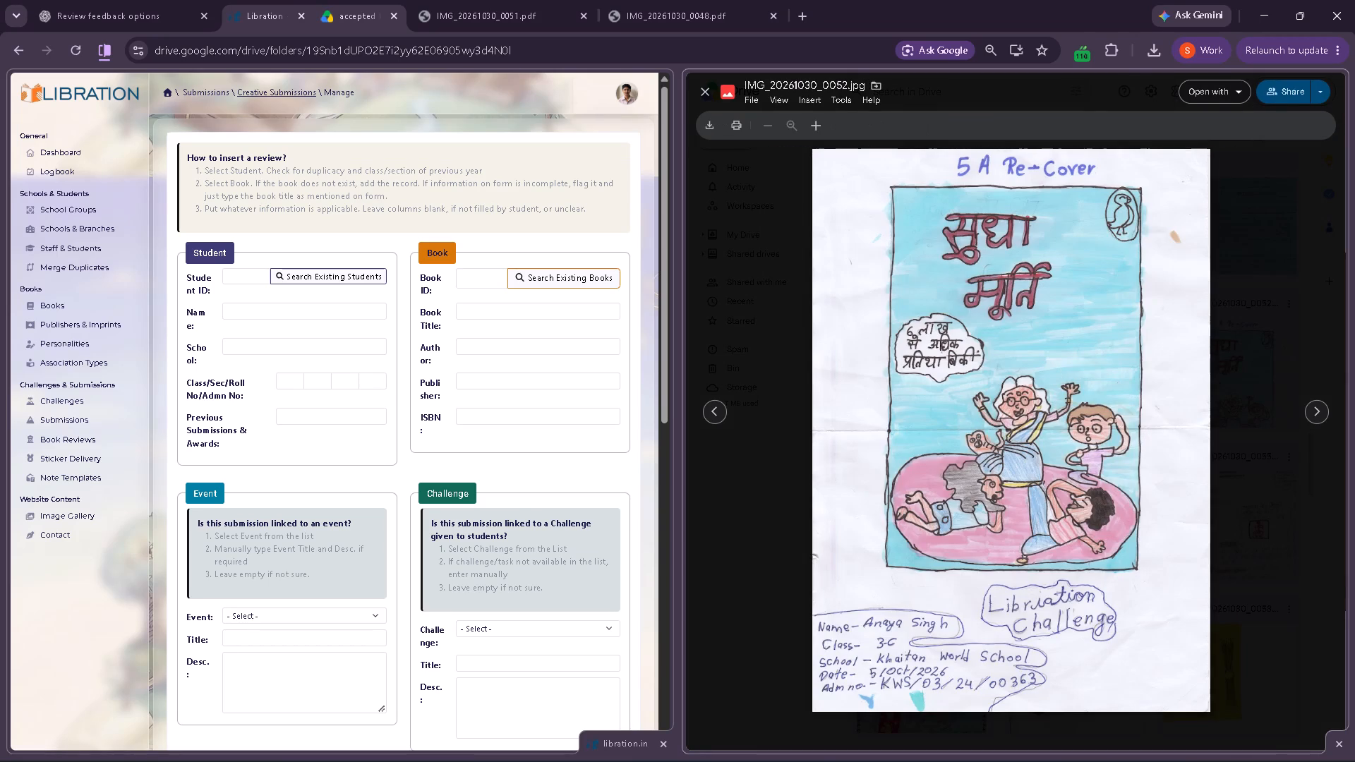
# Capture a screen snip of the whole 5A Re-Cover page in IMG_20261030_0052.jpg, fitted to the sheet's edges.
pyautogui.press('shift+super+s')
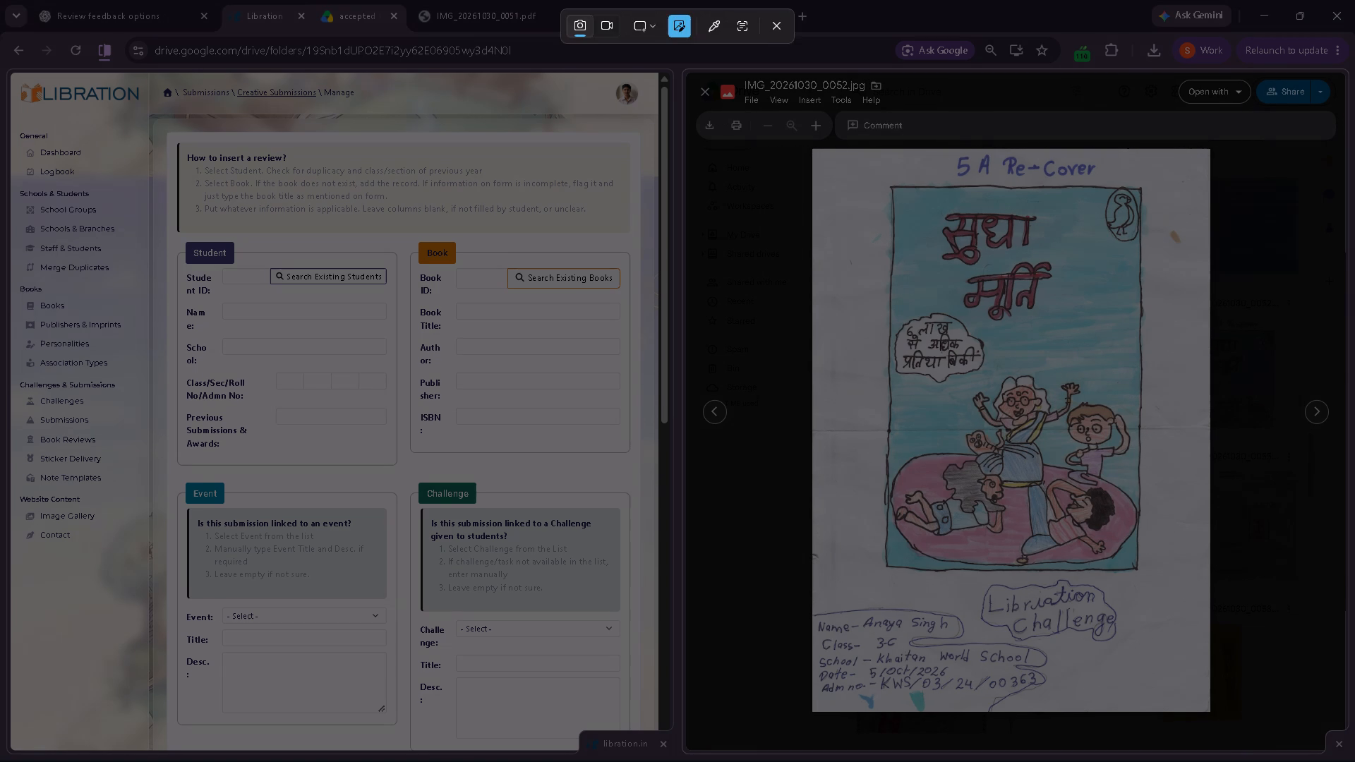
pyautogui.moveTo(814, 148); pyautogui.dragTo(1045, 587)
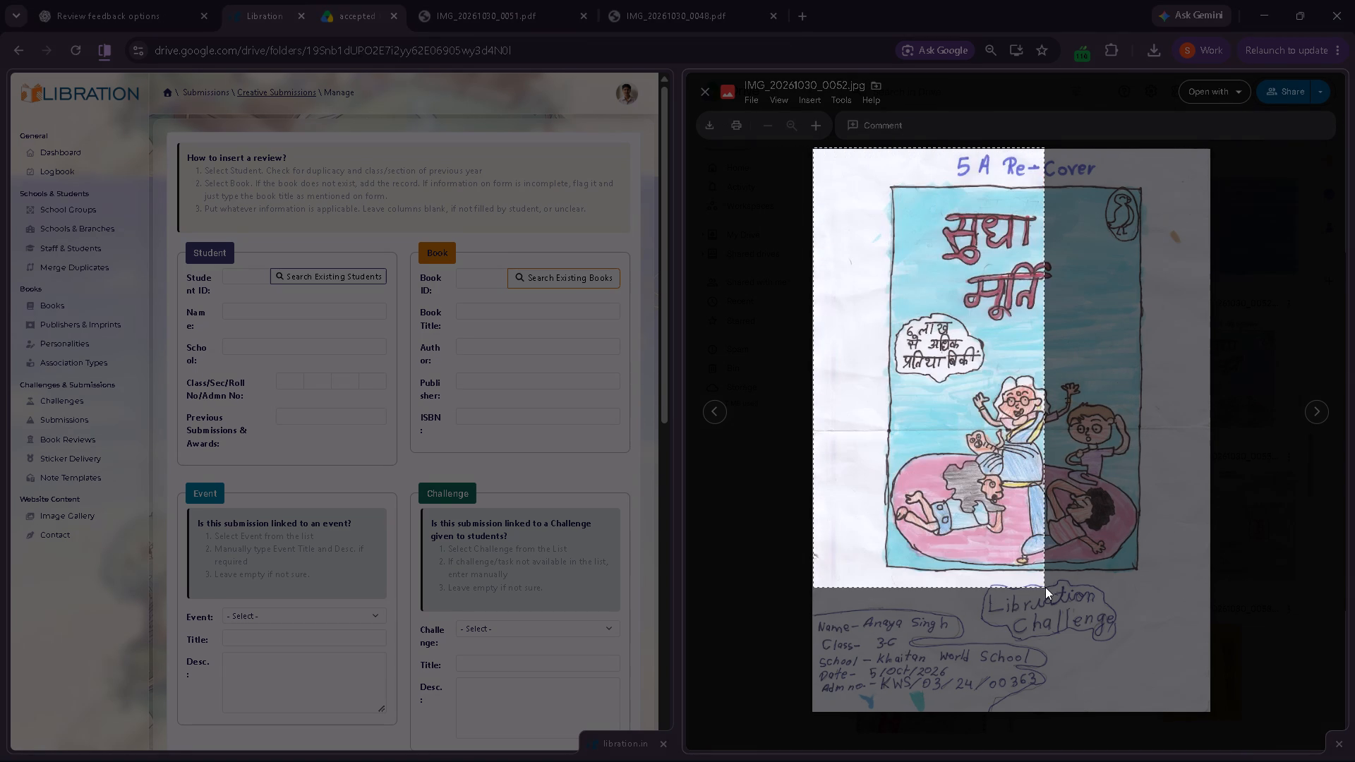
pyautogui.moveTo(1045, 587); pyautogui.dragTo(1208, 718)
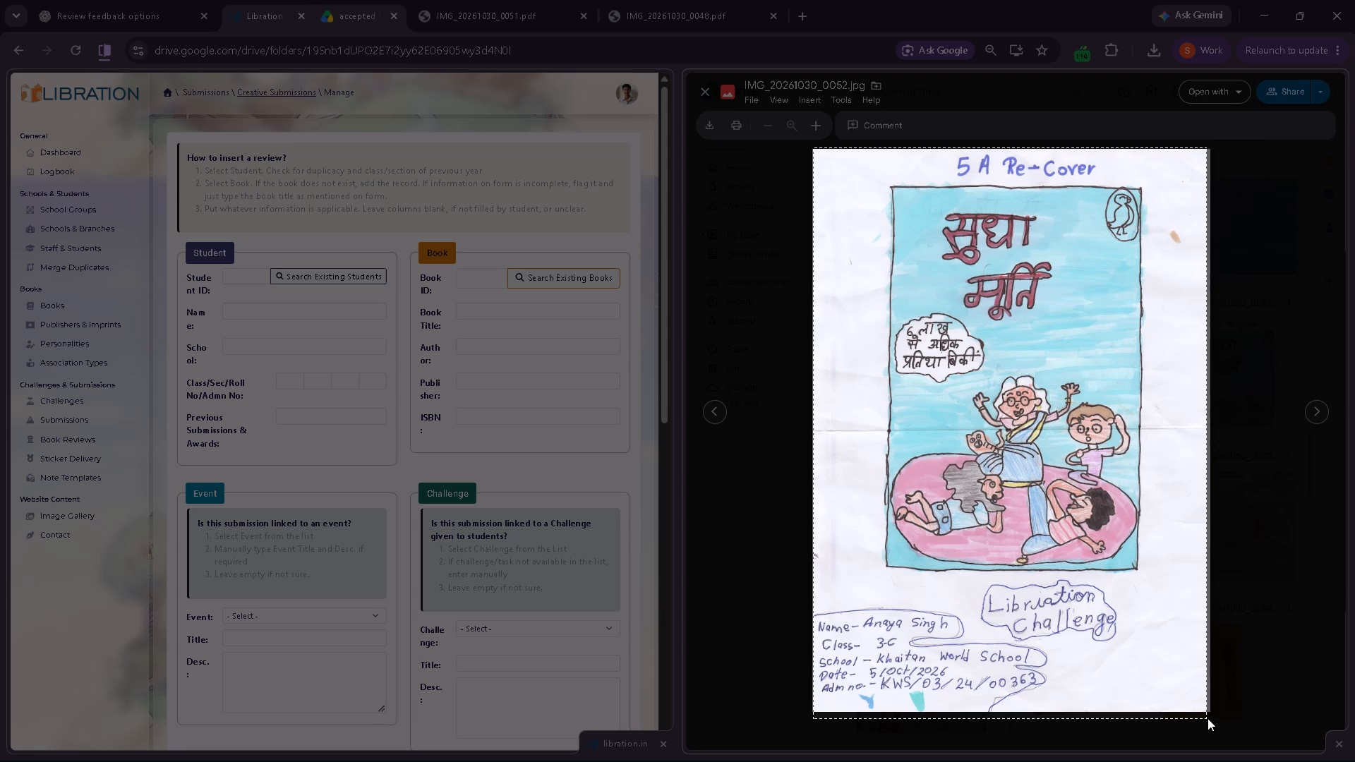
pyautogui.moveTo(1208, 718); pyautogui.dragTo(1209, 713)
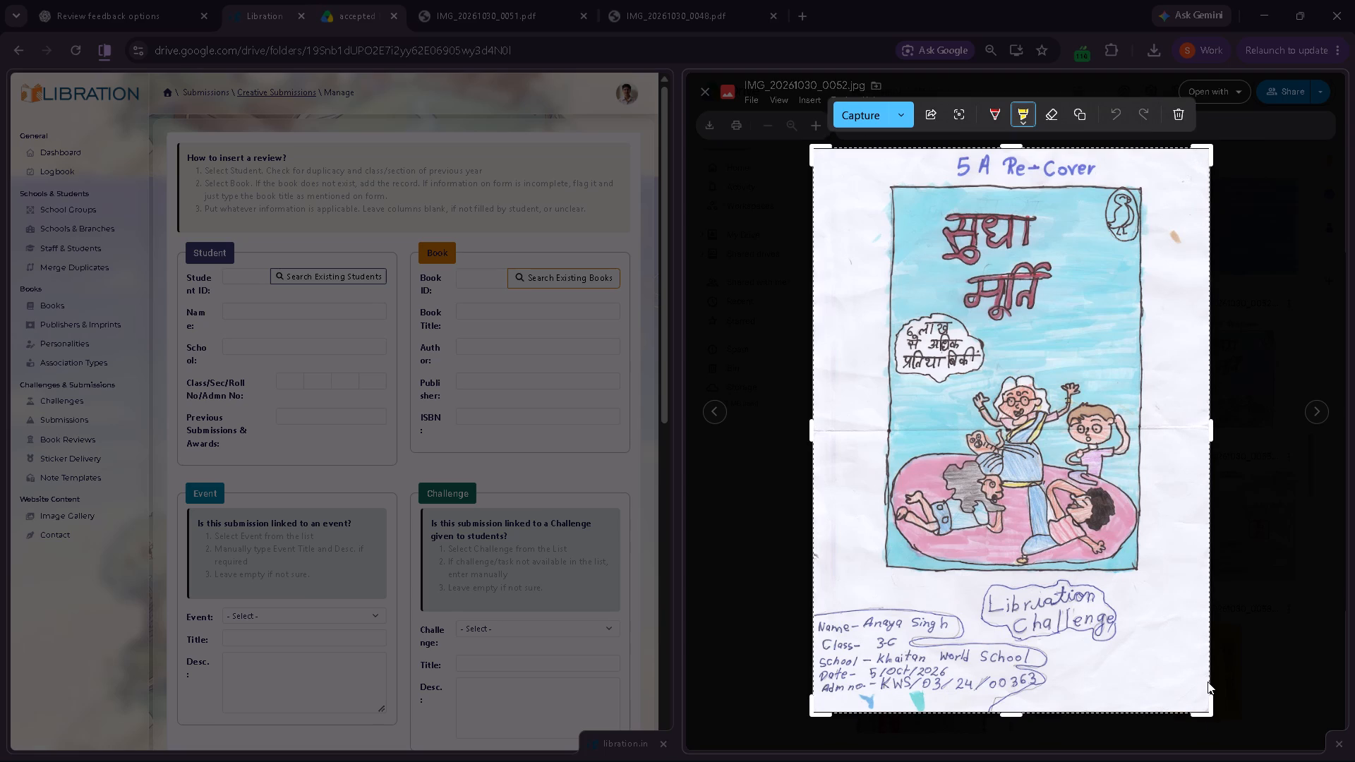
pyautogui.click(1020, 714)
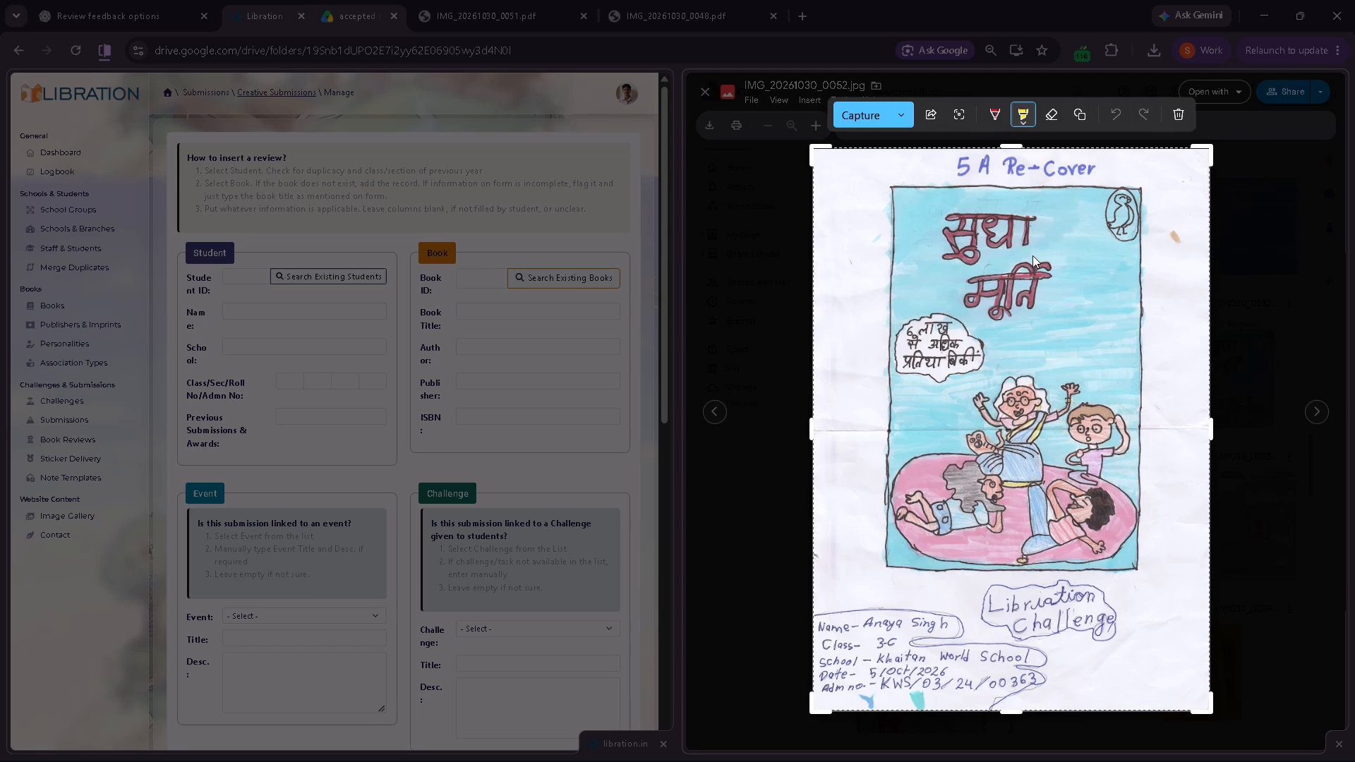
pyautogui.click(1011, 145)
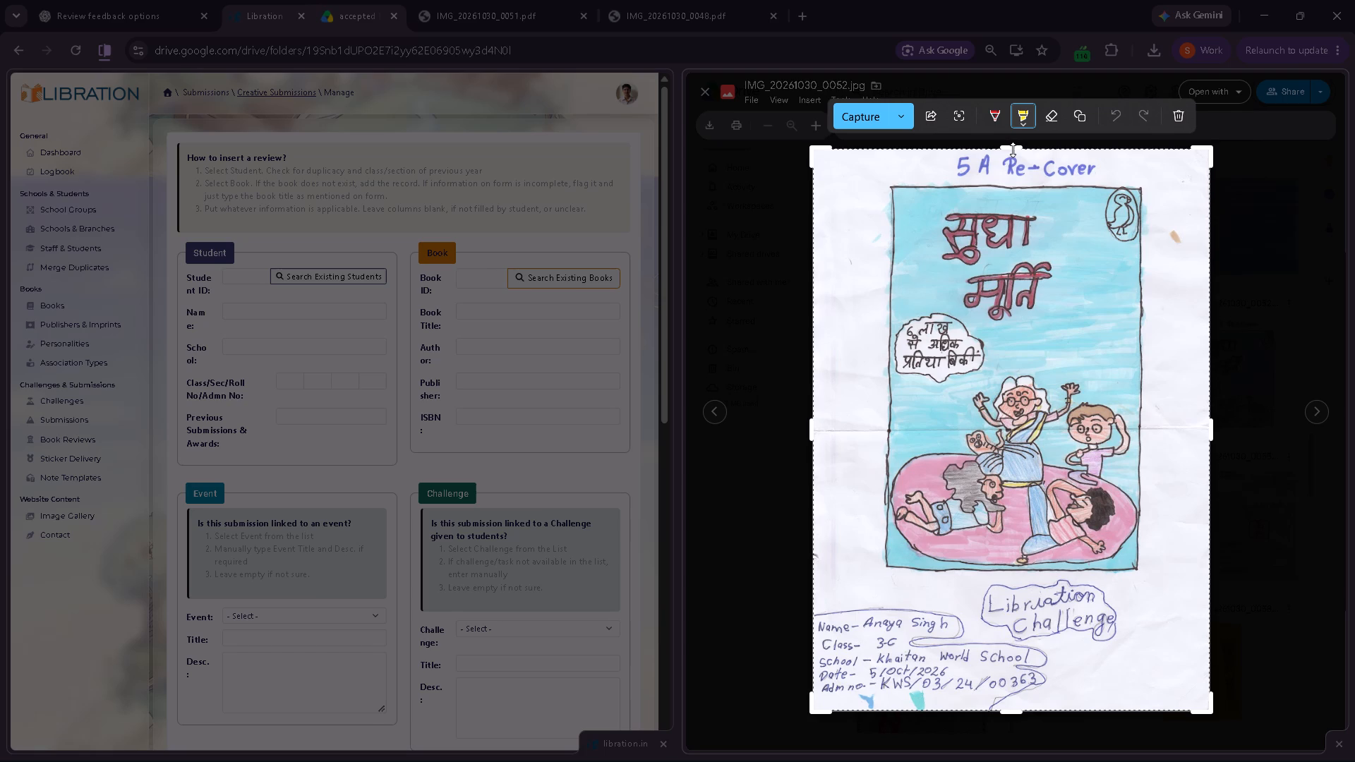
pyautogui.click(870, 124)
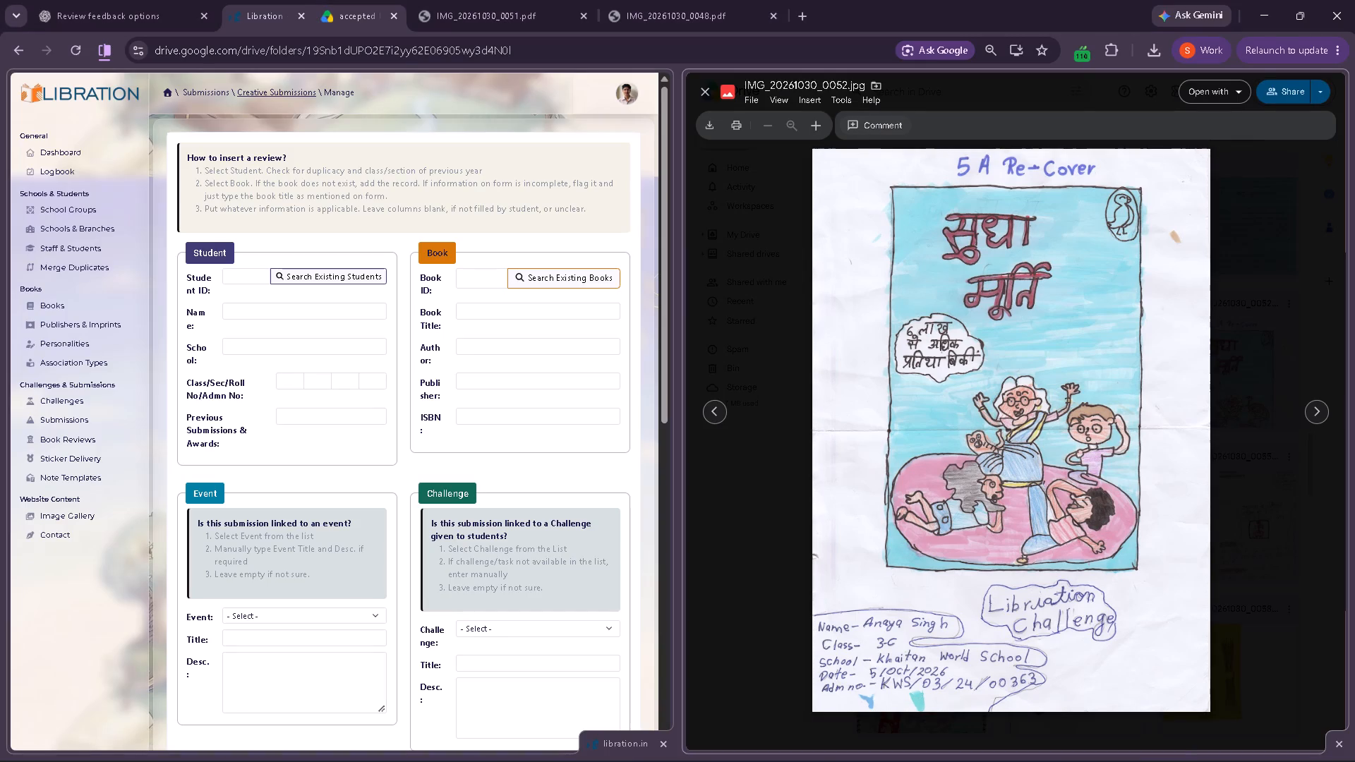
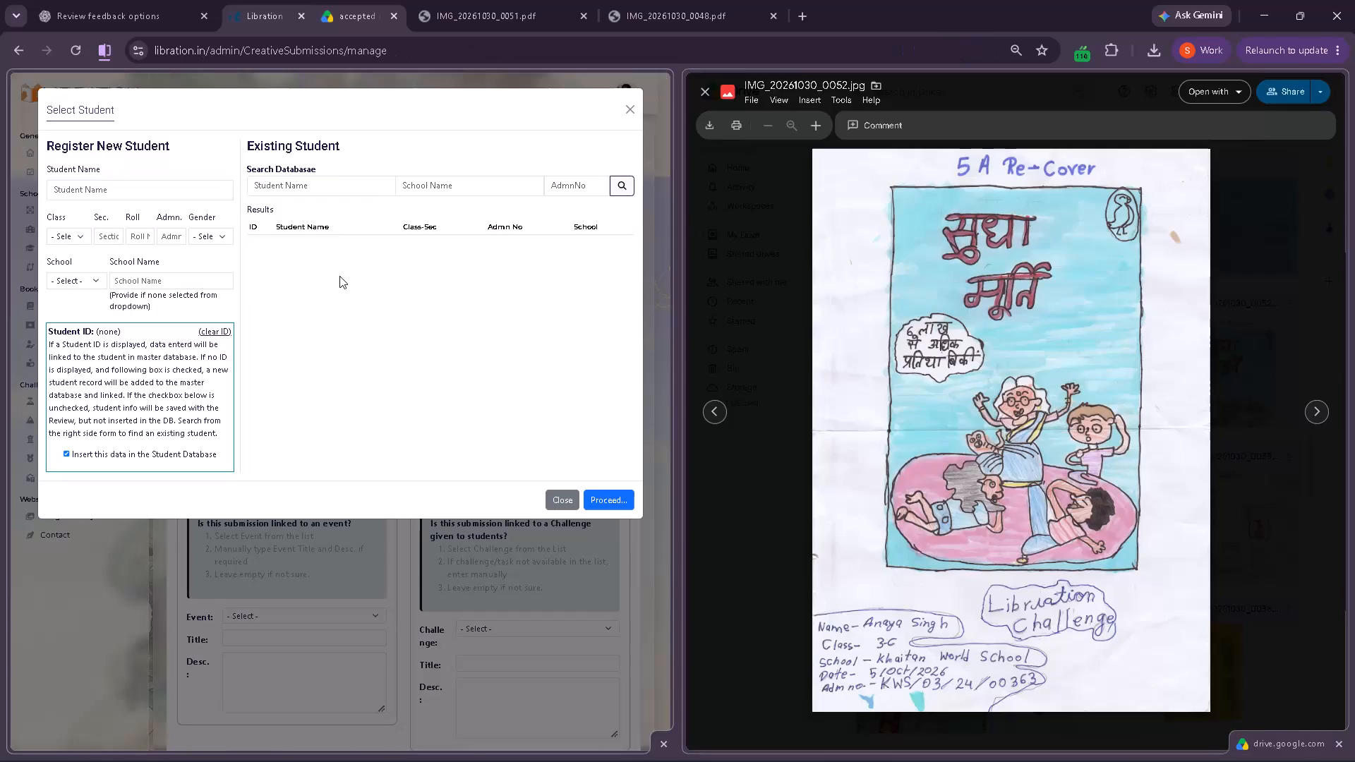
# Capture a screen snip of the full 5A Re-Cover sheet in IMG_20261030_0052.jpg, from corner to corner.
pyautogui.press('shift+super+s')
pyautogui.moveTo(814, 150); pyautogui.dragTo(1023, 490)
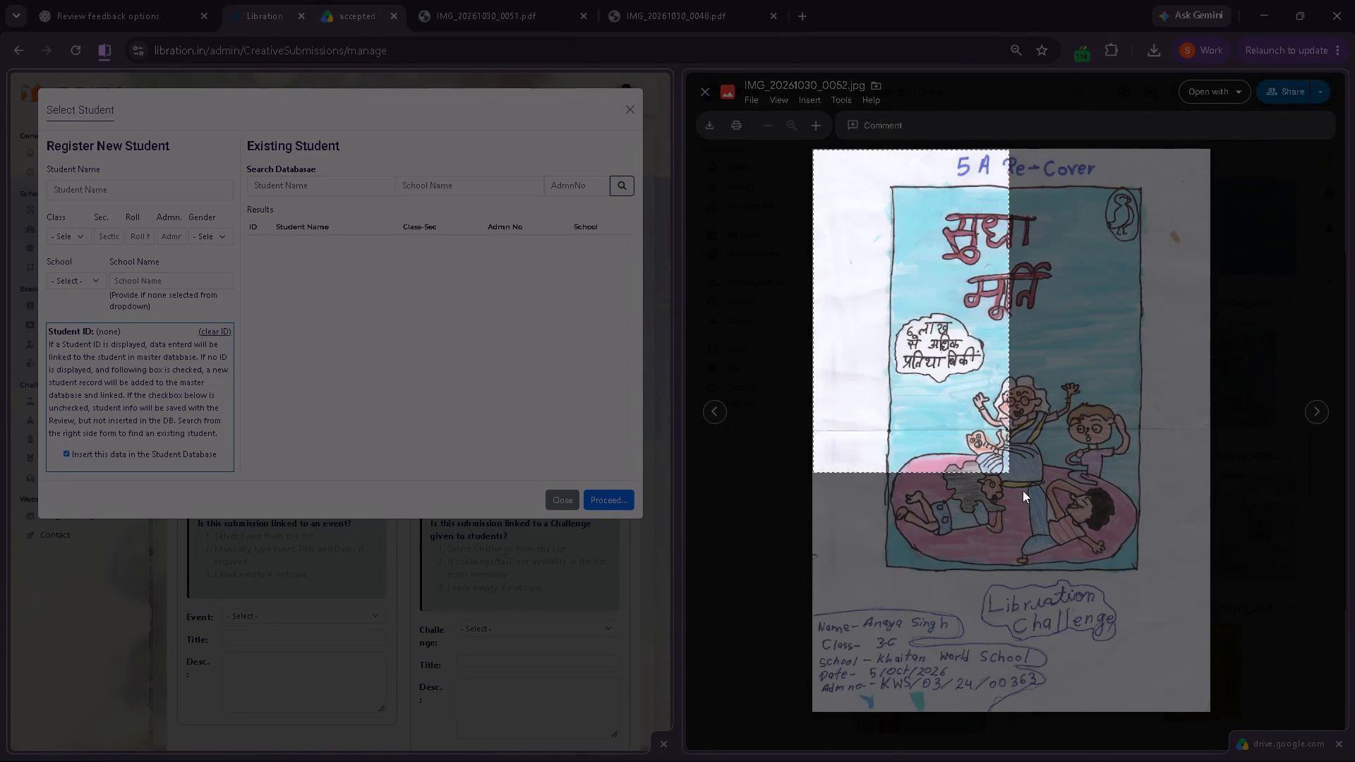
pyautogui.moveTo(1023, 490); pyautogui.dragTo(1206, 709)
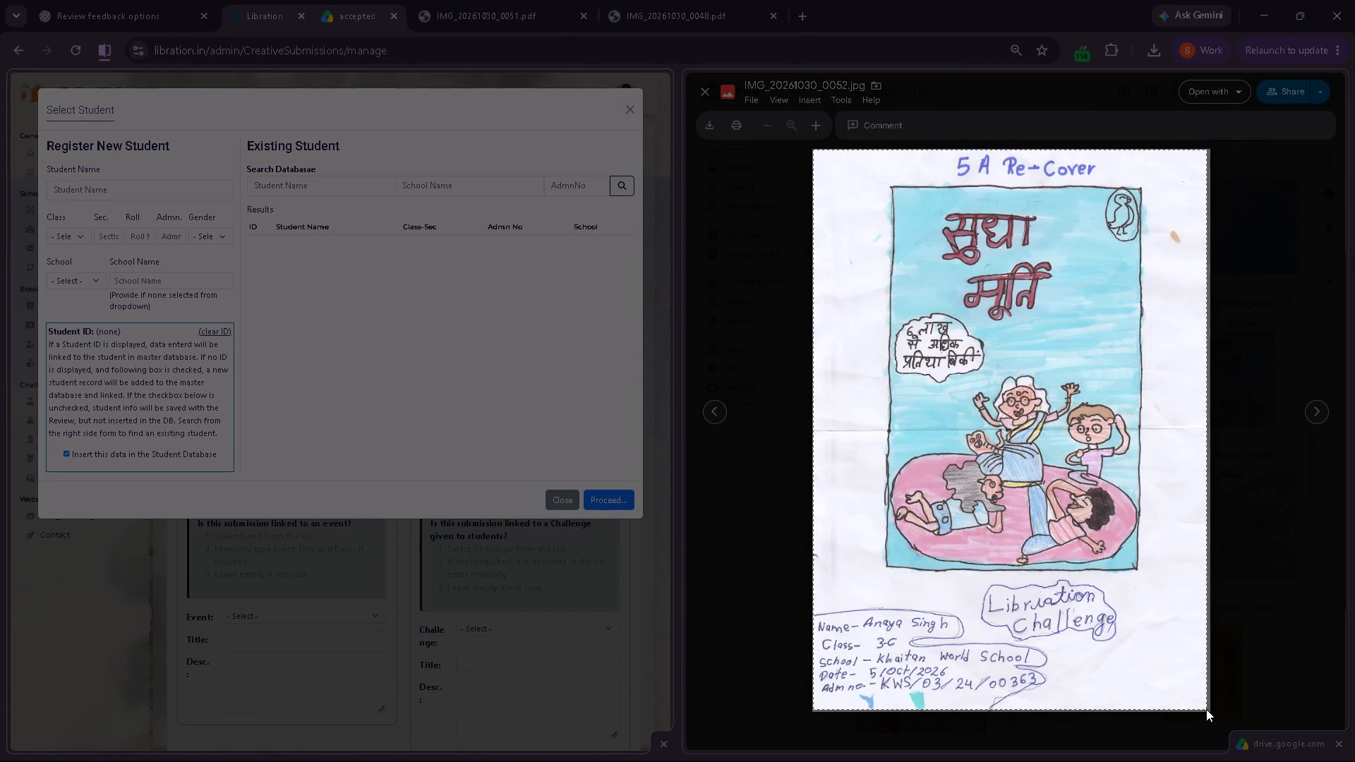
pyautogui.moveTo(1206, 709); pyautogui.dragTo(1210, 708)
pyautogui.click(865, 111)
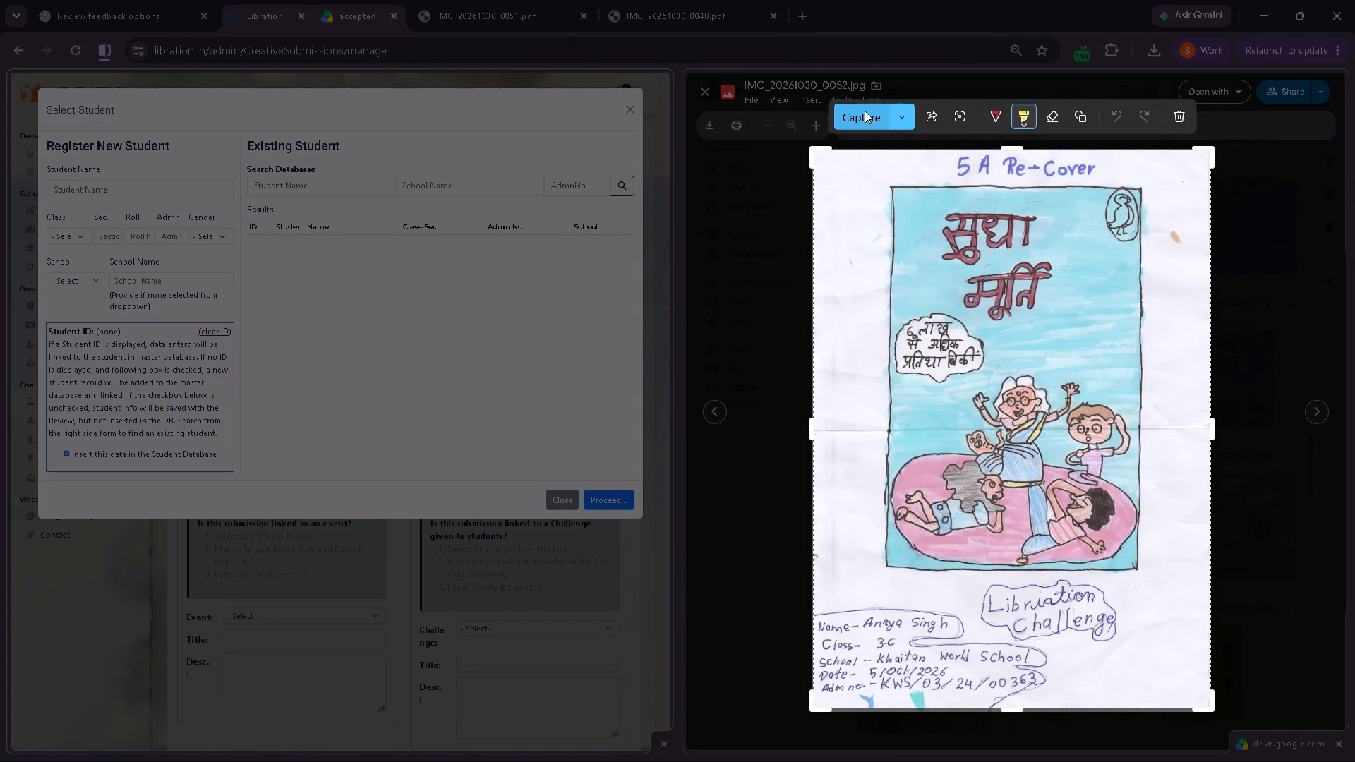
# Search the existing students by the student name written on the Re-Cover sheet.
pyautogui.click(265, 188)
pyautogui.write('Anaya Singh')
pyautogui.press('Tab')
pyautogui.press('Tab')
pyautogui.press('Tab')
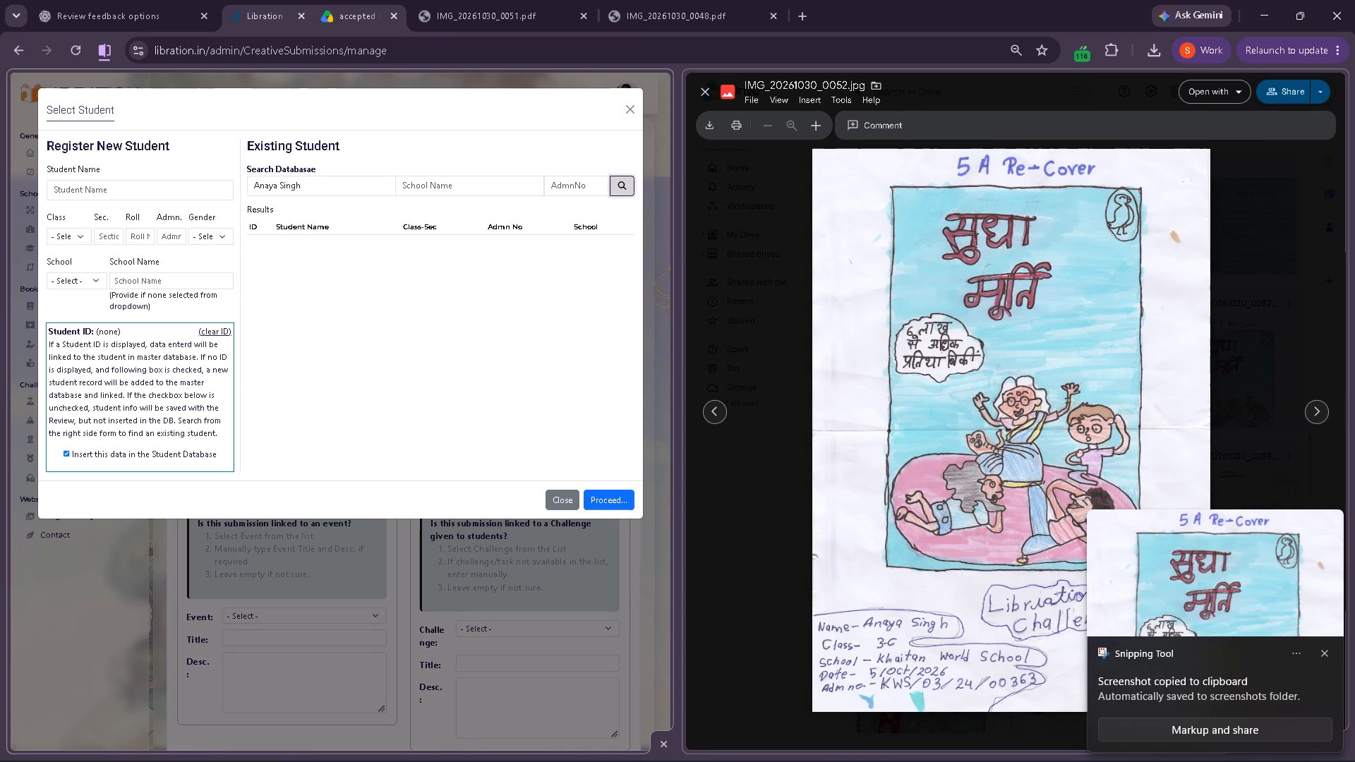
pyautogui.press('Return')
# Cut the name from the student search and search by the sheet's admission number instead.
pyautogui.click(300, 190)
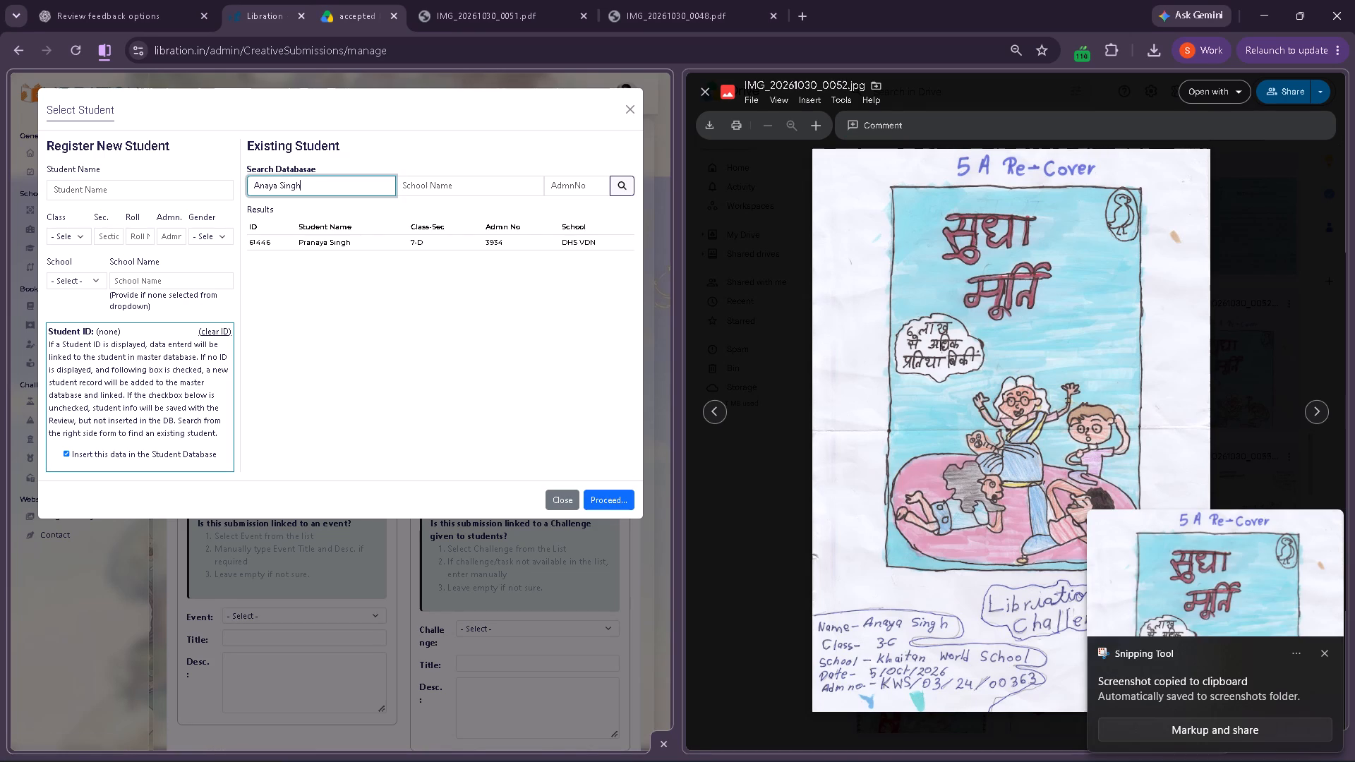
pyautogui.hotkey('ctrl', 'a')
pyautogui.hotkey('ctrl', 'x')
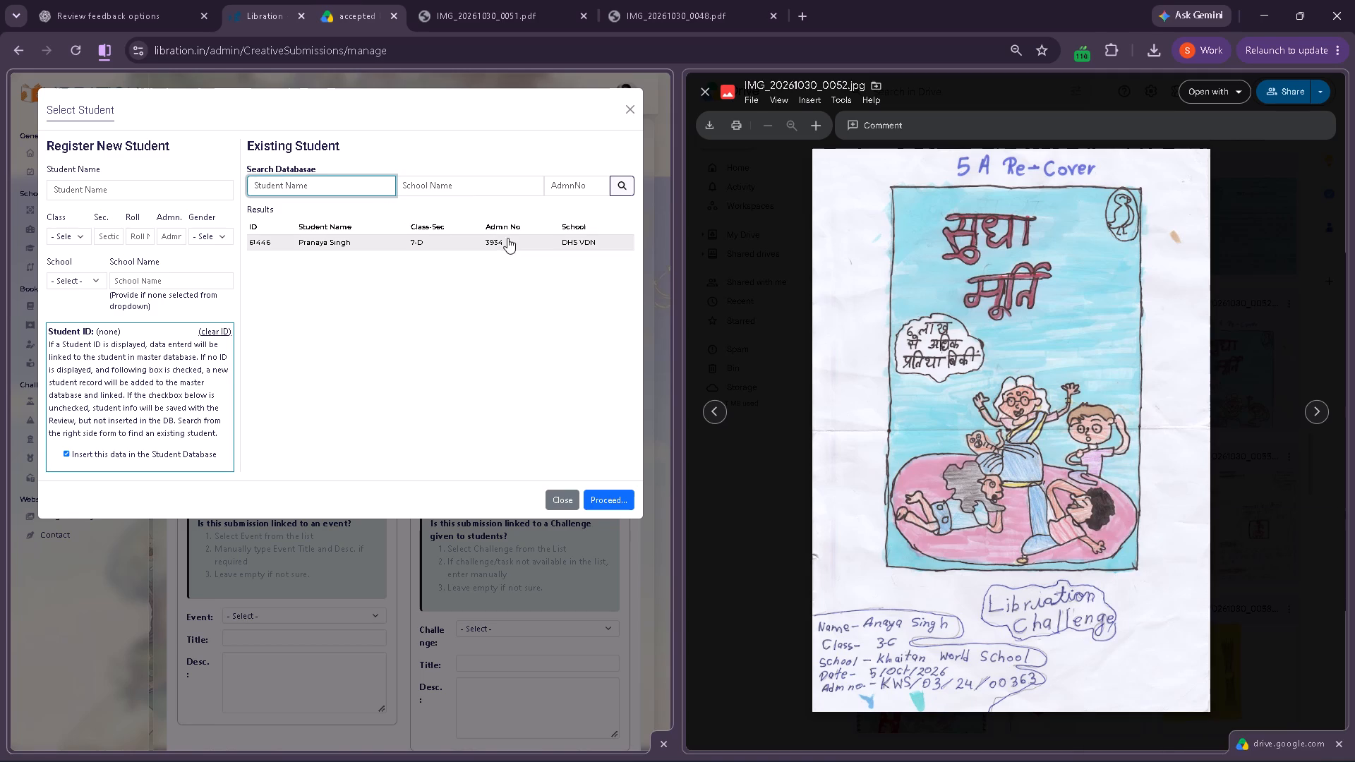
pyautogui.press('Tab')
pyautogui.press('Tab')
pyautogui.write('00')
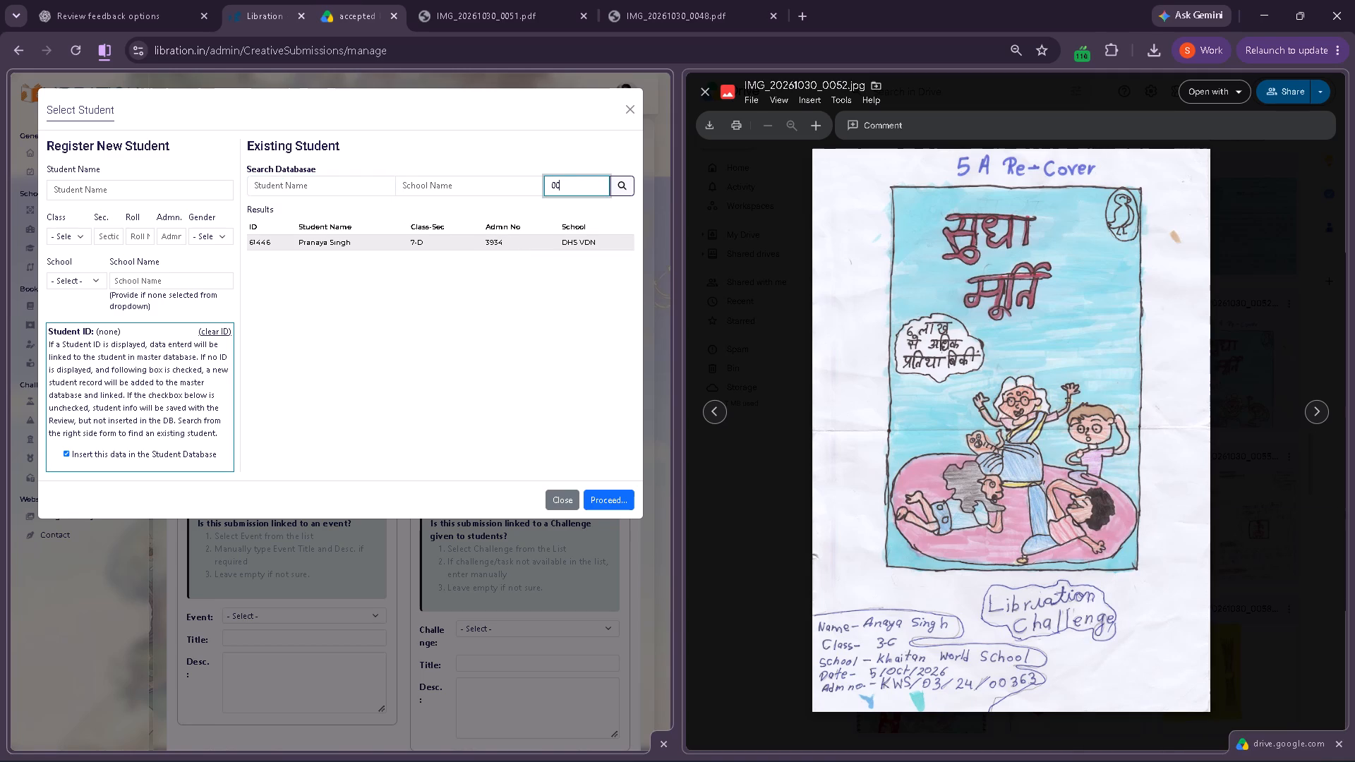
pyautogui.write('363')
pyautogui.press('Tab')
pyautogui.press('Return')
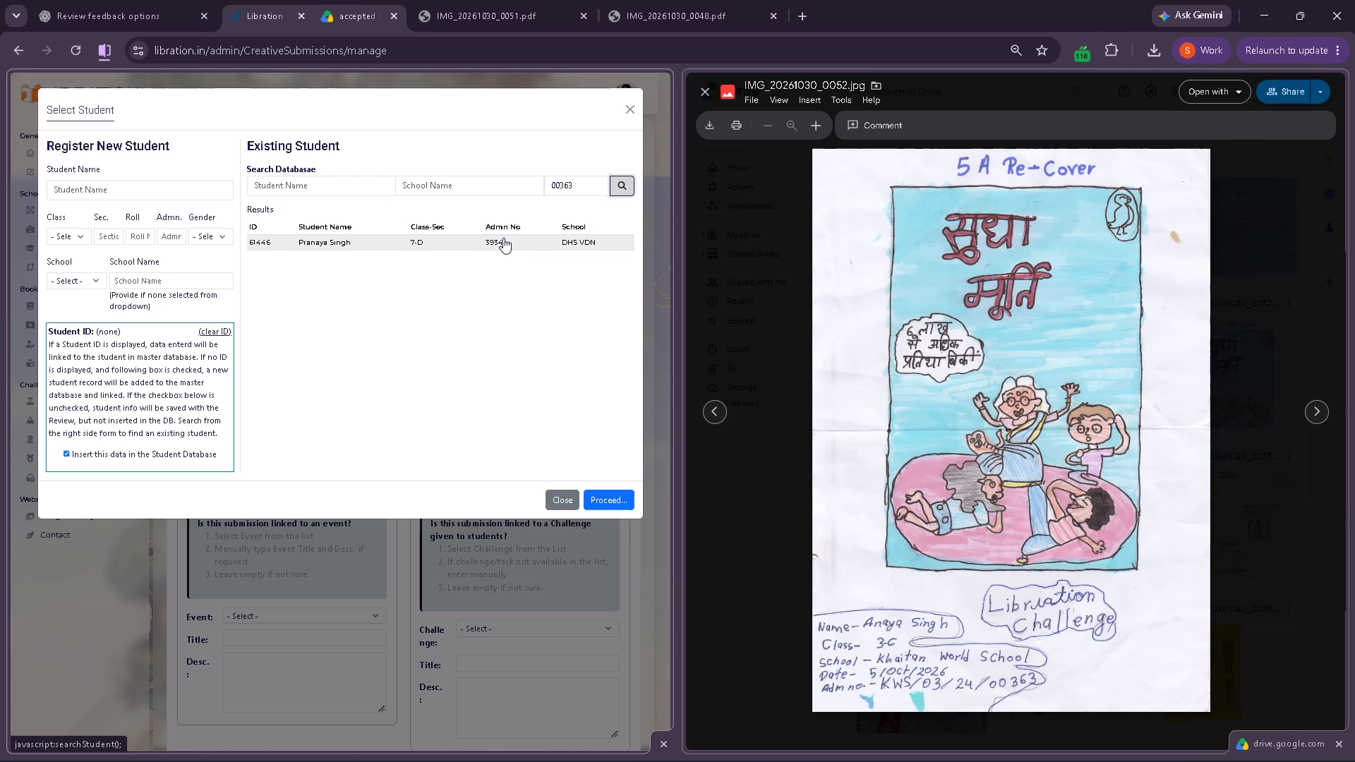
# Register the sheet's student as new with their name, class 3, section C, admission number and school KWS, and proceed.
pyautogui.click(215, 180)
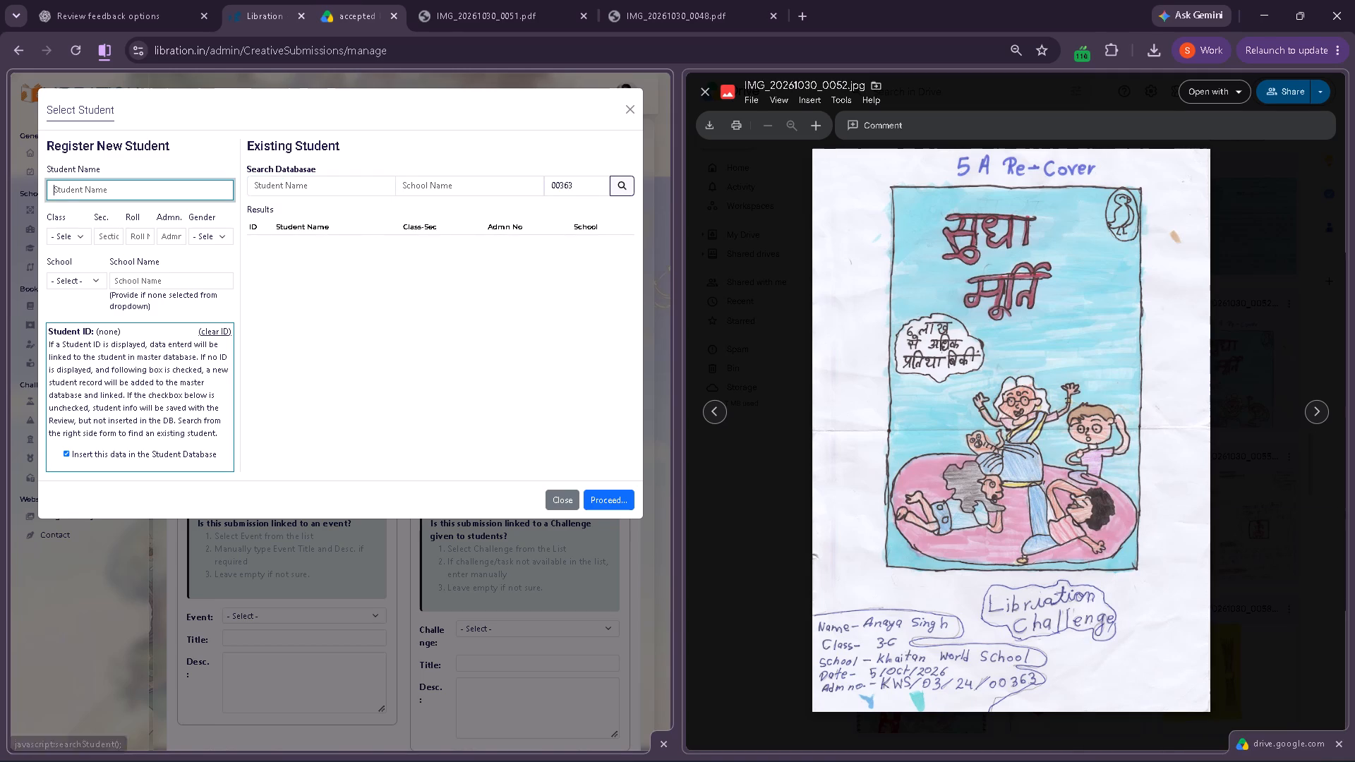
pyautogui.hotkey('ctrl', 'v')
pyautogui.press('Tab')
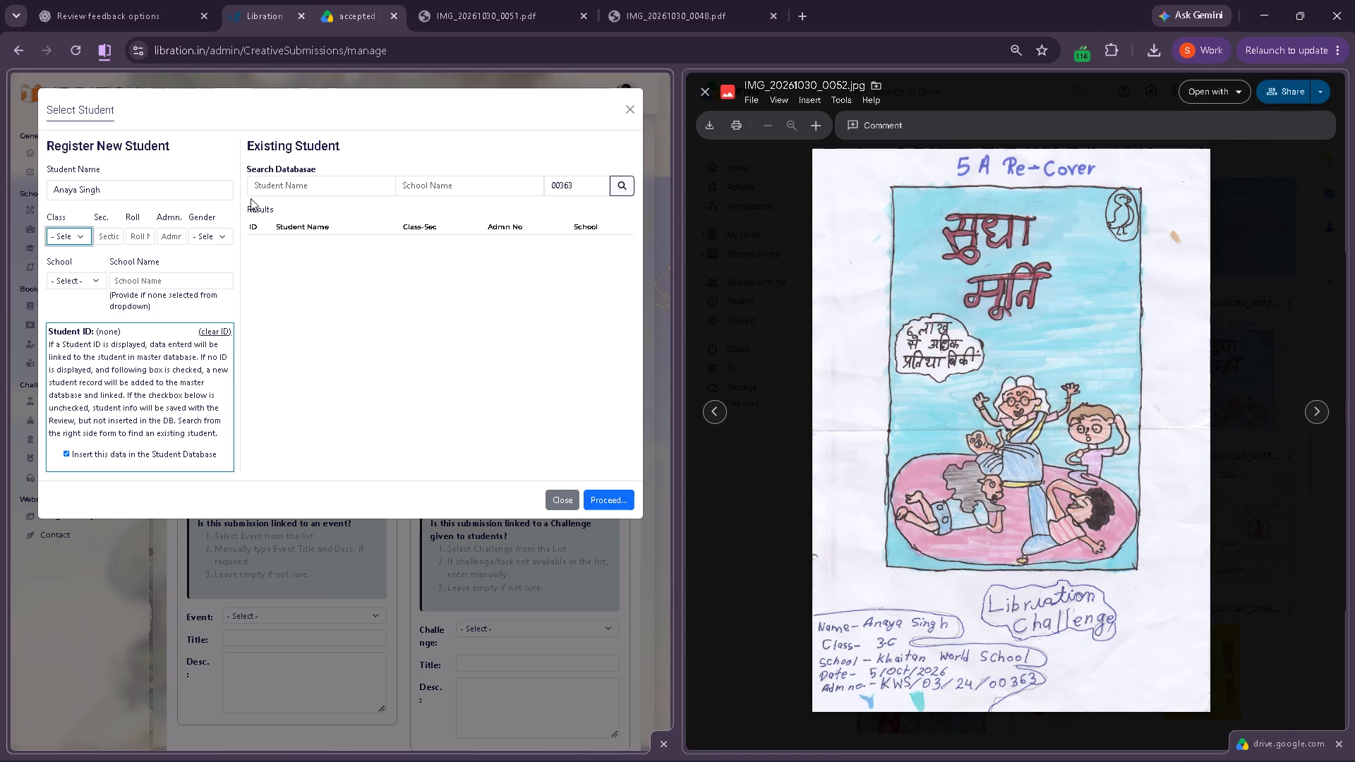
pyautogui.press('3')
pyautogui.press('Tab')
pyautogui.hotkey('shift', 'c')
pyautogui.press('Tab')
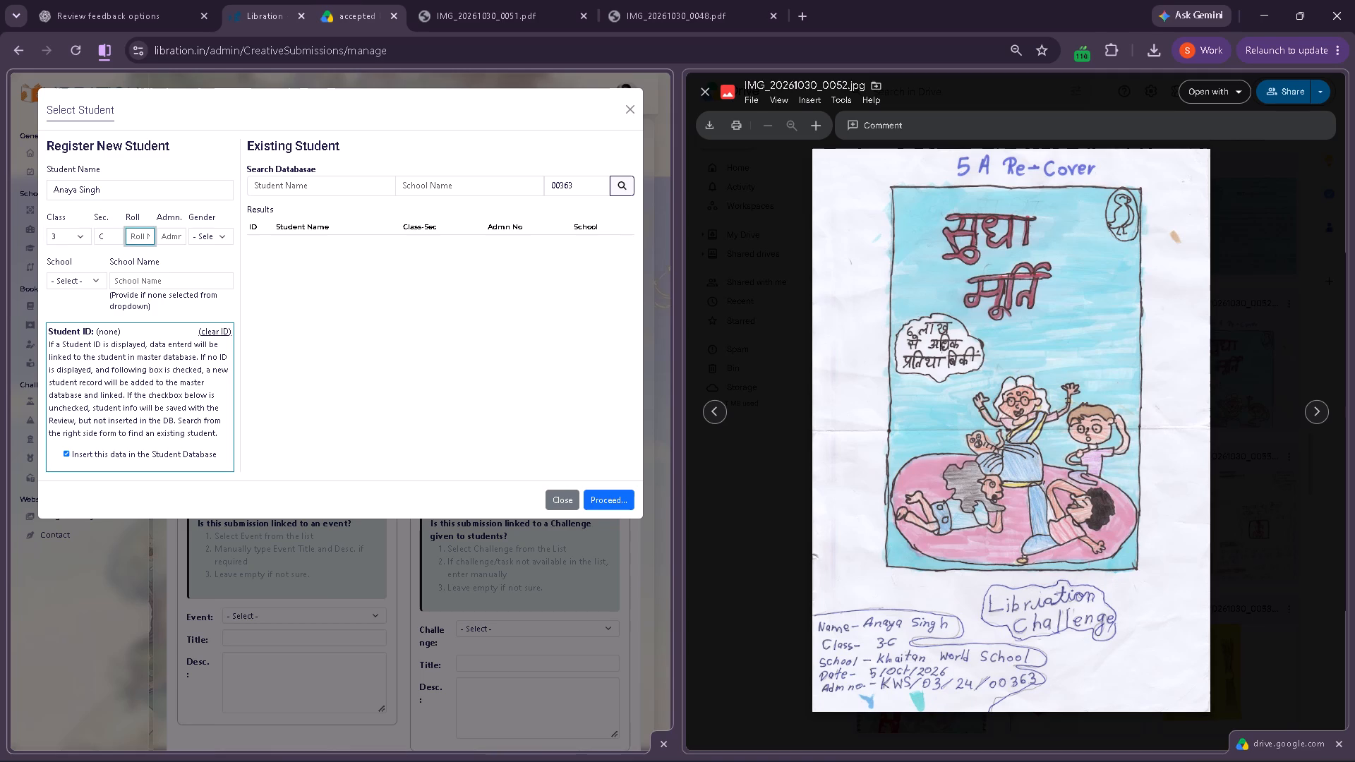
pyautogui.press('Tab')
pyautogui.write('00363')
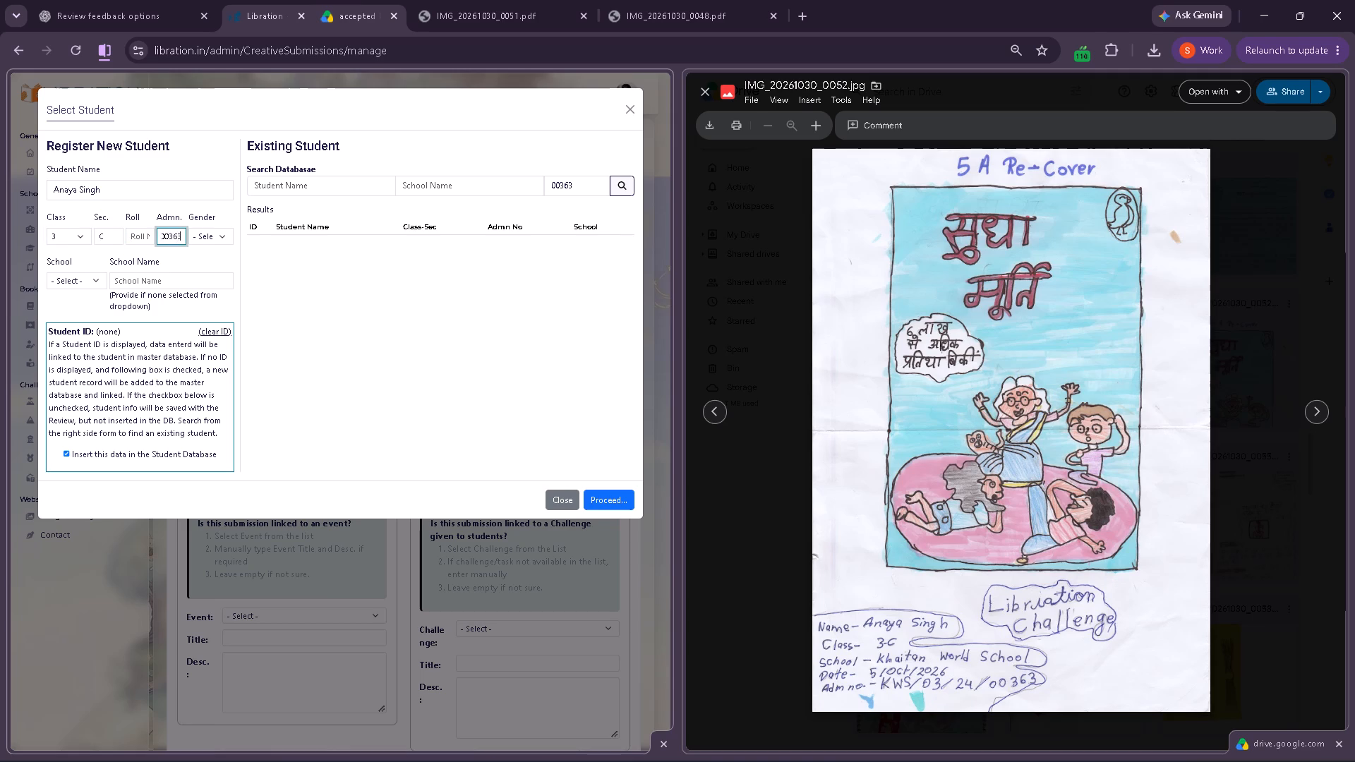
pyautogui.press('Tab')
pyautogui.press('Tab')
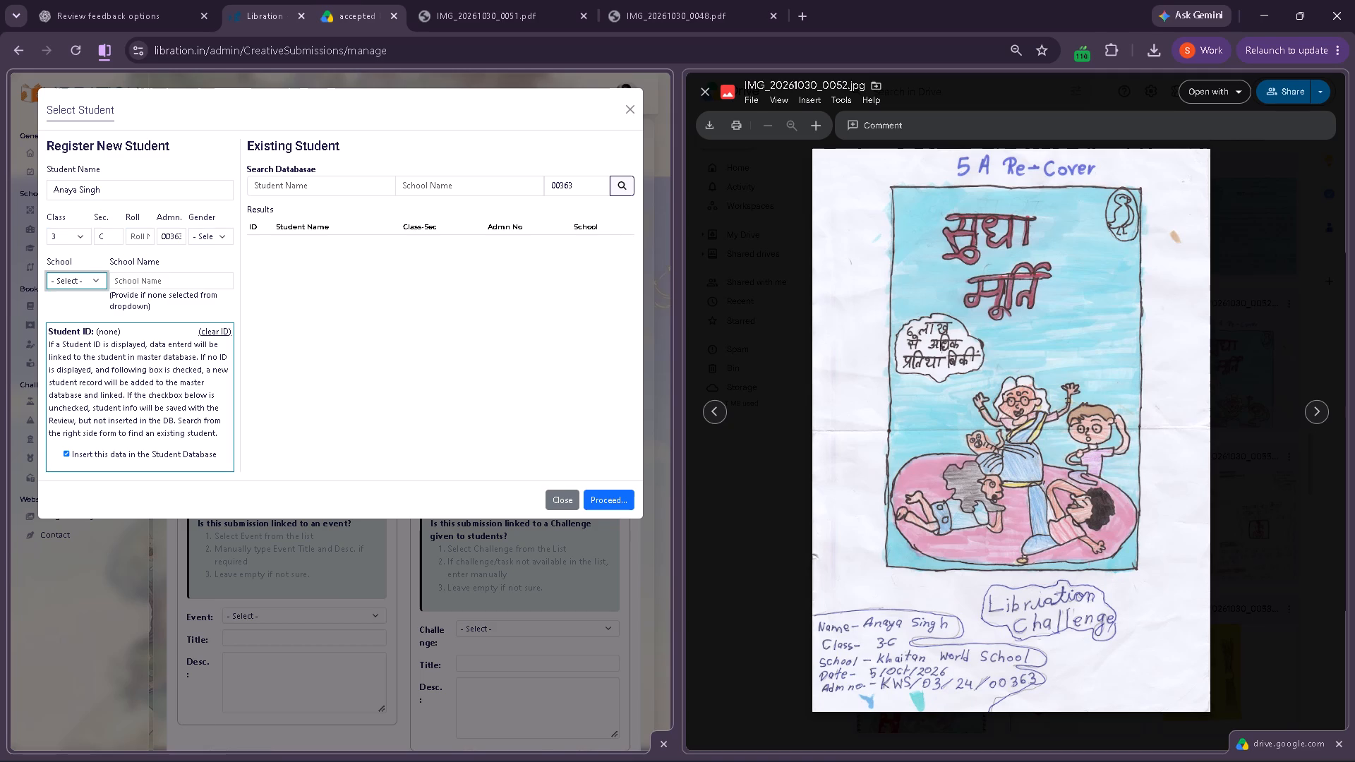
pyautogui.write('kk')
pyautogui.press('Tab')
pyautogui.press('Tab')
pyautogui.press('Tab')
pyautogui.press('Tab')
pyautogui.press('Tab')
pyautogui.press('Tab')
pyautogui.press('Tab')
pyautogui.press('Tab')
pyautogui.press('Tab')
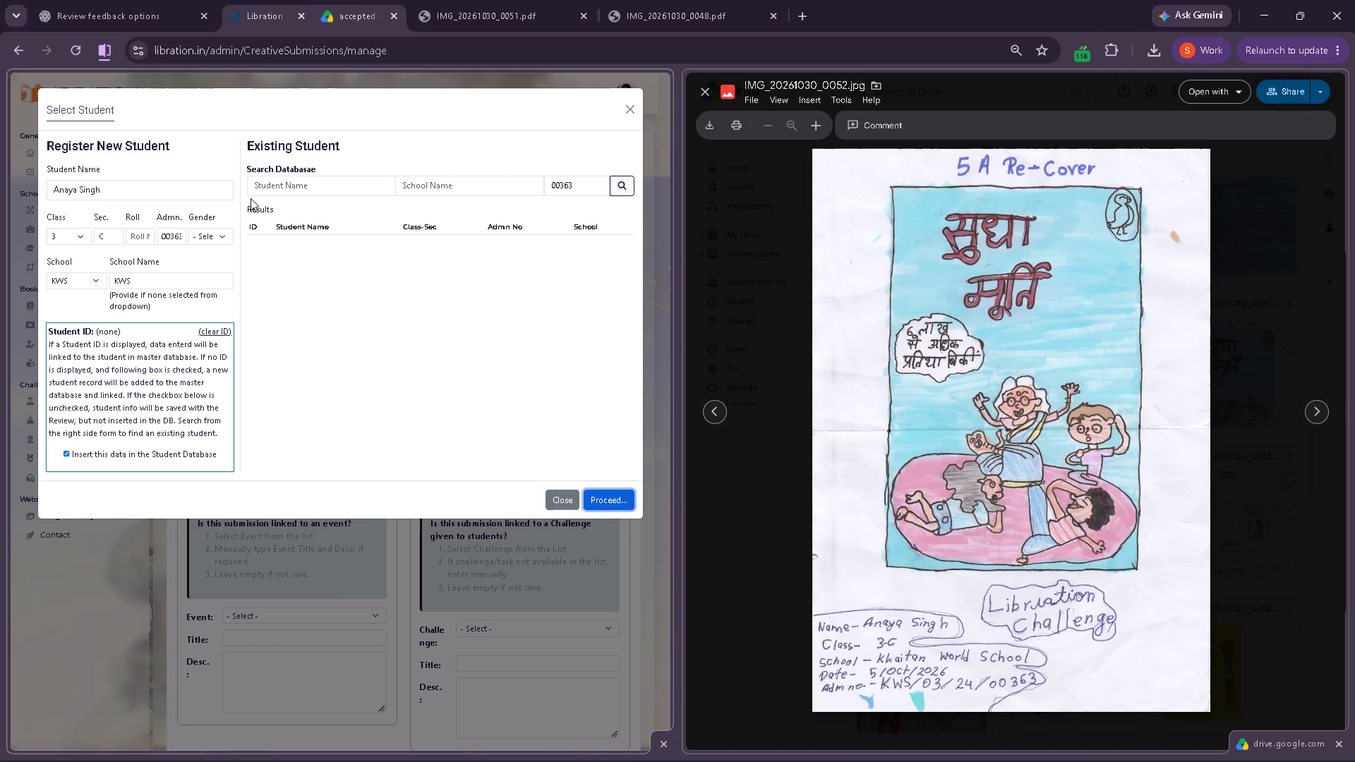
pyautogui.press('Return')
# Enter "No book name mentioned" as the new book's title for the submission and proceed.
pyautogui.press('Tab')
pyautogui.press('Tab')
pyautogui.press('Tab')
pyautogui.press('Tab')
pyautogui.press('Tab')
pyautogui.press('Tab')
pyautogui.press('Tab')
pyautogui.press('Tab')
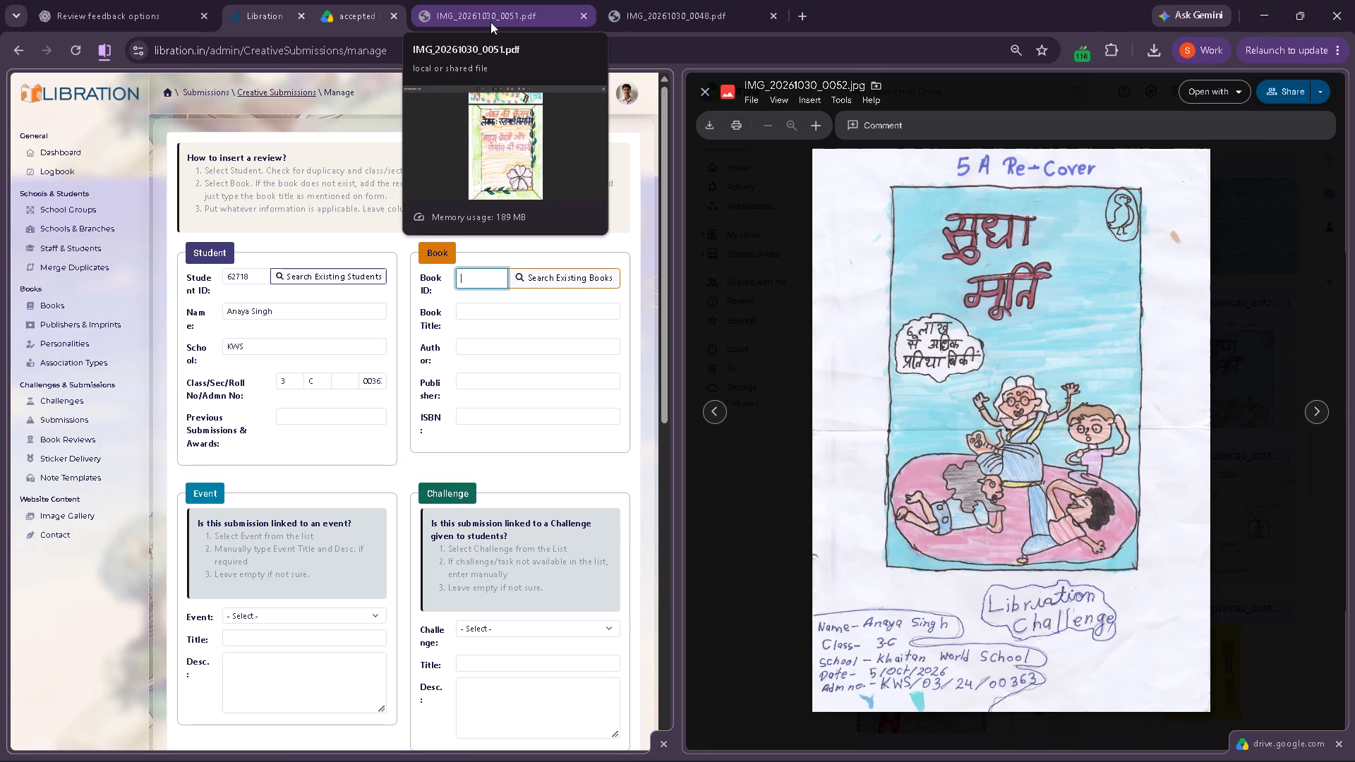
pyautogui.scroll(-2, 832, 394)
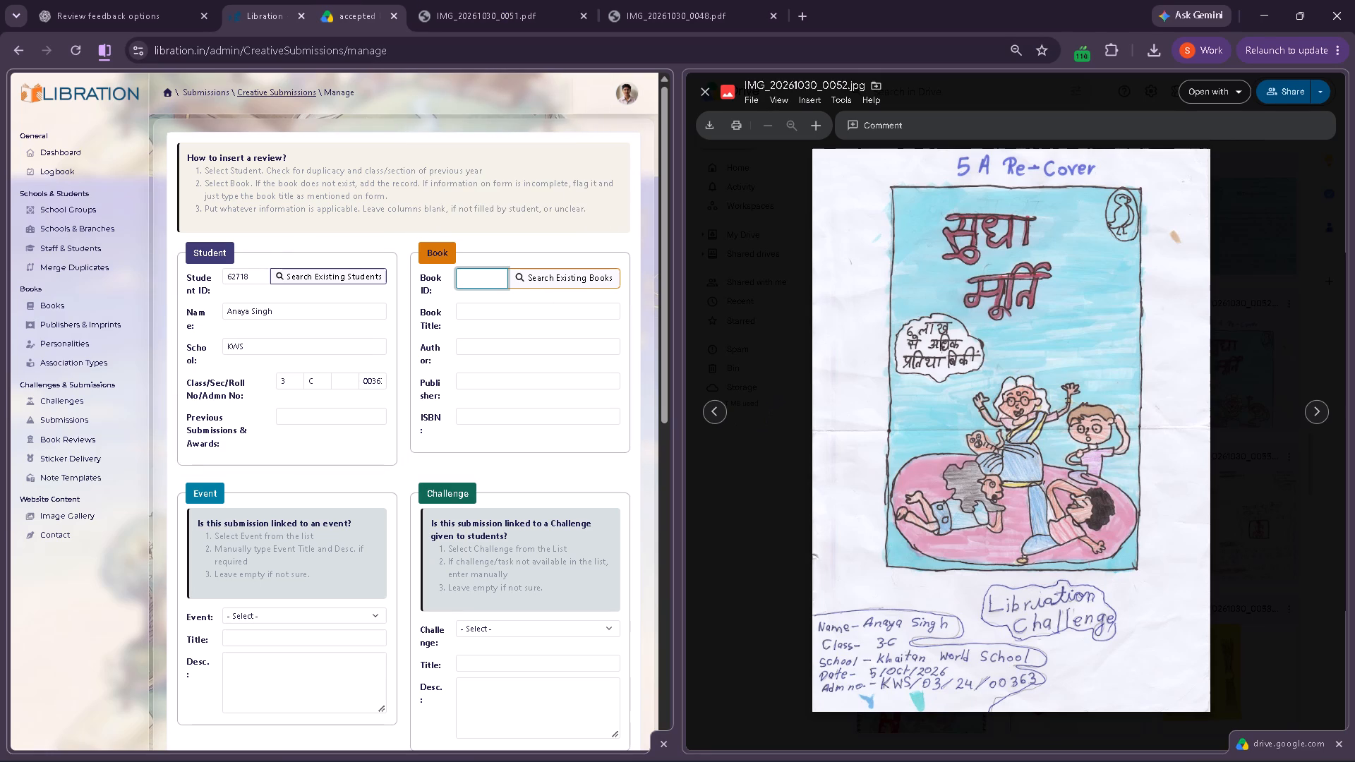
pyautogui.scroll(-5, 846, 397)
pyautogui.scroll(1, 848, 397)
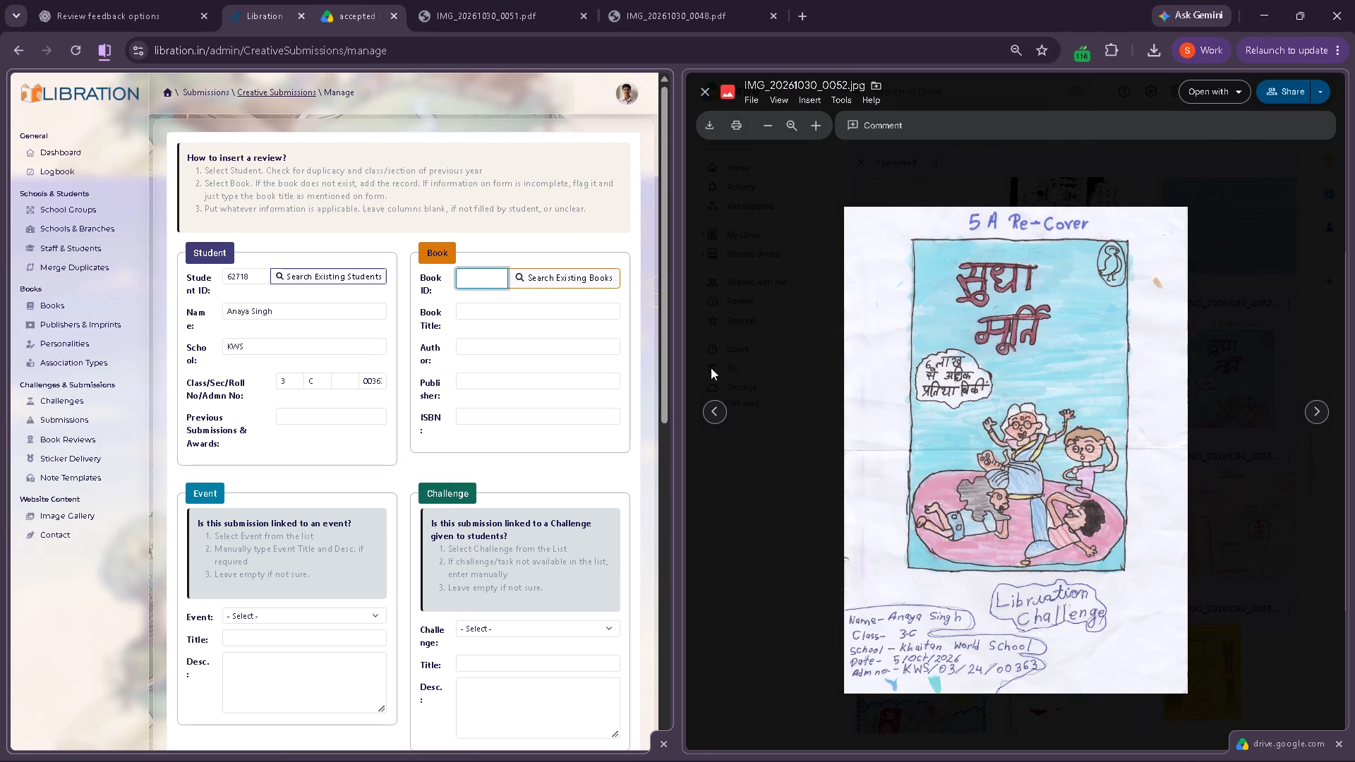
pyautogui.click(531, 283)
pyautogui.click(146, 186)
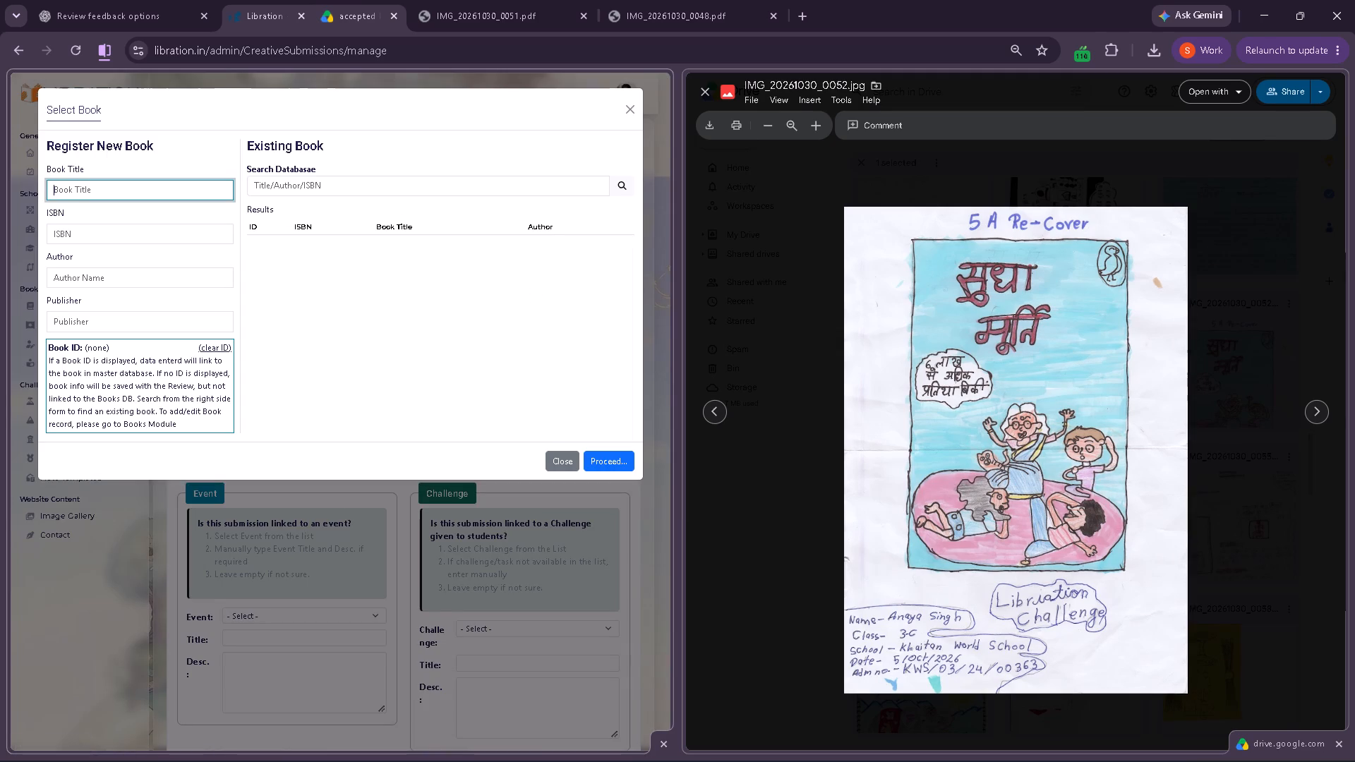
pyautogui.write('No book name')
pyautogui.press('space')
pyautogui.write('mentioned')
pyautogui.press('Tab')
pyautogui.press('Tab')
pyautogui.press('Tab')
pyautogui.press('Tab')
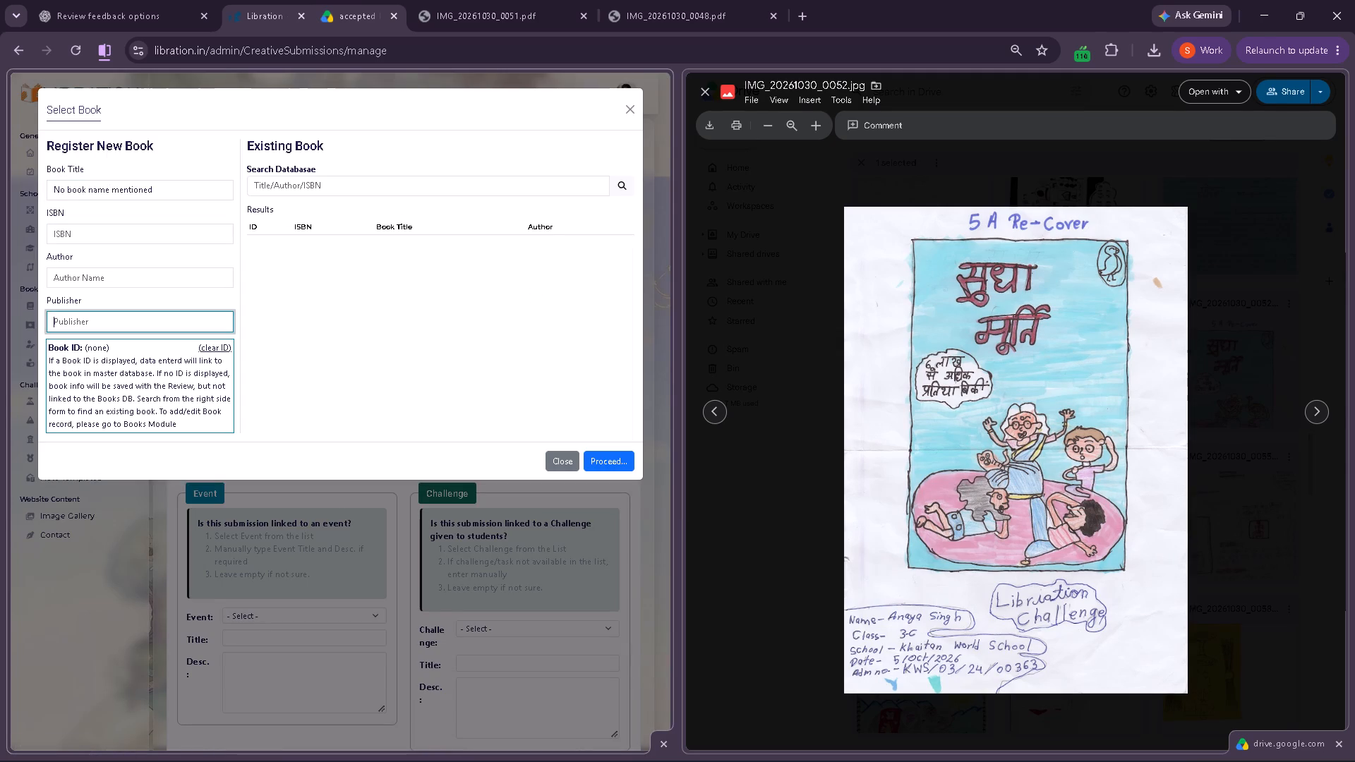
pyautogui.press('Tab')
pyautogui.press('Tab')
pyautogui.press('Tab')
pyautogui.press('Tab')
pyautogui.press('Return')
# Link the submission to challenge [5a] Re-Cover and enter Re-Cover as the challenge title.
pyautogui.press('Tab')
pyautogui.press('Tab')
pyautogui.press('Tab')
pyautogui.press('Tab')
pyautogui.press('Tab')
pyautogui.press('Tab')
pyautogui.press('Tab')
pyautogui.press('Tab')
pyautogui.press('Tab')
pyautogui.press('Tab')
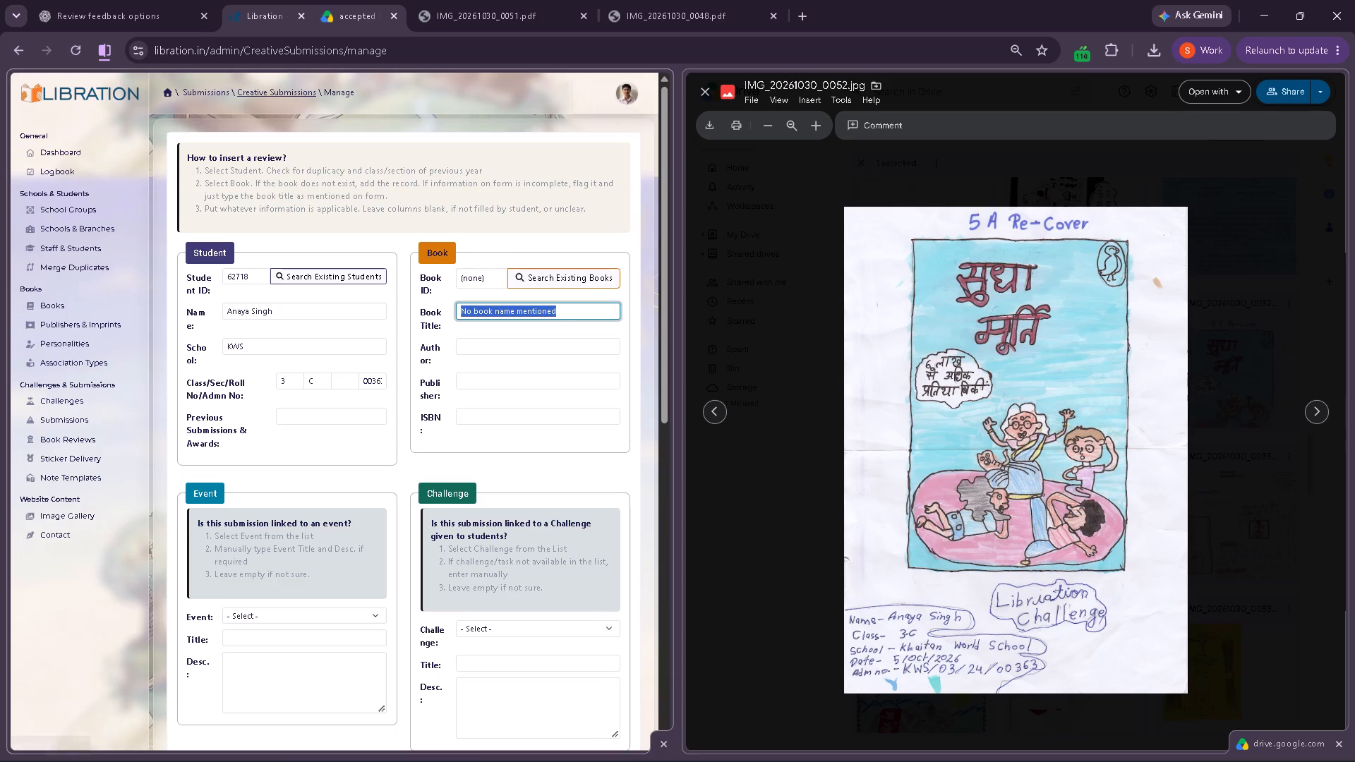
pyautogui.click(489, 629)
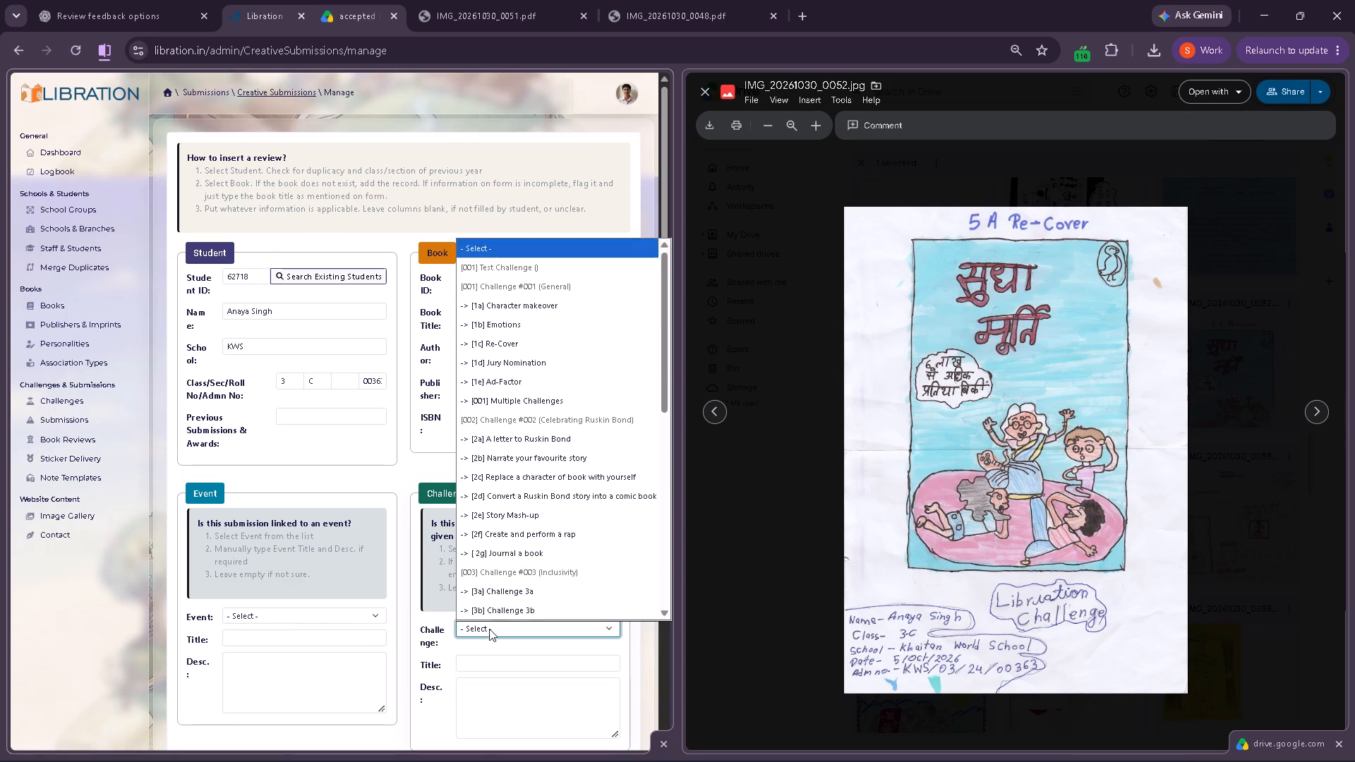
pyautogui.scroll(-6, 522, 479)
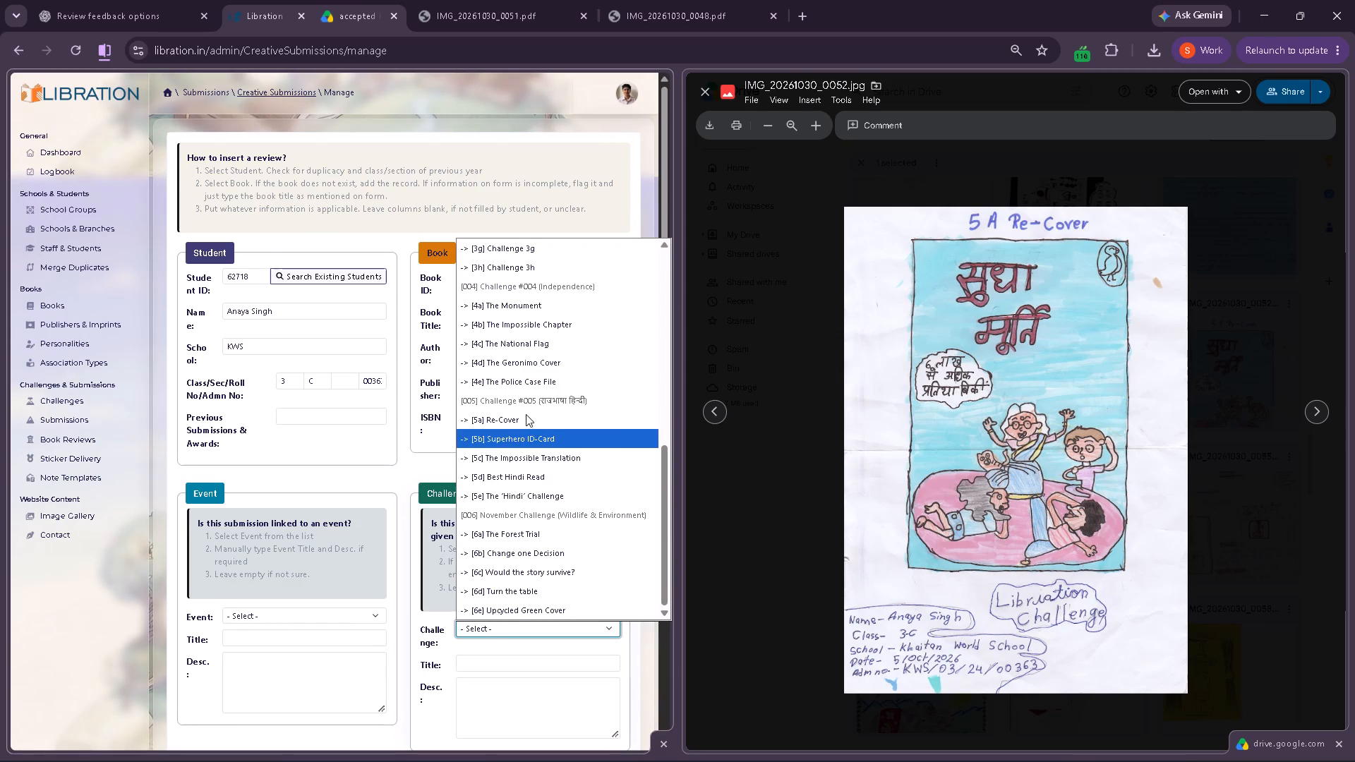
pyautogui.click(526, 411)
pyautogui.press('Tab')
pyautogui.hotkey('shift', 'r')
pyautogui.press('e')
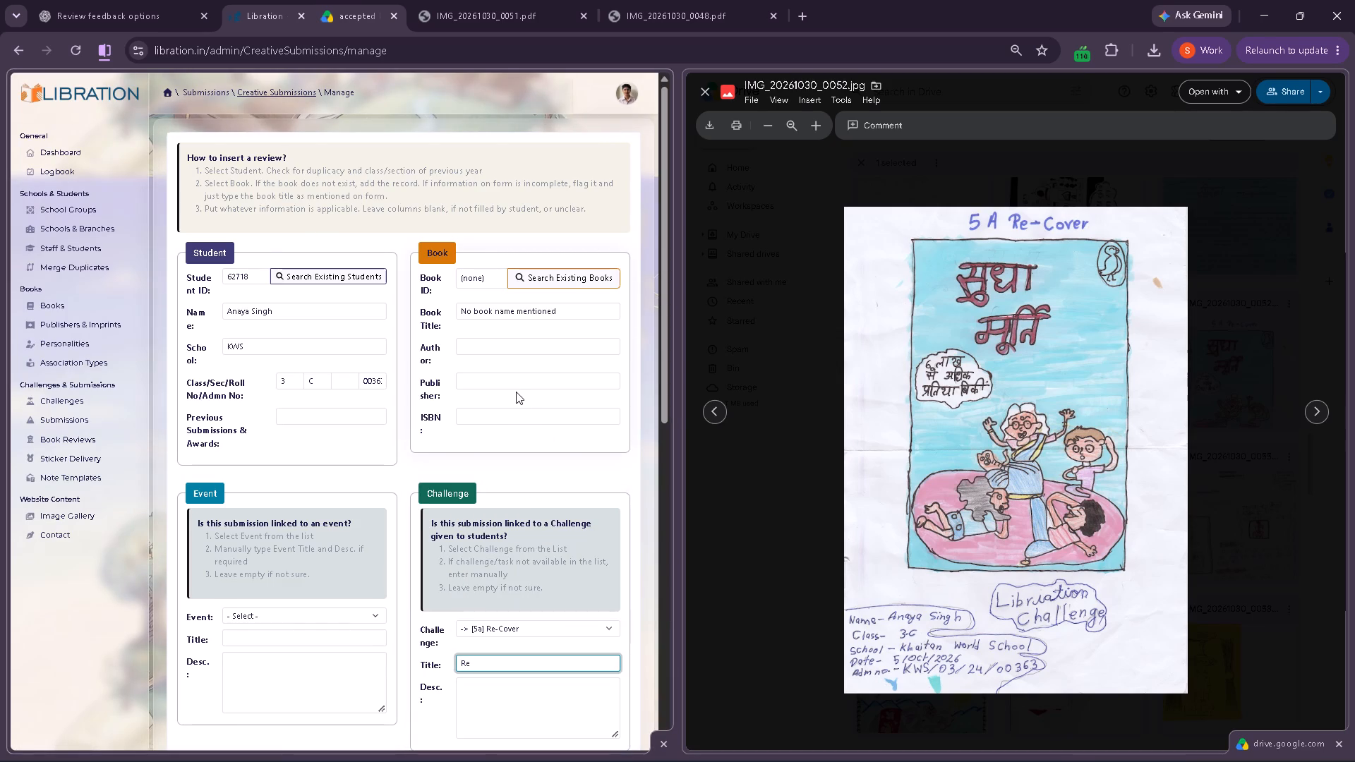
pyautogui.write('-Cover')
# Attach the newest snip, Screenshot 2026-11-05 112355.png from Downloads, as the submission's image file.
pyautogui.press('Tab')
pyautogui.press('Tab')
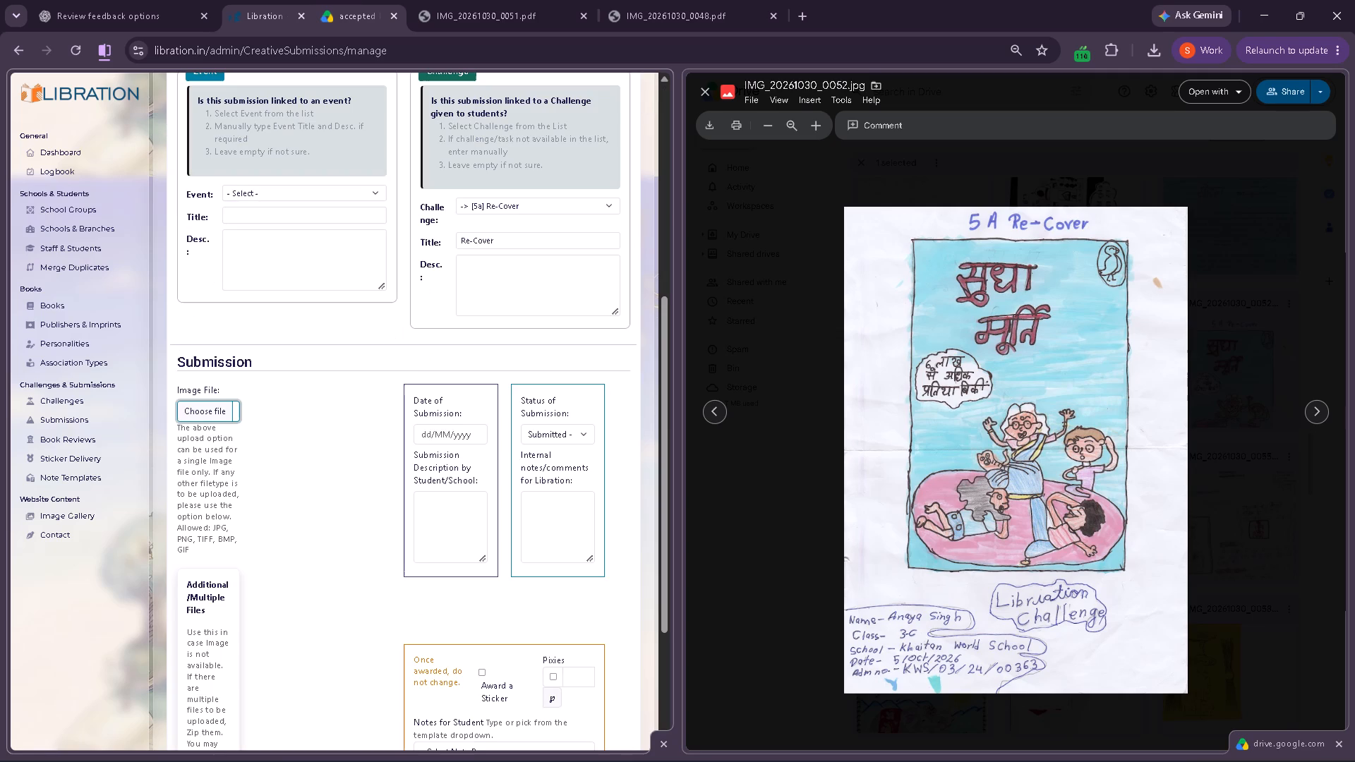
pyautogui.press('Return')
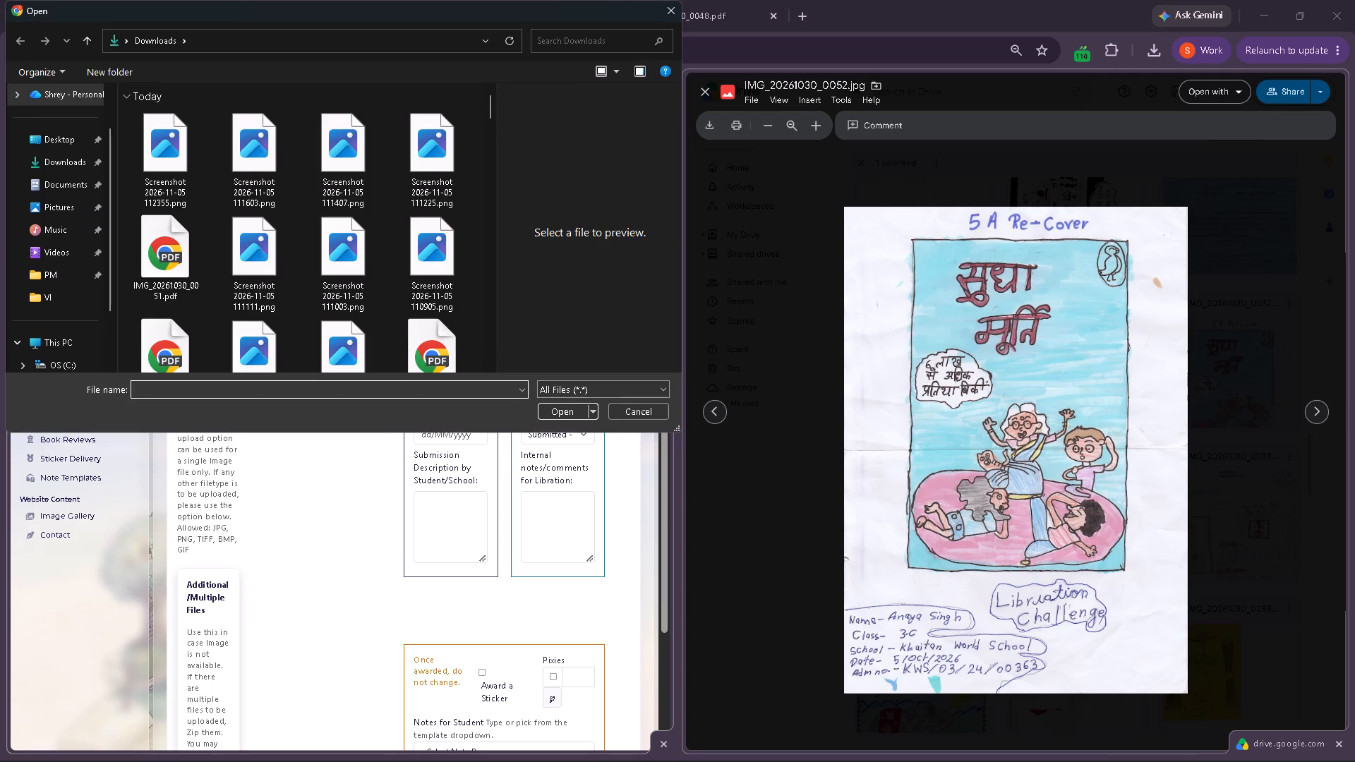
pyautogui.click(180, 131)
pyautogui.press('Return')
# Set the date of submission to 30/10/2026 and the submission status to Rejected.
pyautogui.press('Tab')
pyautogui.press('Tab')
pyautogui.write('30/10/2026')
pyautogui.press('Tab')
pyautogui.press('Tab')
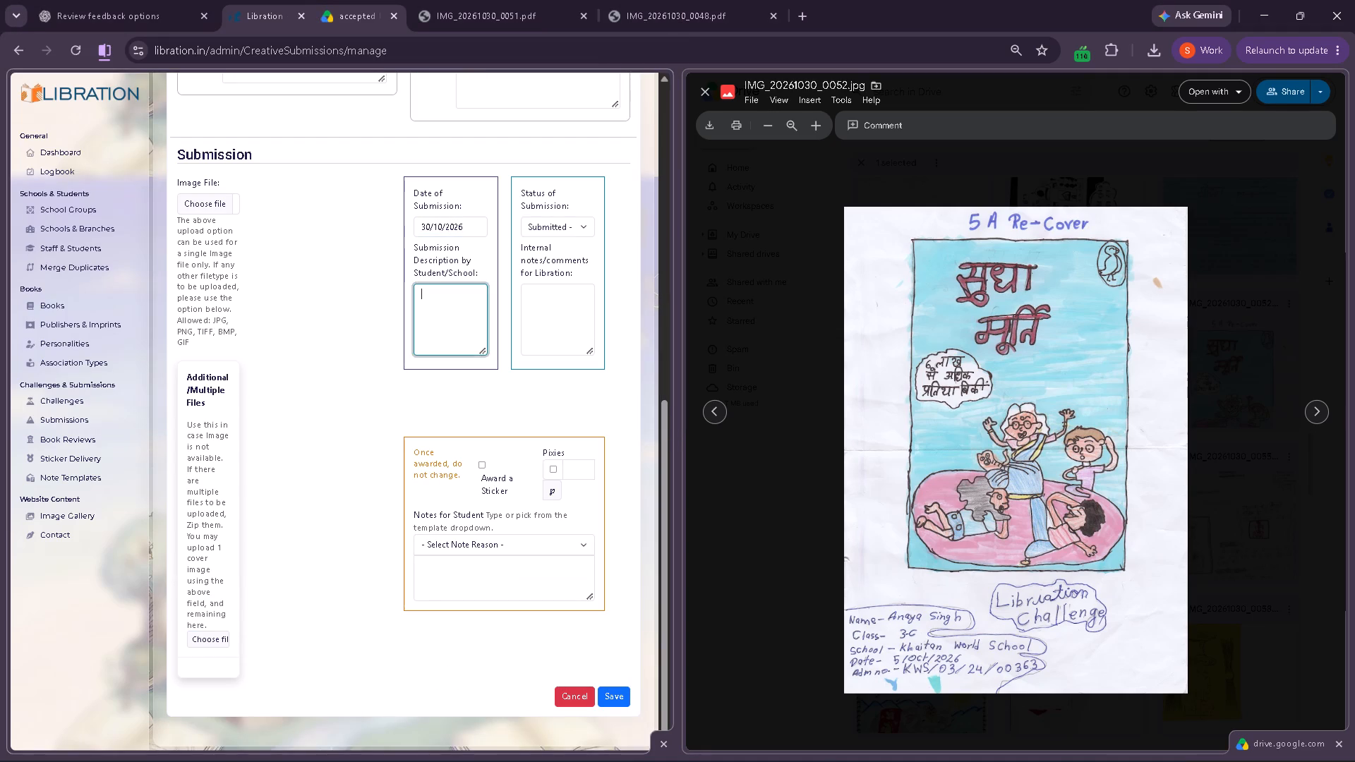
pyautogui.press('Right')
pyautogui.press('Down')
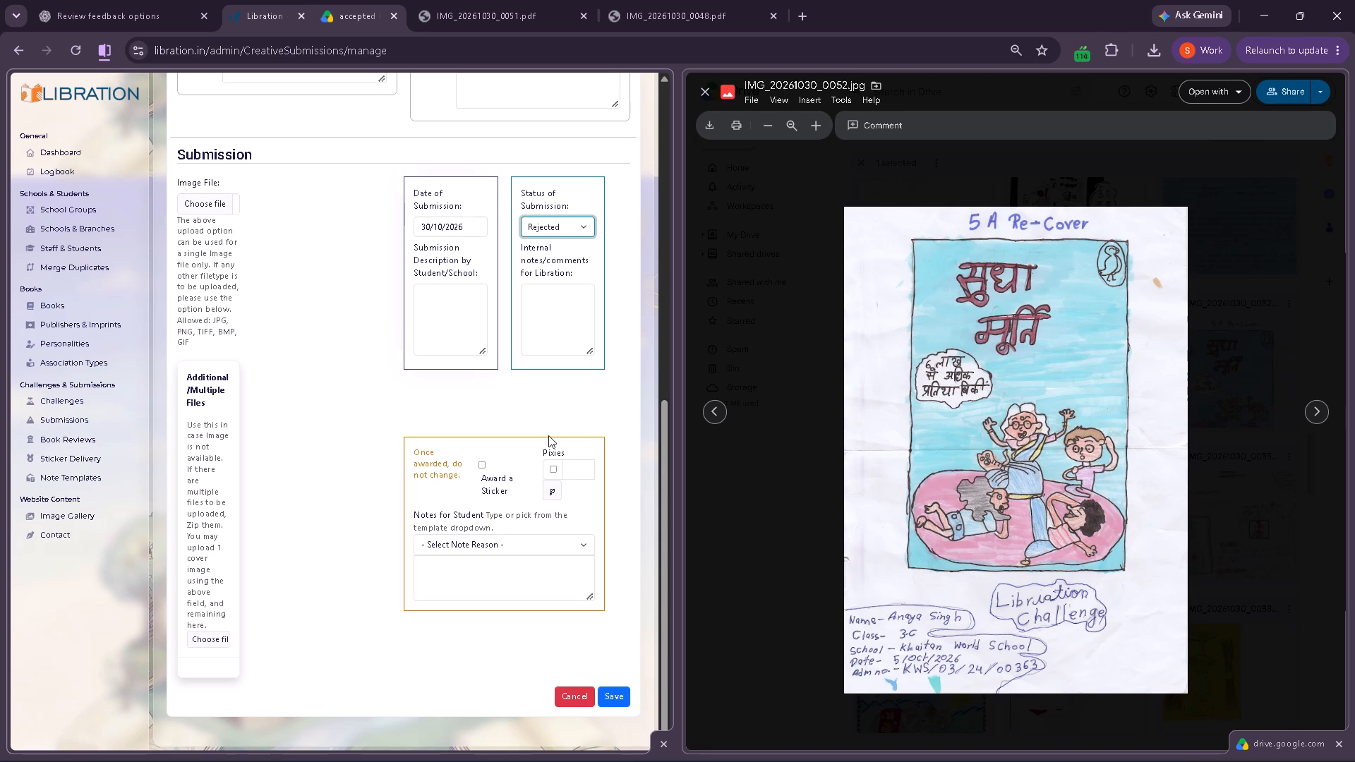
# Award a sticker and 300 pixies to the submission and save the entry.
pyautogui.click(488, 480)
pyautogui.click(554, 469)
pyautogui.press('Tab')
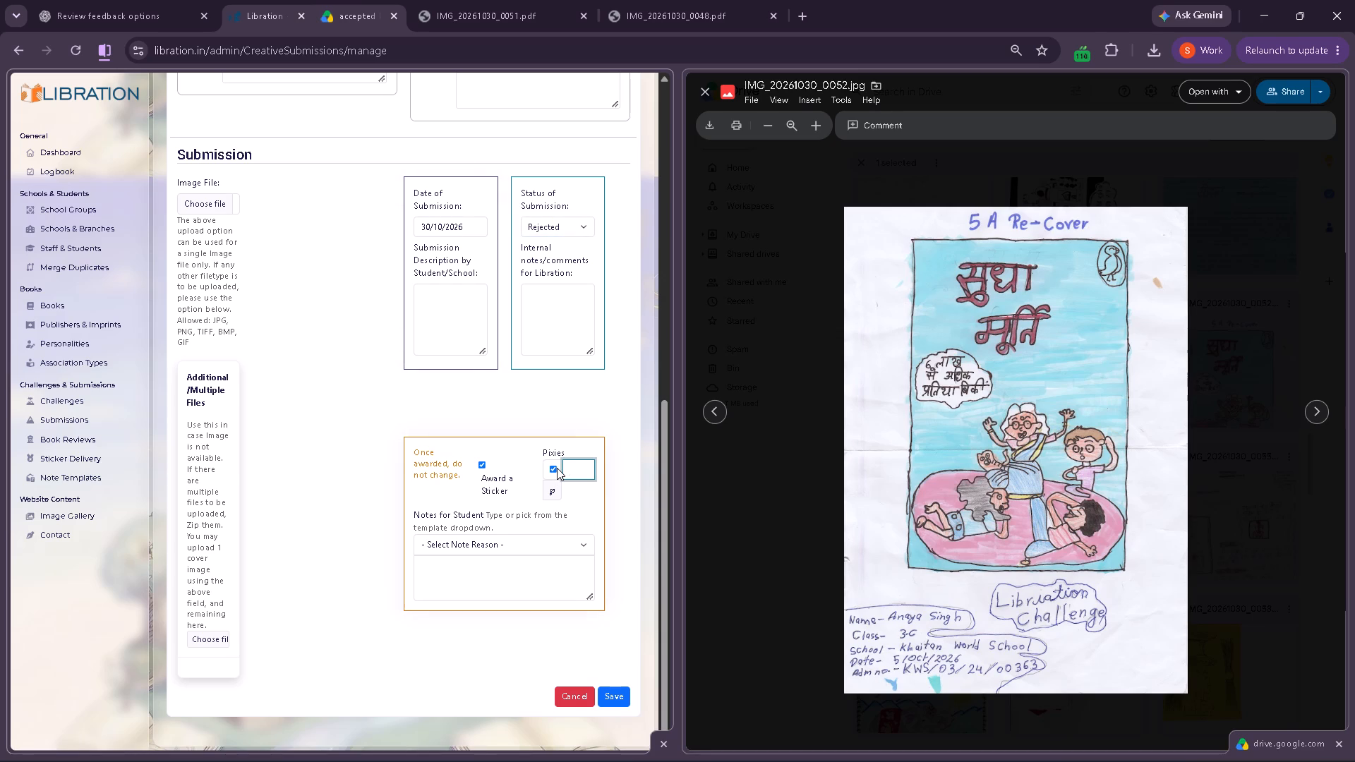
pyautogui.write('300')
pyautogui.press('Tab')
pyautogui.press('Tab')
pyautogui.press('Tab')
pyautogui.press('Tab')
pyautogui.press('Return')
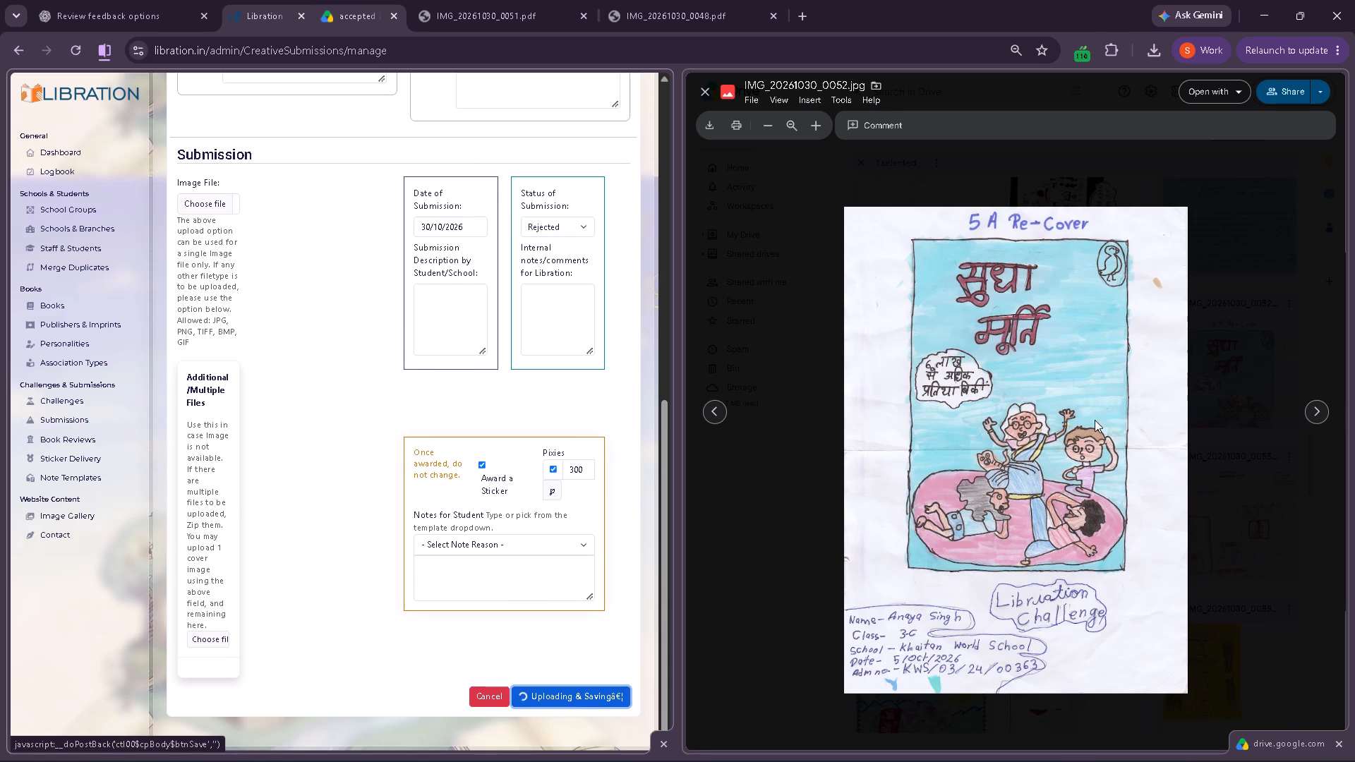
# Open the next scan, IMG_20261030_0053.pdf, download it, and view the student details on page 2.
pyautogui.click(1319, 414)
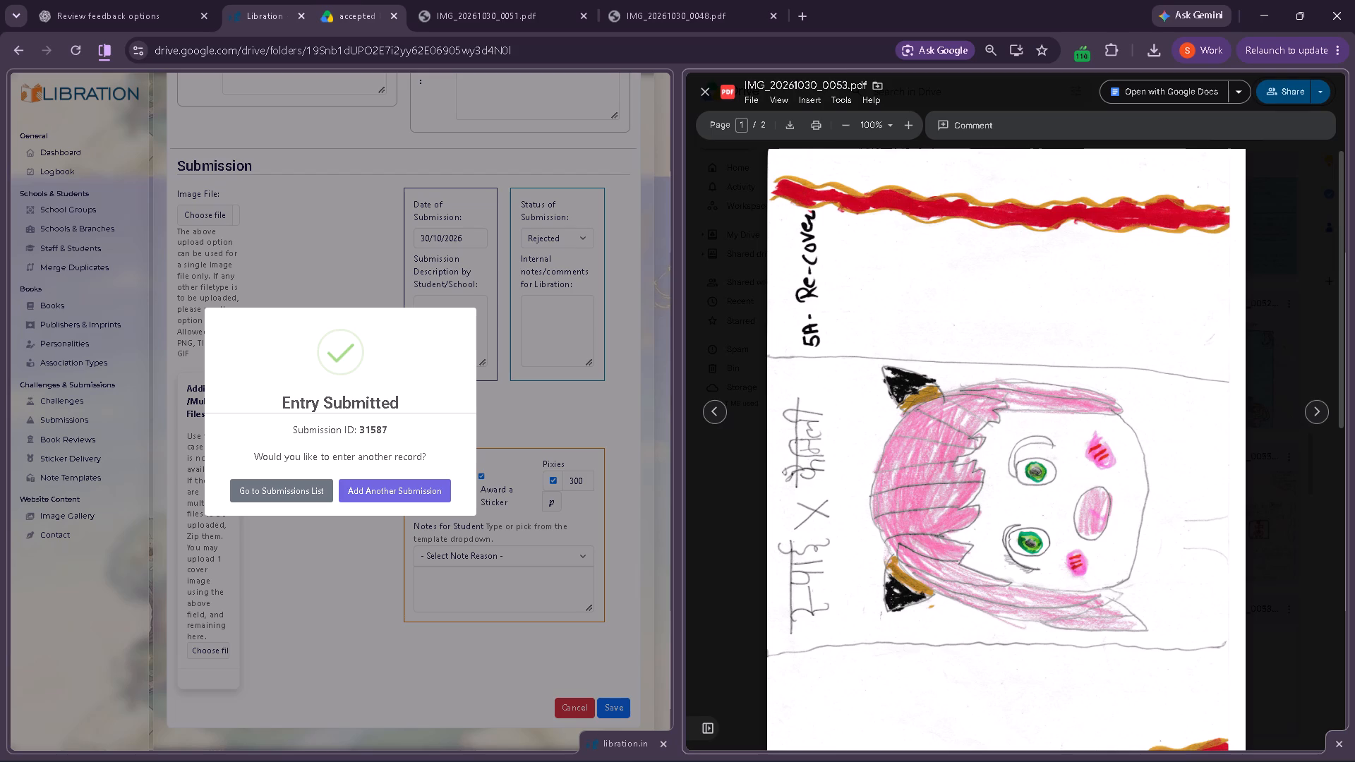
pyautogui.click(791, 125)
pyautogui.scroll(-8, 990, 427)
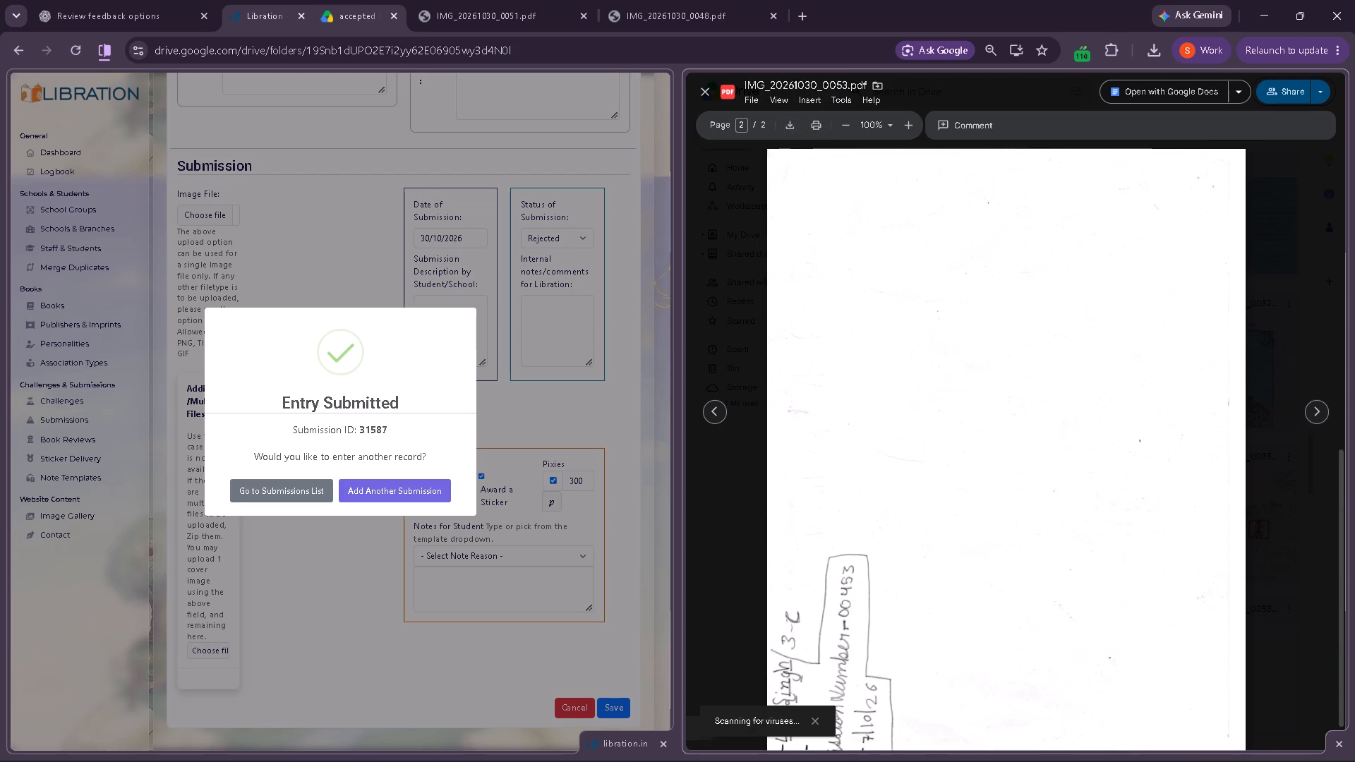
pyautogui.scroll(-5, 990, 427)
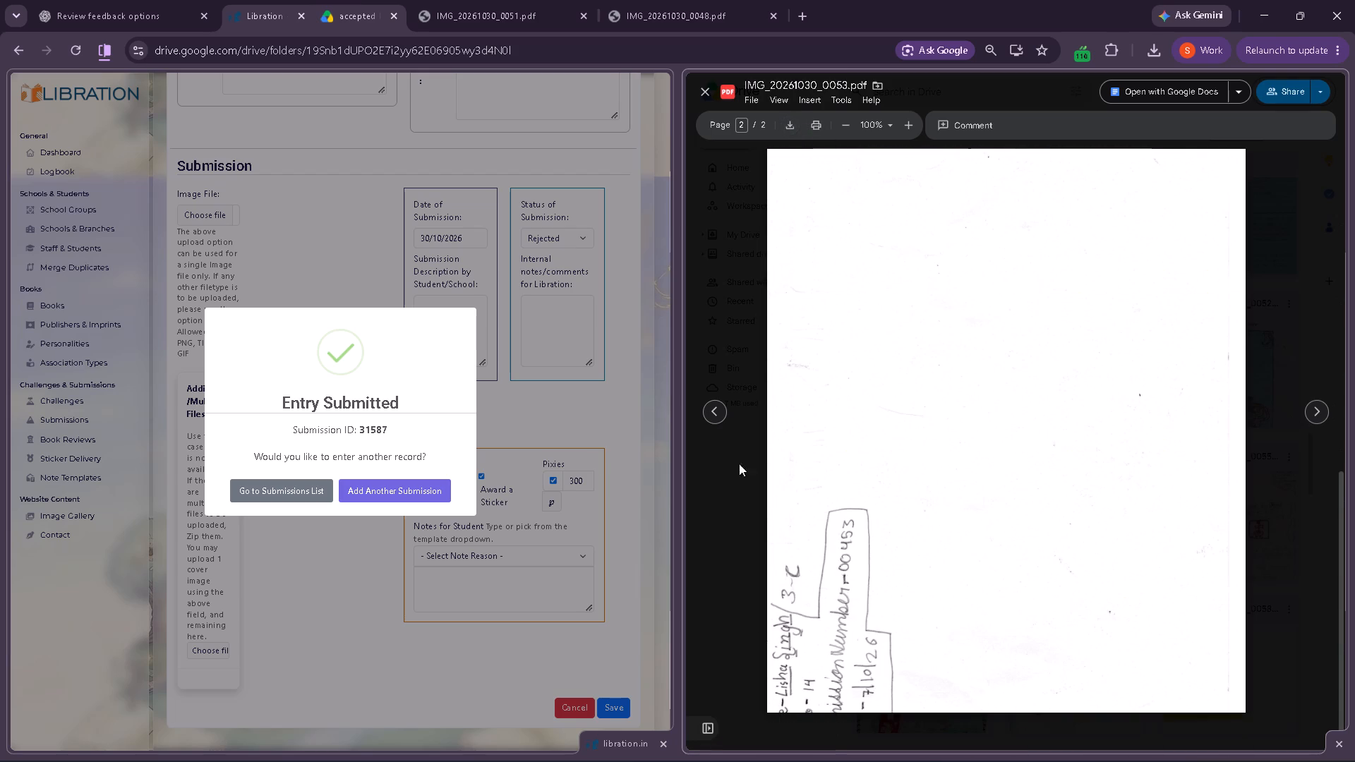
# Start another submission entry and open its student selection.
pyautogui.click(397, 497)
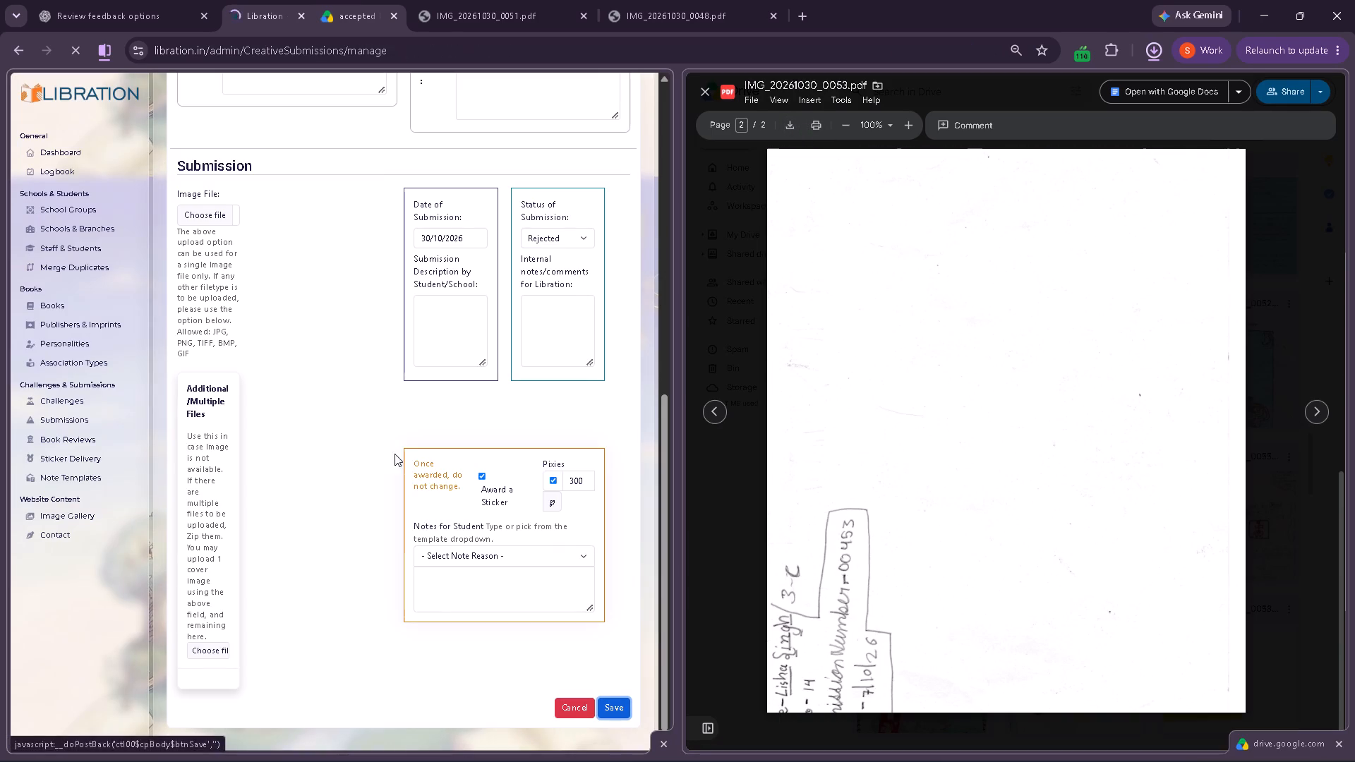
pyautogui.click(307, 277)
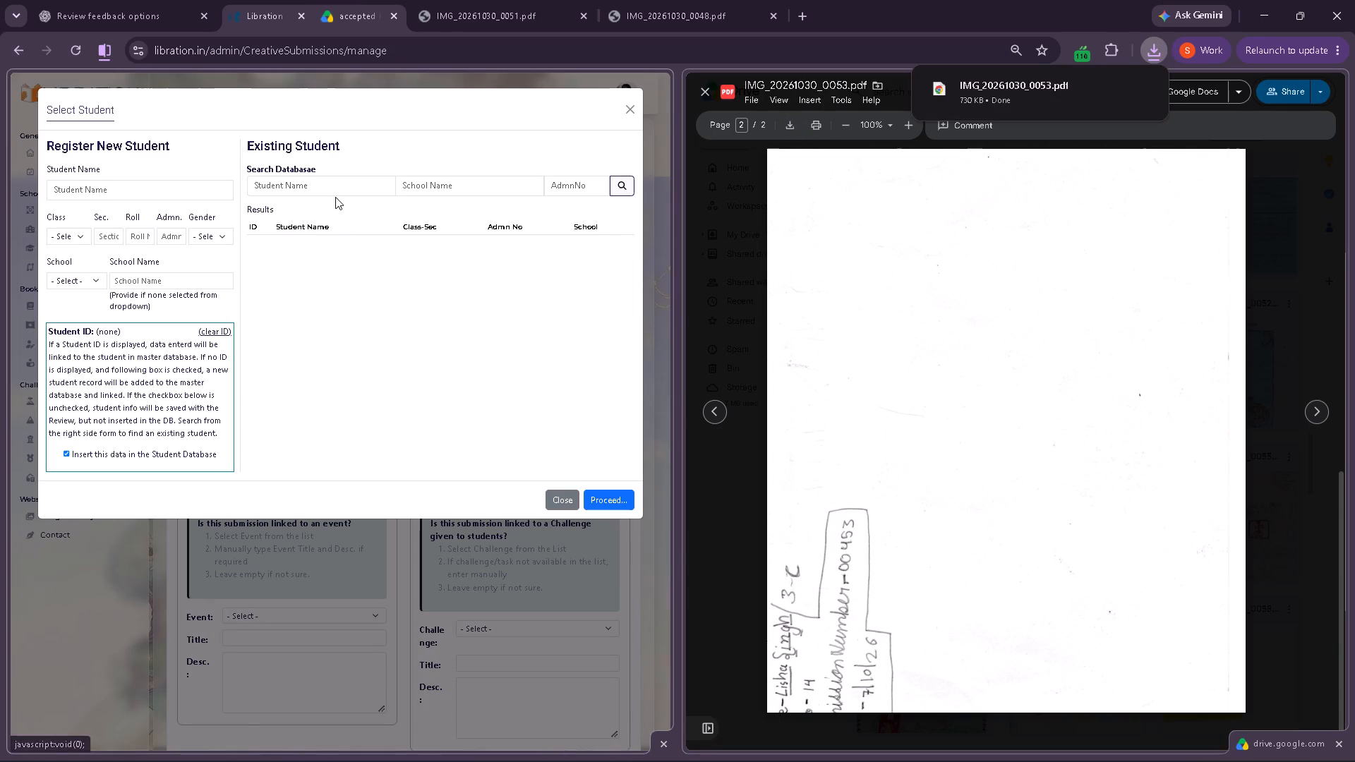
# Search the student database for the scan's student by first name and fill the entry with the matching KWS class 3-C record.
pyautogui.click(337, 186)
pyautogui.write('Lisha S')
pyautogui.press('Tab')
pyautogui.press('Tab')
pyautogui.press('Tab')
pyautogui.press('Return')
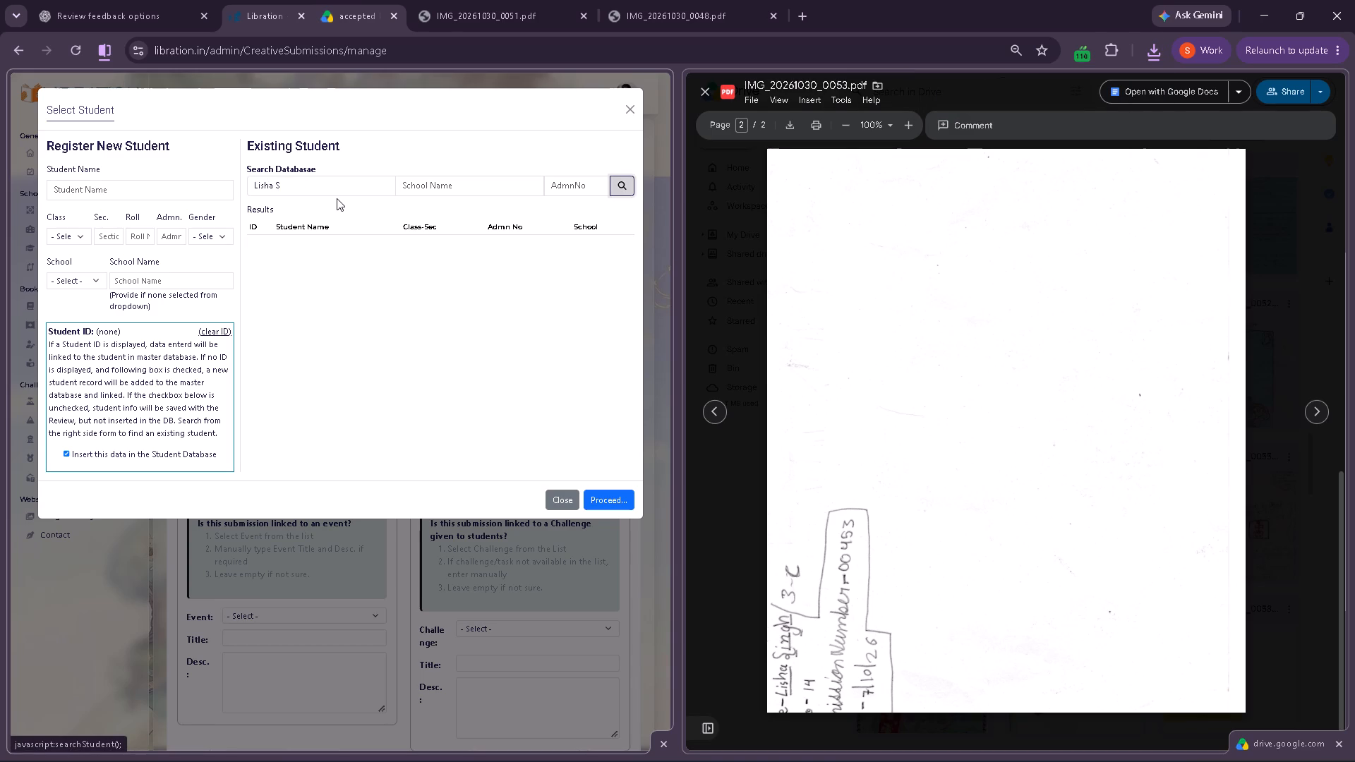
pyautogui.moveTo(342, 186); pyautogui.dragTo(352, 179)
pyautogui.press('BackSpace')
pyautogui.press('BackSpace')
pyautogui.press('Tab')
pyautogui.press('Tab')
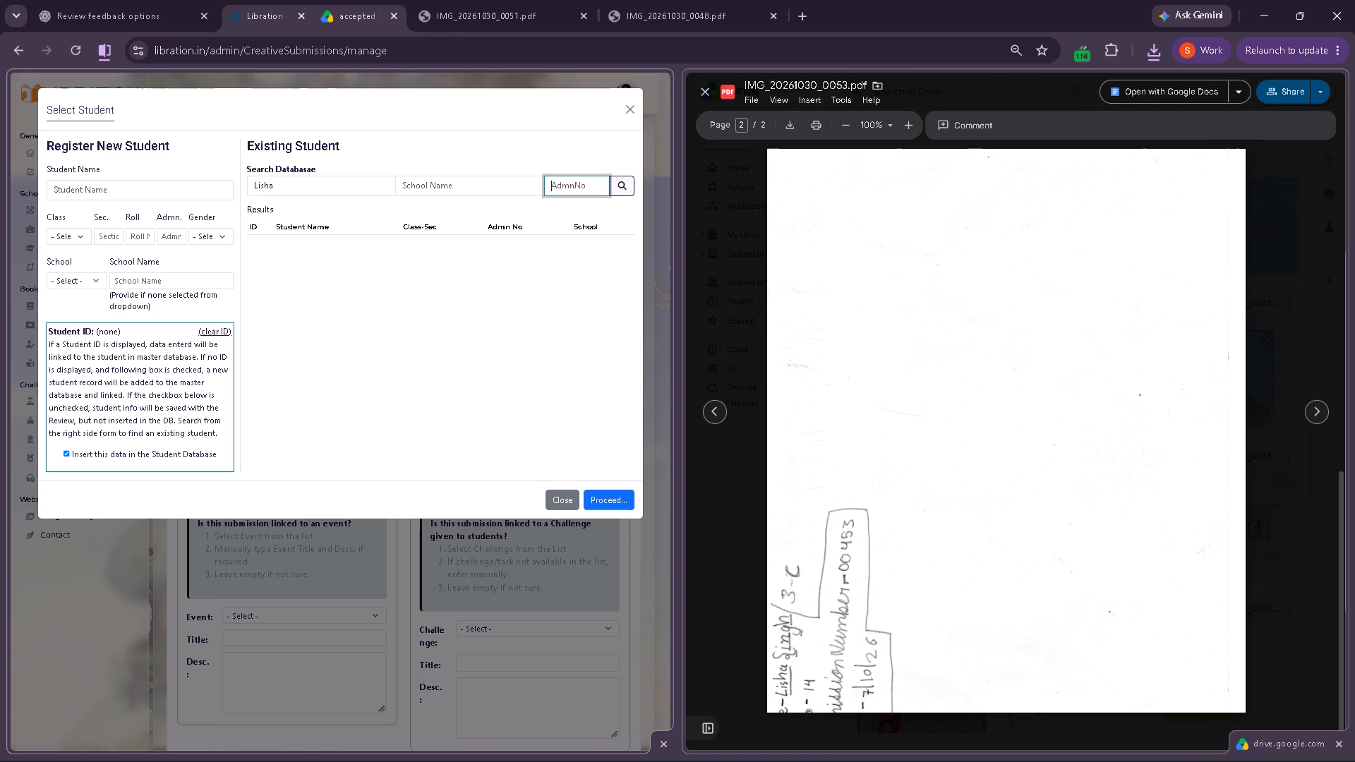
pyautogui.press('Tab')
pyautogui.press('Return')
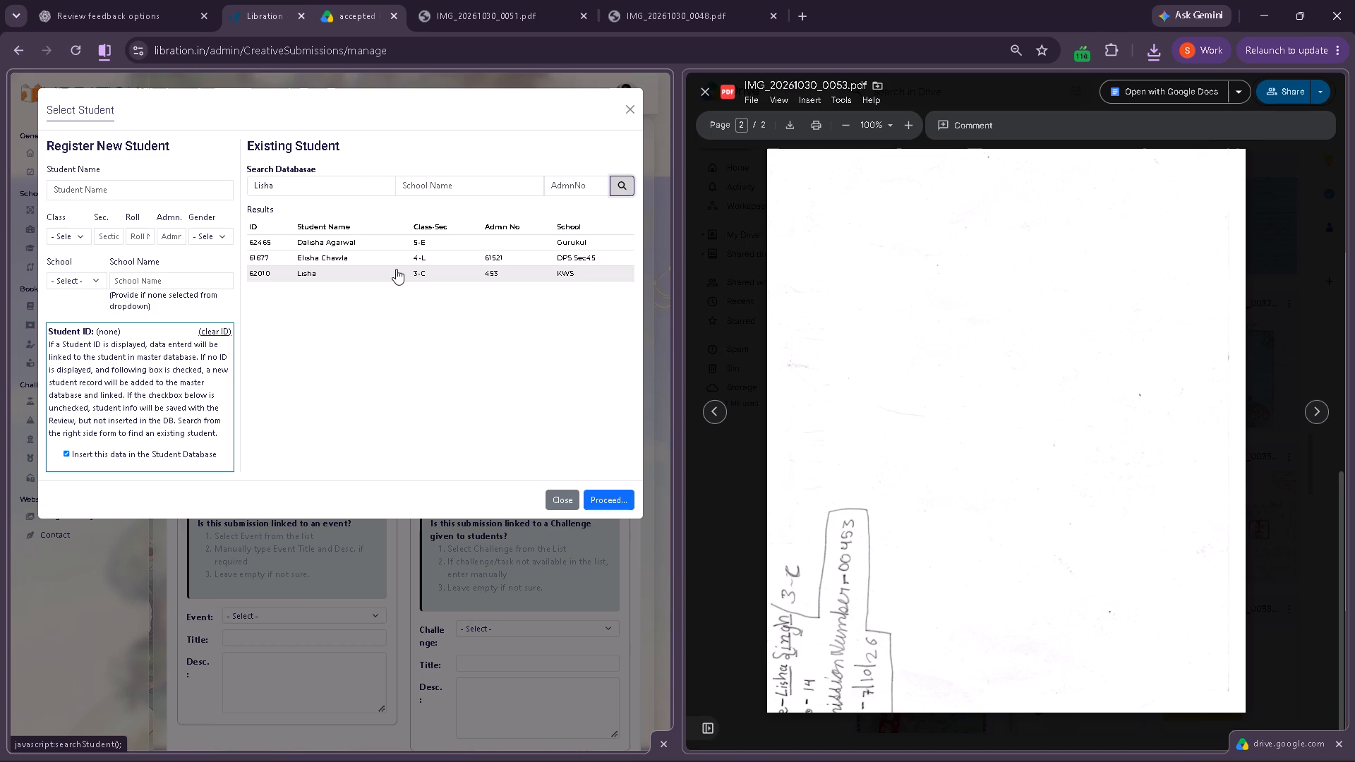
pyautogui.click(396, 269)
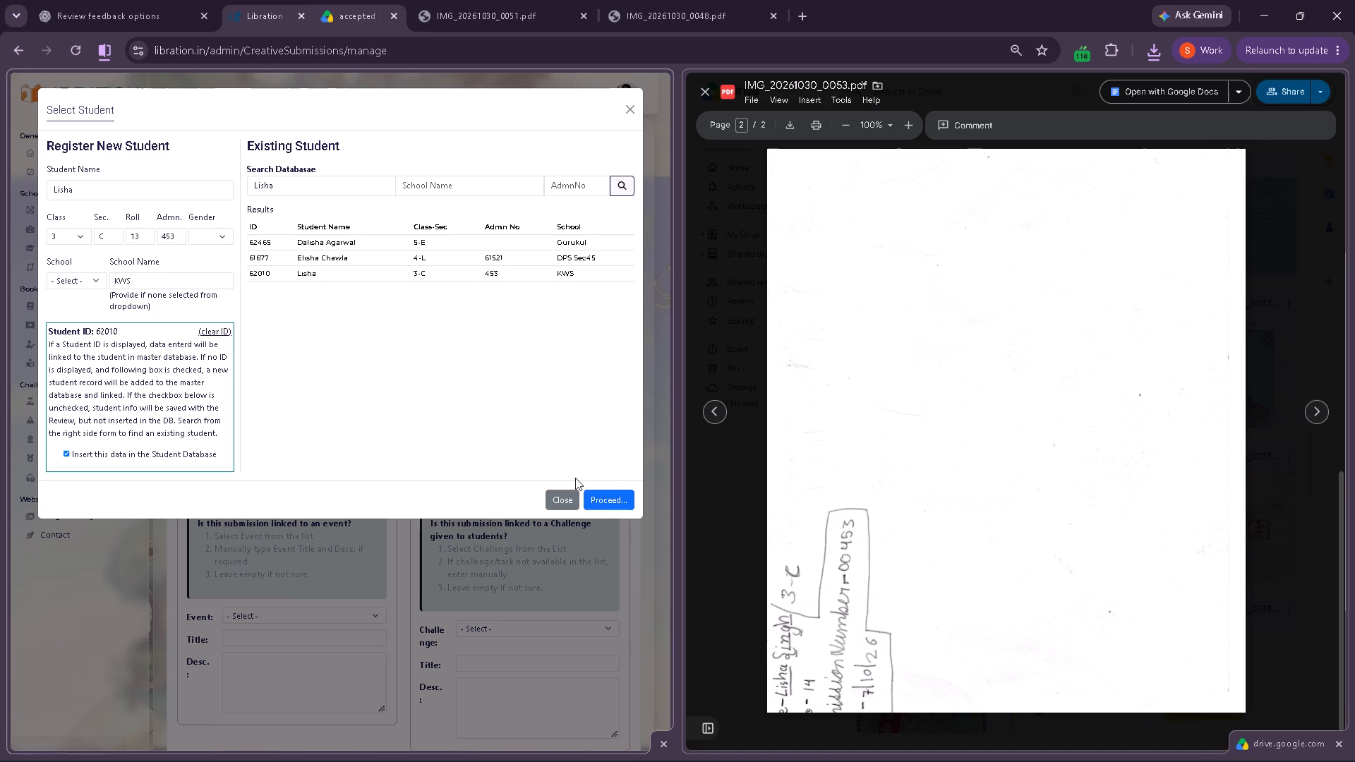
pyautogui.click(596, 492)
# Add two leading zeros to the student's admission number in the entry.
pyautogui.press('Tab')
pyautogui.press('Tab')
pyautogui.press('Tab')
pyautogui.press('Tab')
pyautogui.press('Tab')
pyautogui.press('Tab')
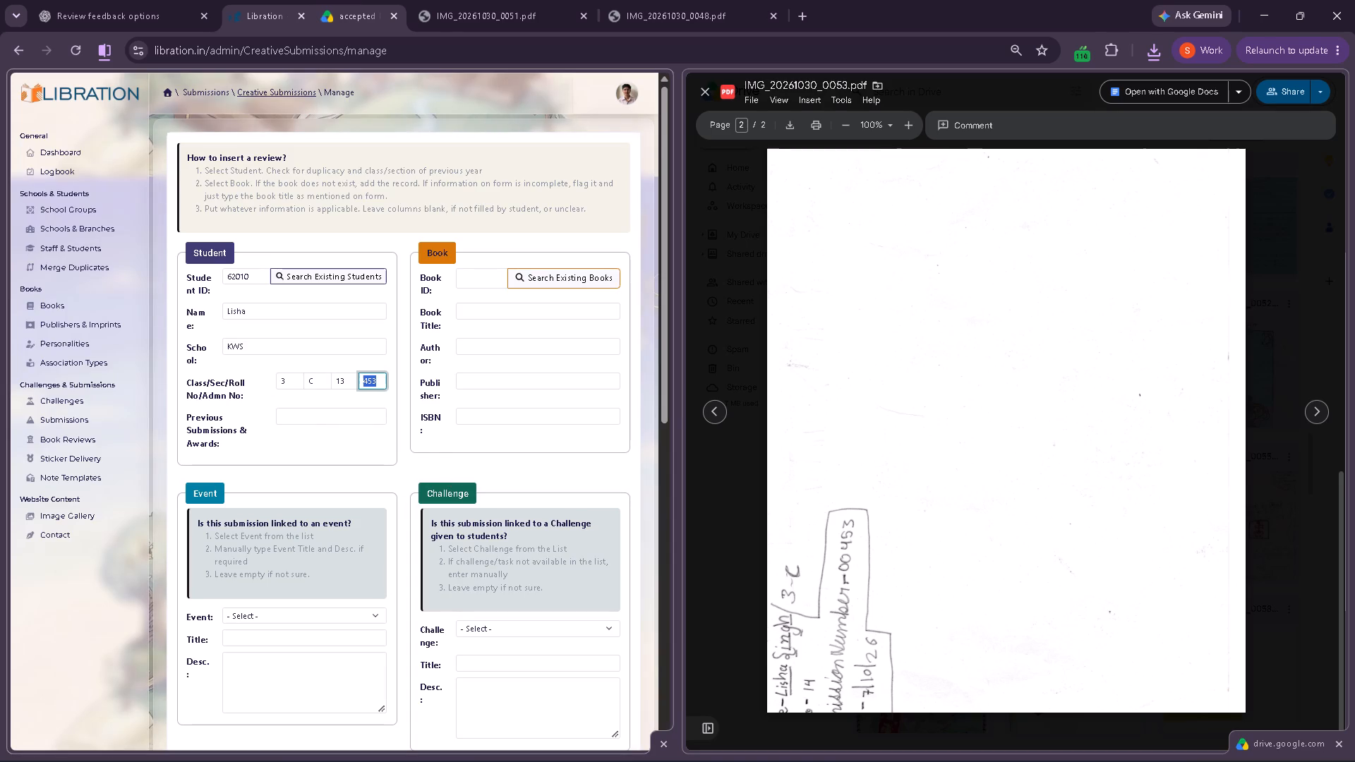
pyautogui.press('Left')
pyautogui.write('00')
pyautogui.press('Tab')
# Enter Spy x Family as the book title.
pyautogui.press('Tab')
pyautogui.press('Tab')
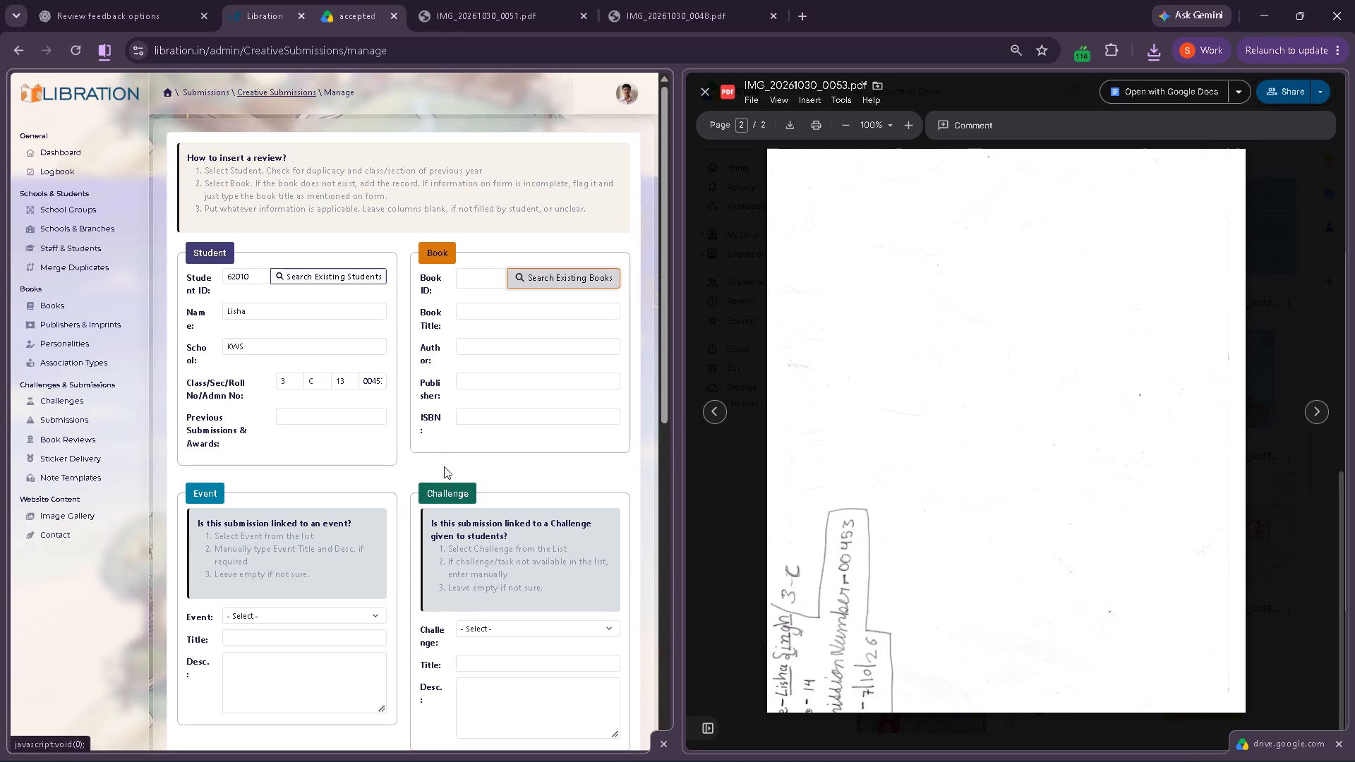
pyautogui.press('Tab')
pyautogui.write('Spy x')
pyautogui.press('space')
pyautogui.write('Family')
# Link the submission to the [5a] Re-Cover challenge and enter Re-Cover as the challenge title.
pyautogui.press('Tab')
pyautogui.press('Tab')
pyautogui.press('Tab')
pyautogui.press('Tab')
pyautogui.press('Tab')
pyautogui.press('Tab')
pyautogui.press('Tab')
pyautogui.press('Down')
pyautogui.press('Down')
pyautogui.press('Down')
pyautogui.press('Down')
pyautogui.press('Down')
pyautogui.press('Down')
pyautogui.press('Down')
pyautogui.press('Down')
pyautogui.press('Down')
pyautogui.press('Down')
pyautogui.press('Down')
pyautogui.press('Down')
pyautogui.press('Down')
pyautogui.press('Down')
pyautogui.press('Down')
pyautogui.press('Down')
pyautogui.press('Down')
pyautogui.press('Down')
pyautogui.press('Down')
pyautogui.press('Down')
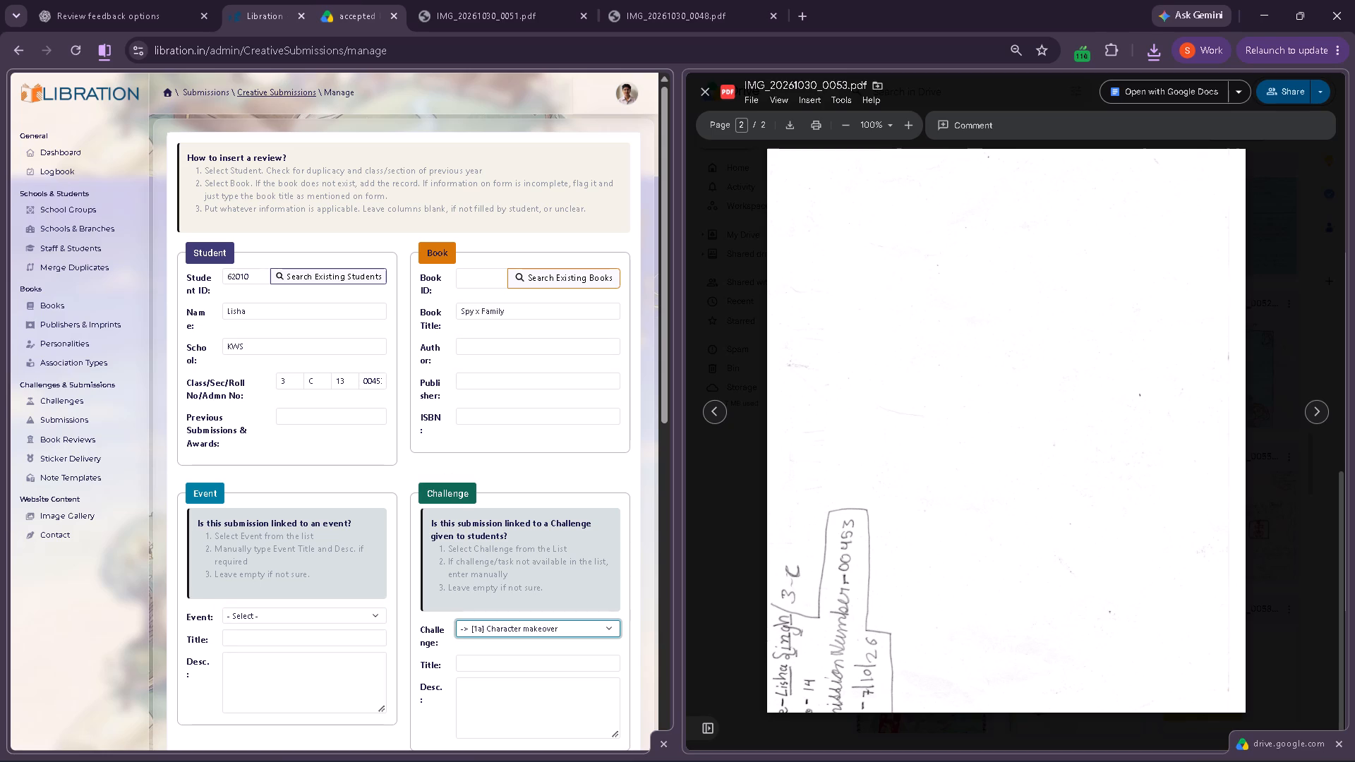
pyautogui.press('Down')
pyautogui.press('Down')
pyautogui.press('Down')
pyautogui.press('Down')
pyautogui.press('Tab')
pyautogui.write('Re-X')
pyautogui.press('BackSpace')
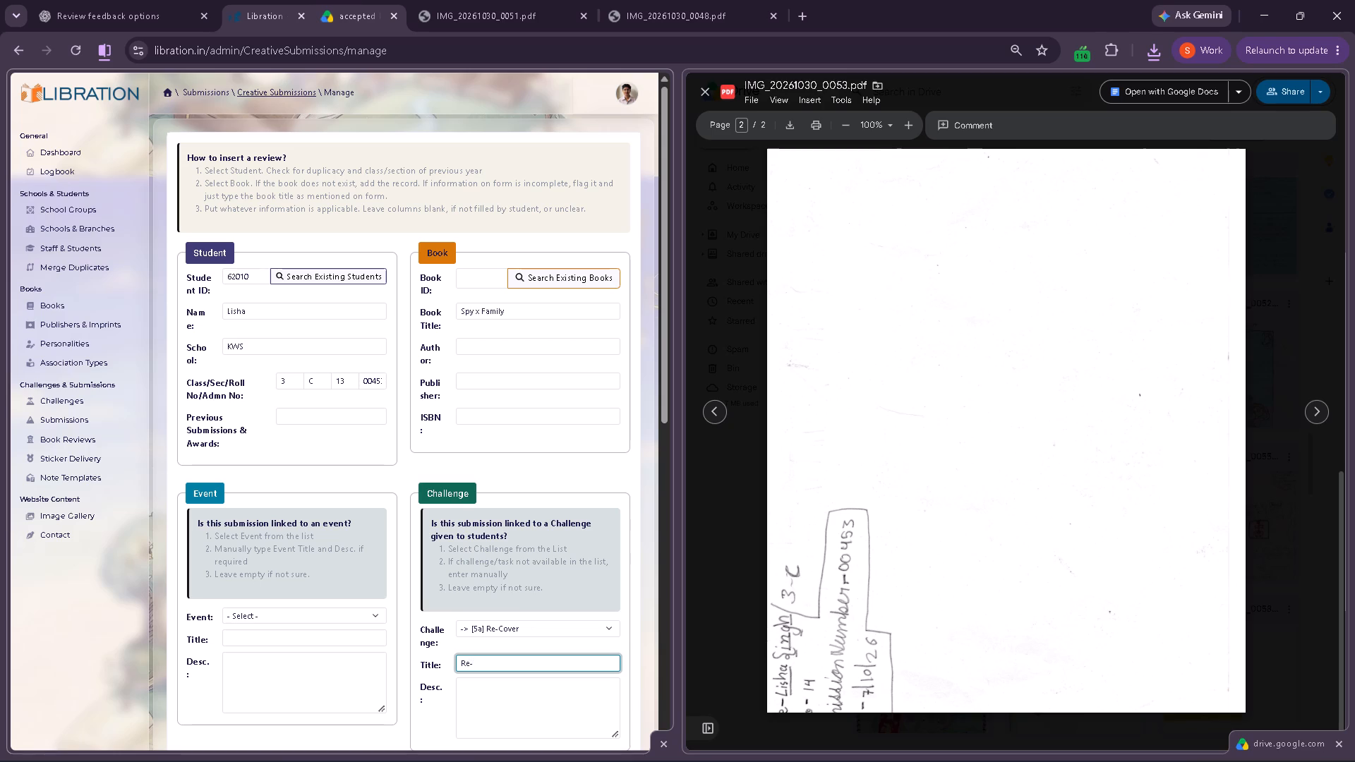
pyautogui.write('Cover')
# Open the downloaded IMG_20261030_0053.pdf, rotate it upright, reduce it to 80%, and capture a screenshot of the cover drawing.
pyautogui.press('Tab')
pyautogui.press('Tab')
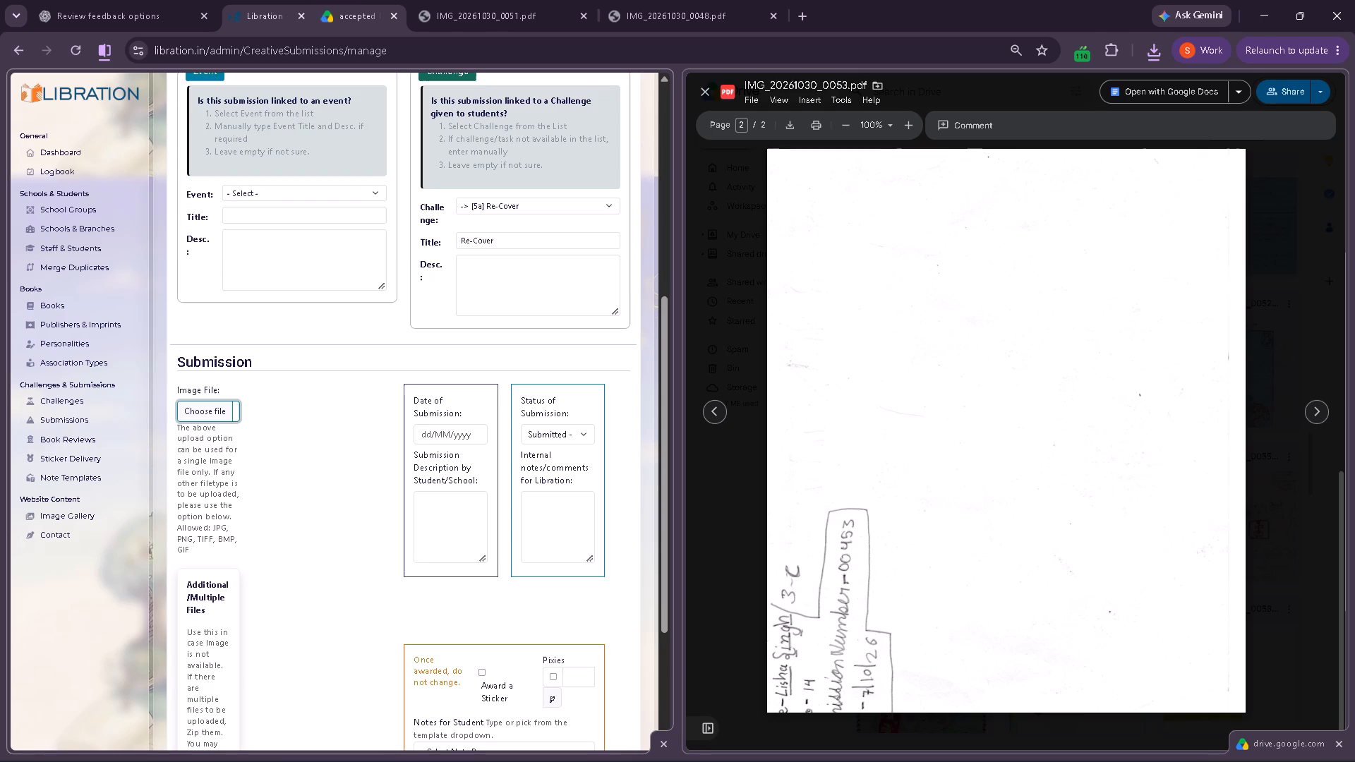
pyautogui.click(1150, 55)
pyautogui.click(1055, 126)
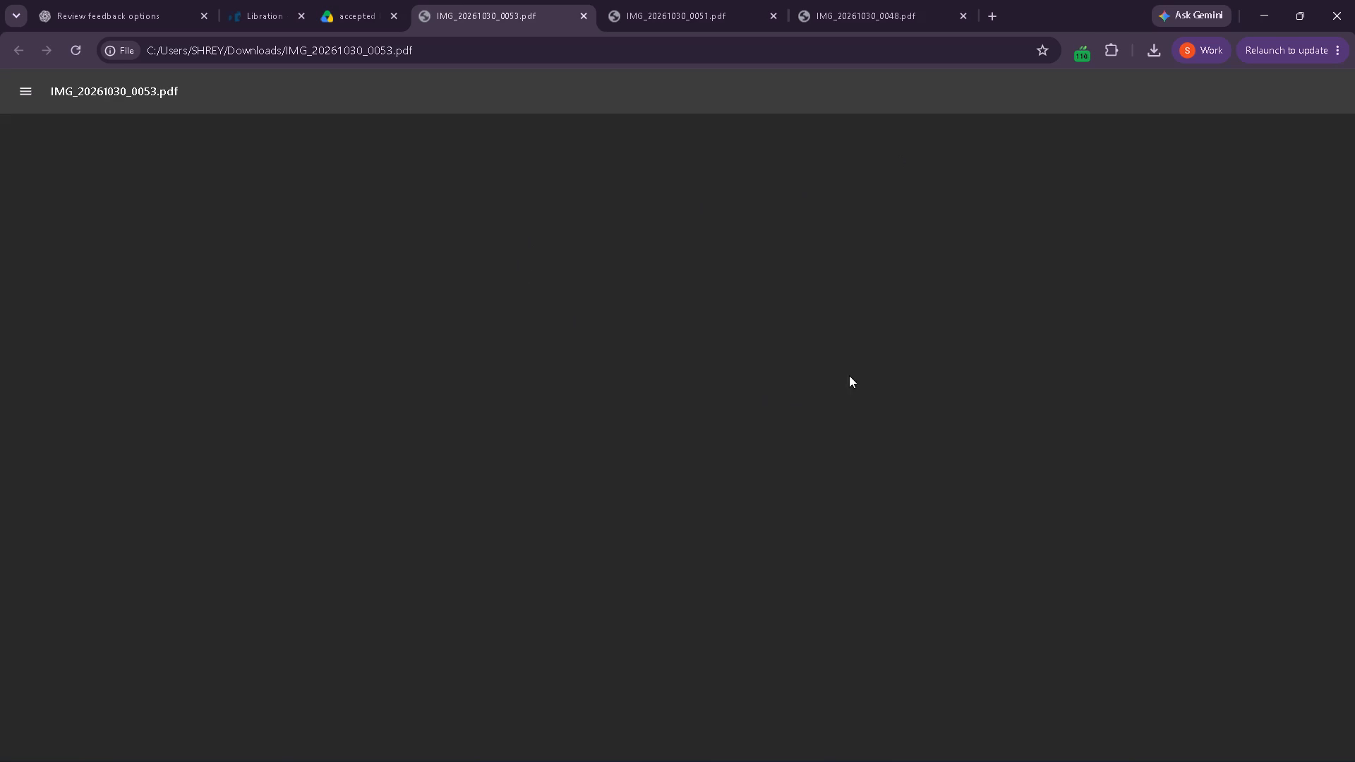
pyautogui.click(706, 93)
pyautogui.click(706, 93)
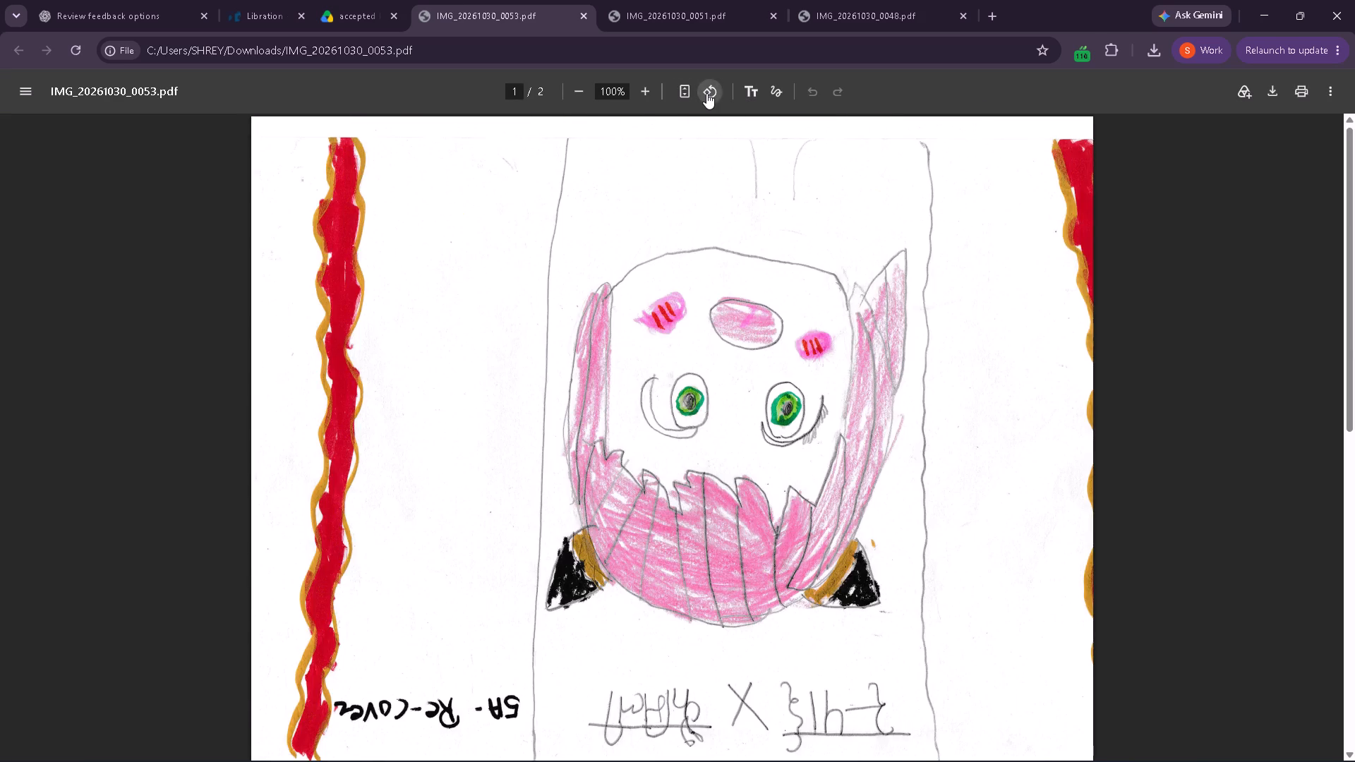
pyautogui.click(706, 93)
pyautogui.click(582, 86)
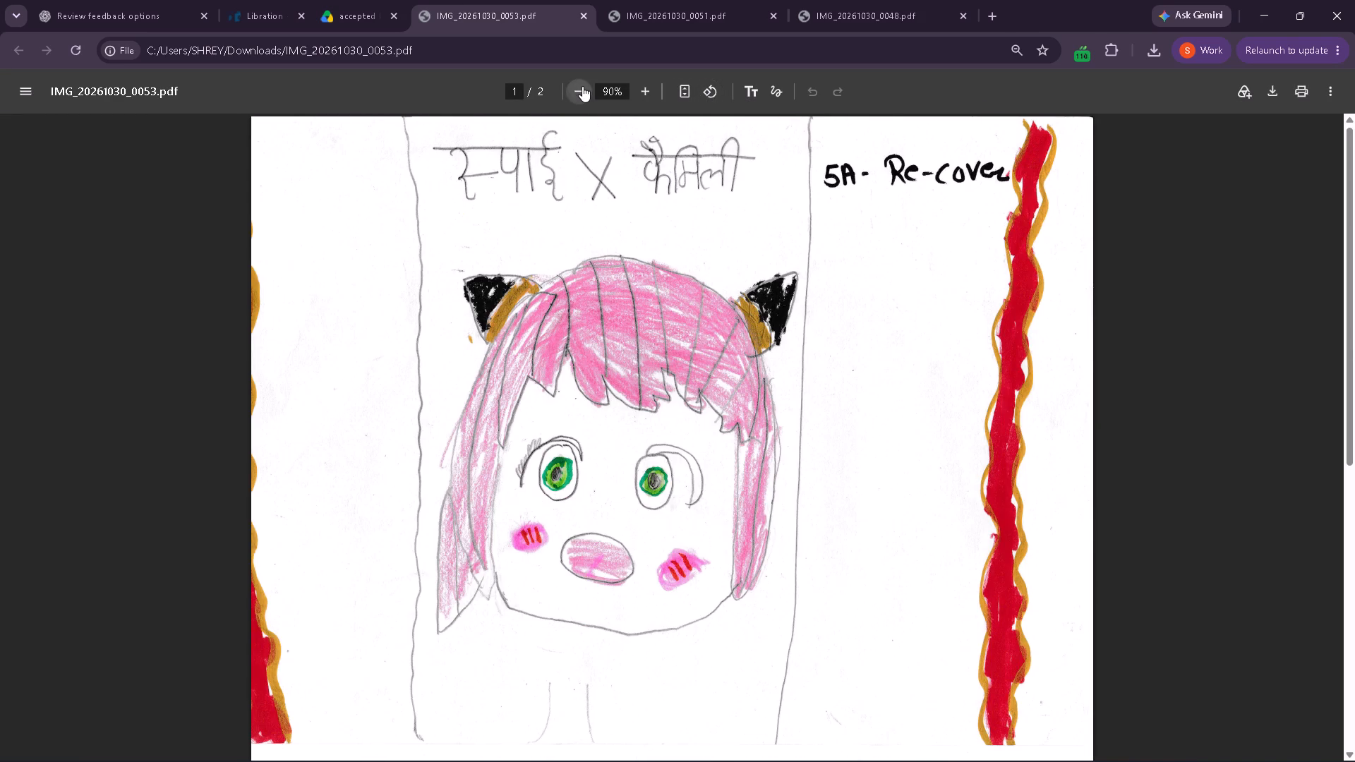
pyautogui.click(582, 86)
pyautogui.press('shift+super+s')
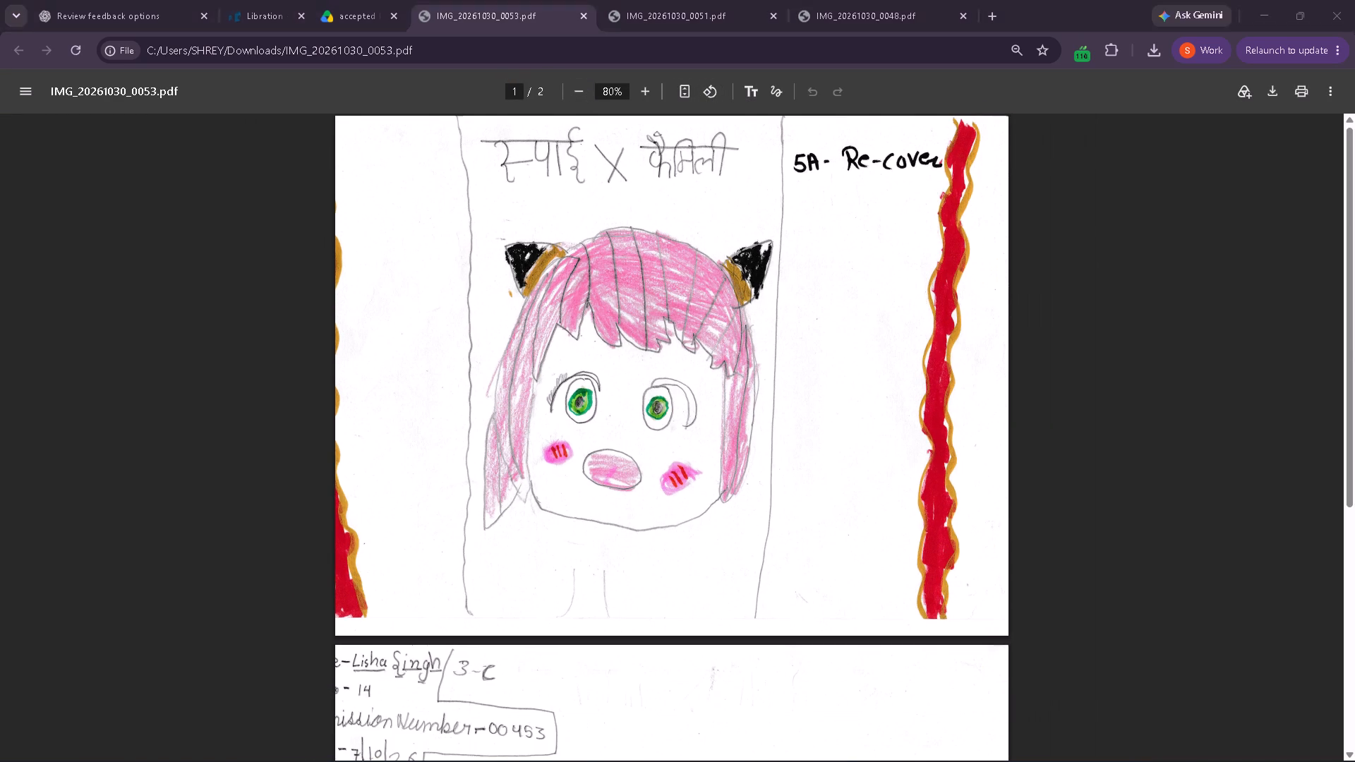
pyautogui.moveTo(455, 116); pyautogui.dragTo(780, 569)
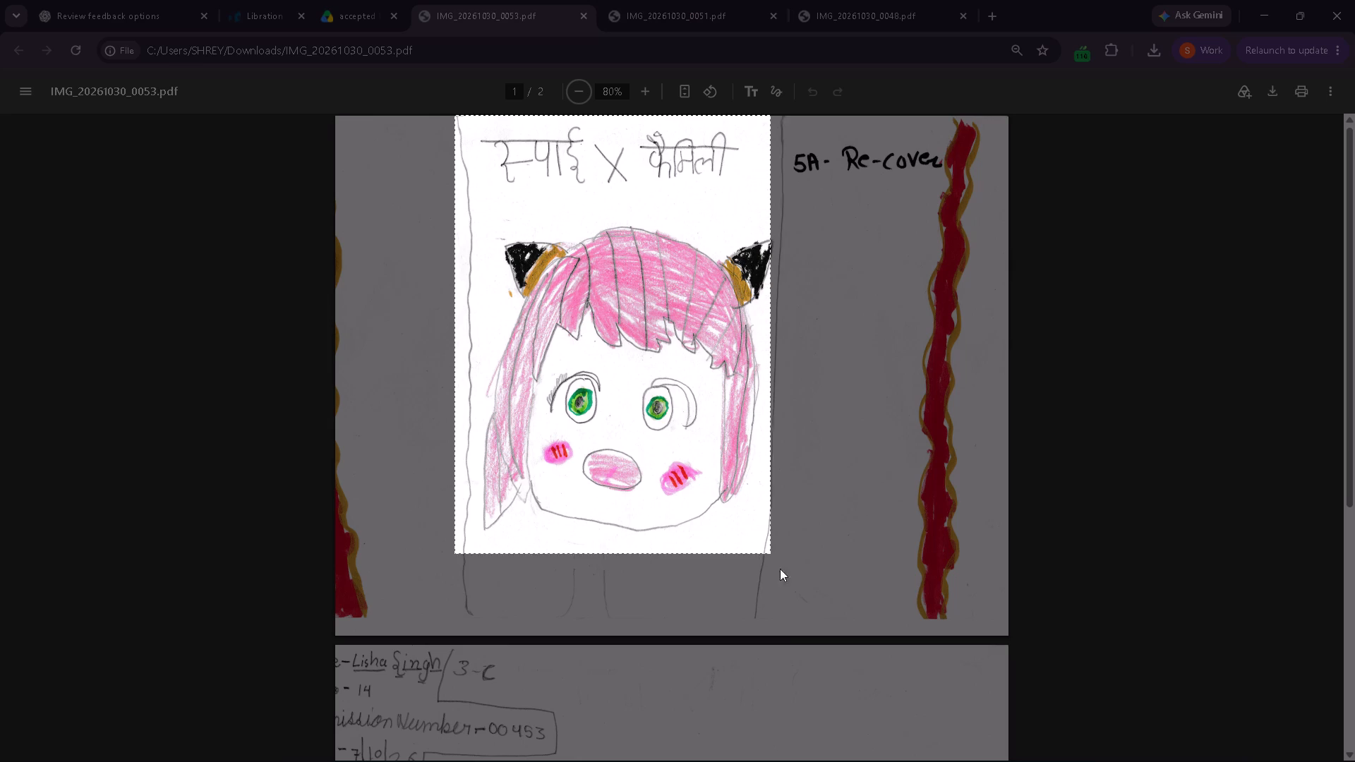
pyautogui.moveTo(780, 569); pyautogui.dragTo(787, 629)
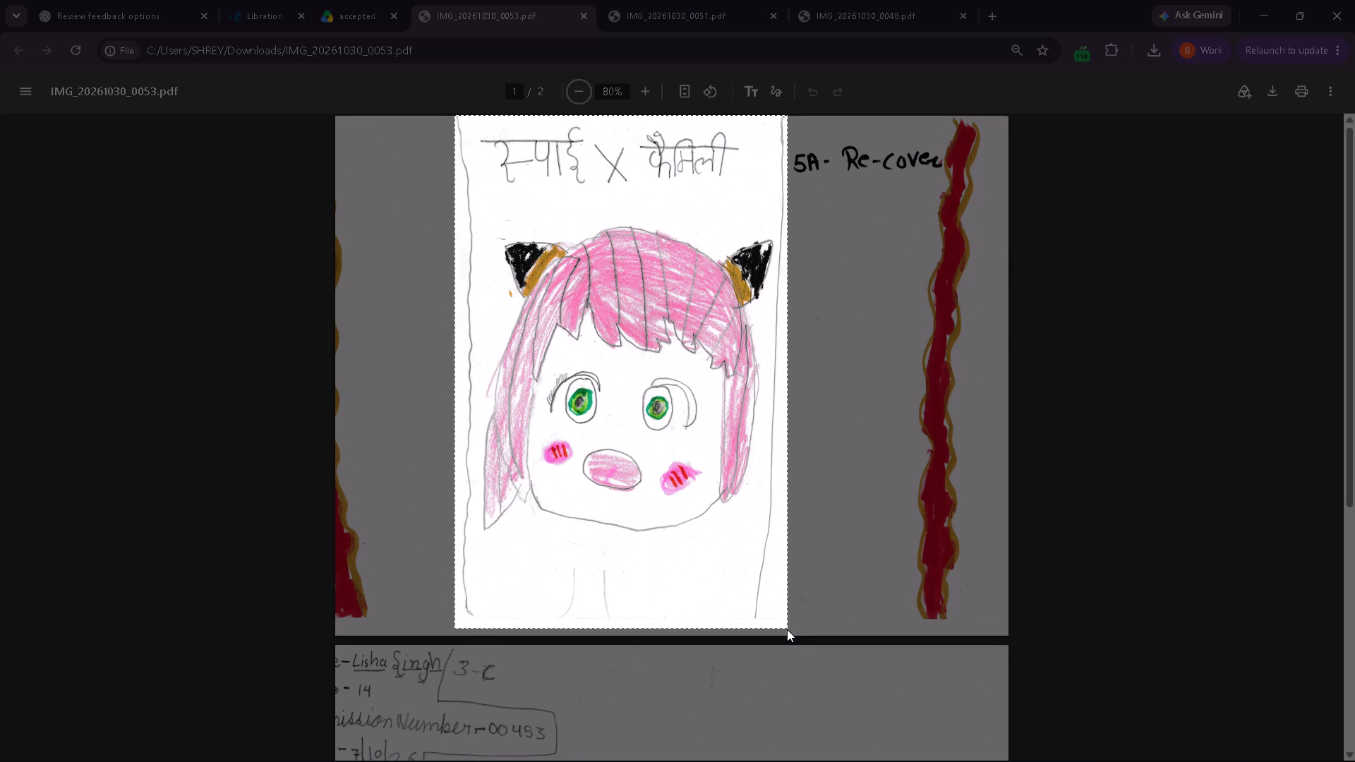
pyautogui.click(474, 659)
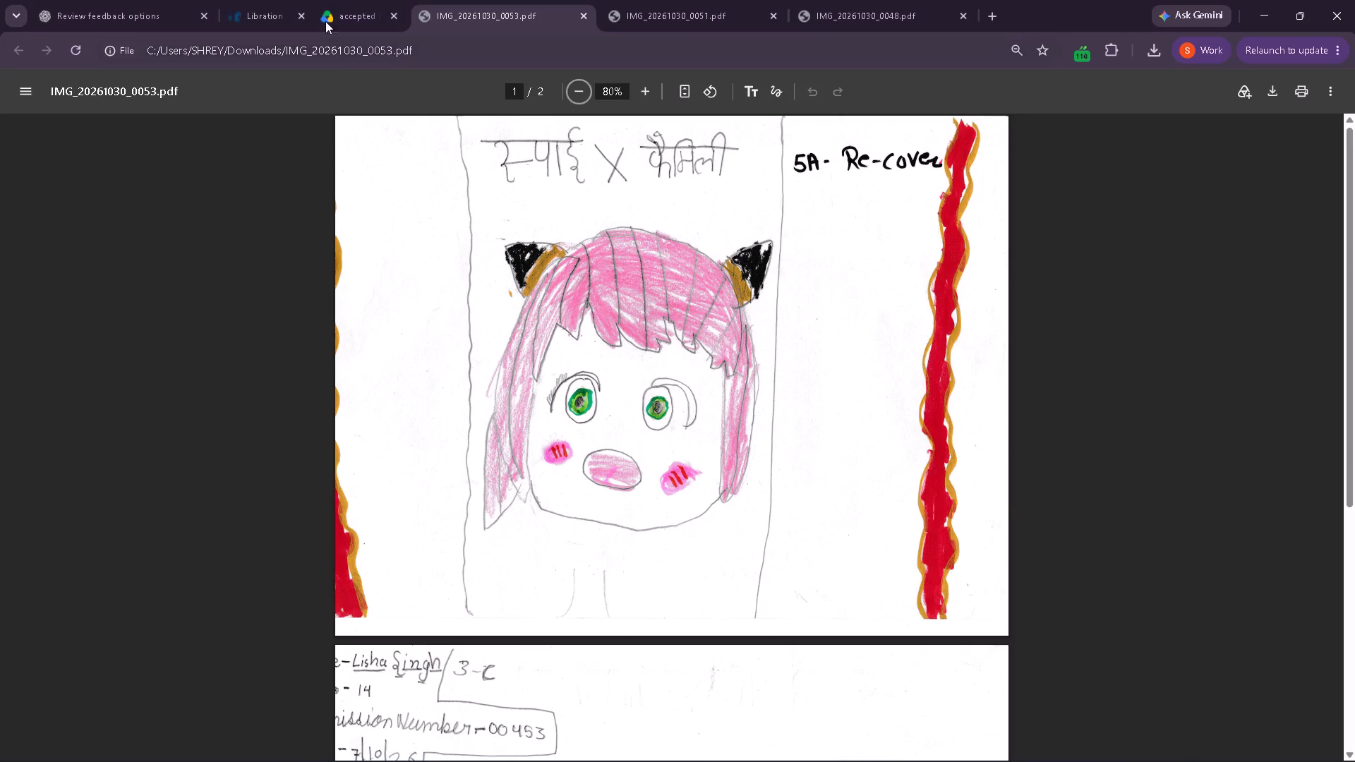
# Return to the submission entry and attach the captured cover drawing as its image file.
pyautogui.click(325, 10)
pyautogui.click(218, 408)
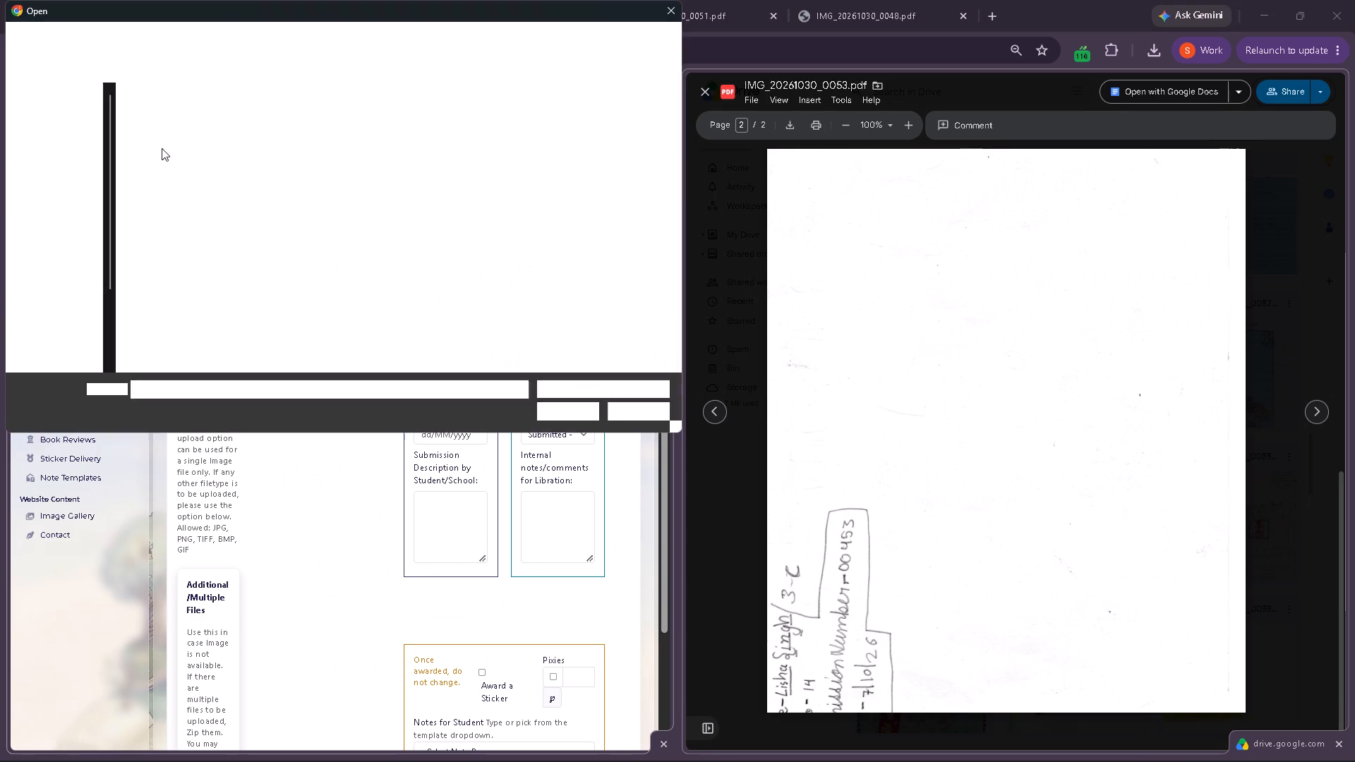
pyautogui.click(162, 148)
pyautogui.press('Return')
# Set the date of submission to 30/10/2026.
pyautogui.press('Tab')
pyautogui.press('Tab')
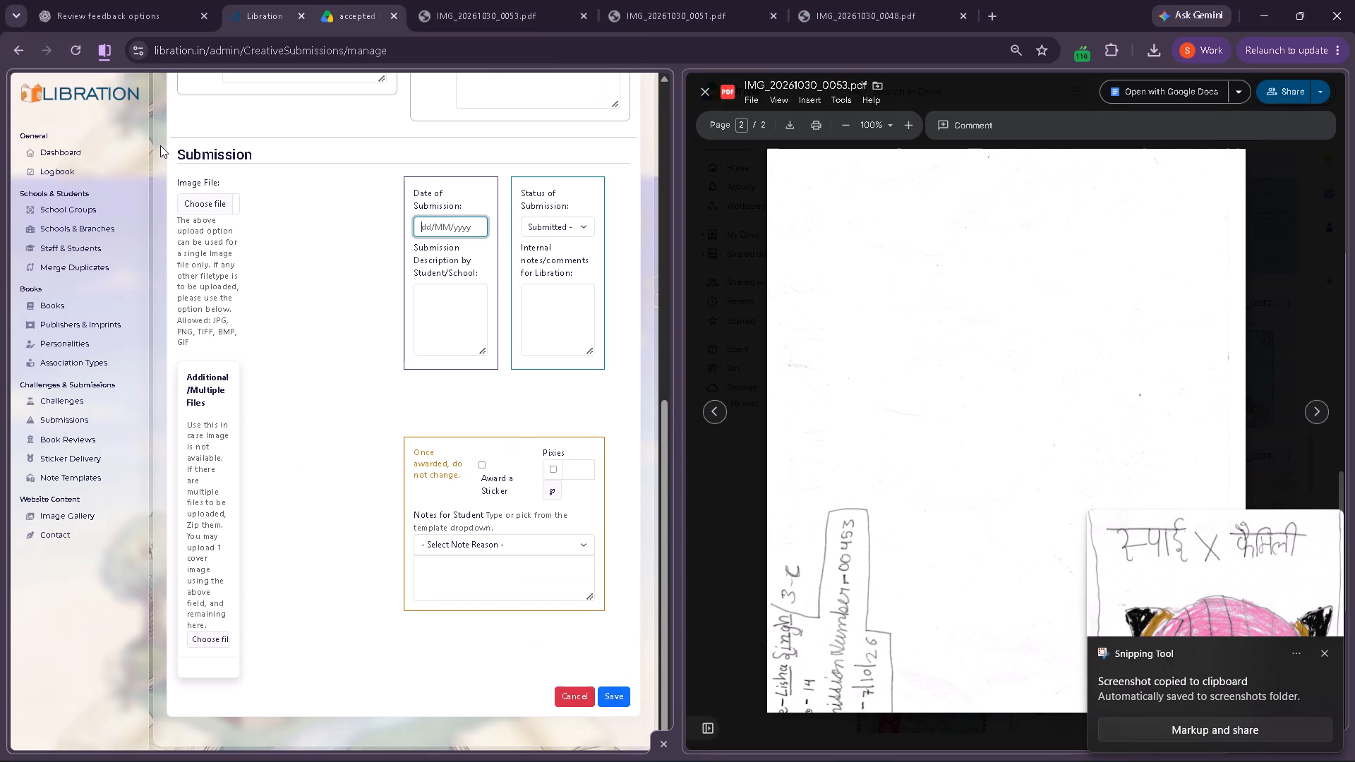
pyautogui.press('pagedown')
pyautogui.press('Insert')
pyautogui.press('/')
pyautogui.press('End')
pyautogui.press('Insert')
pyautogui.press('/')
pyautogui.press('Down')
pyautogui.press('Insert')
pyautogui.press('Down')
pyautogui.press('Right')
pyautogui.press('Tab')
pyautogui.click(450, 186)
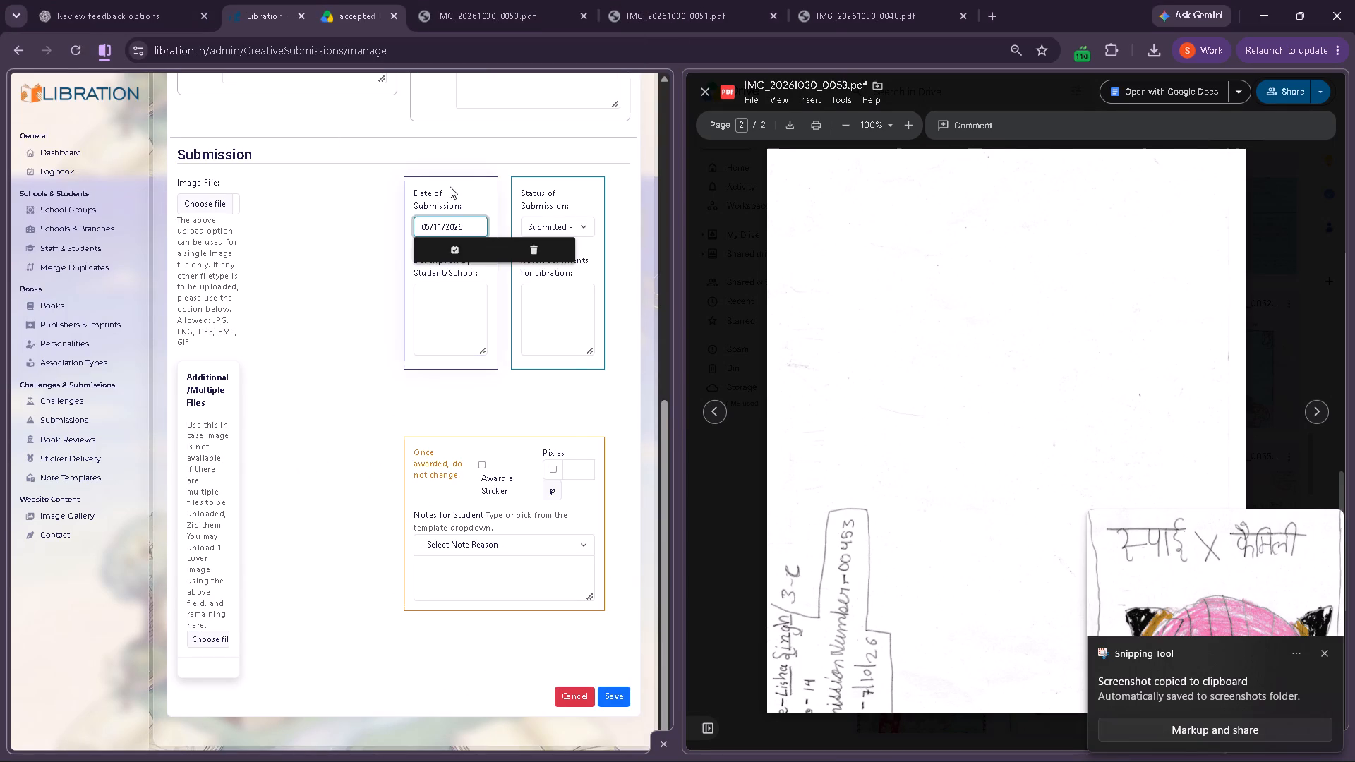
pyautogui.press('Tab')
pyautogui.click(431, 246)
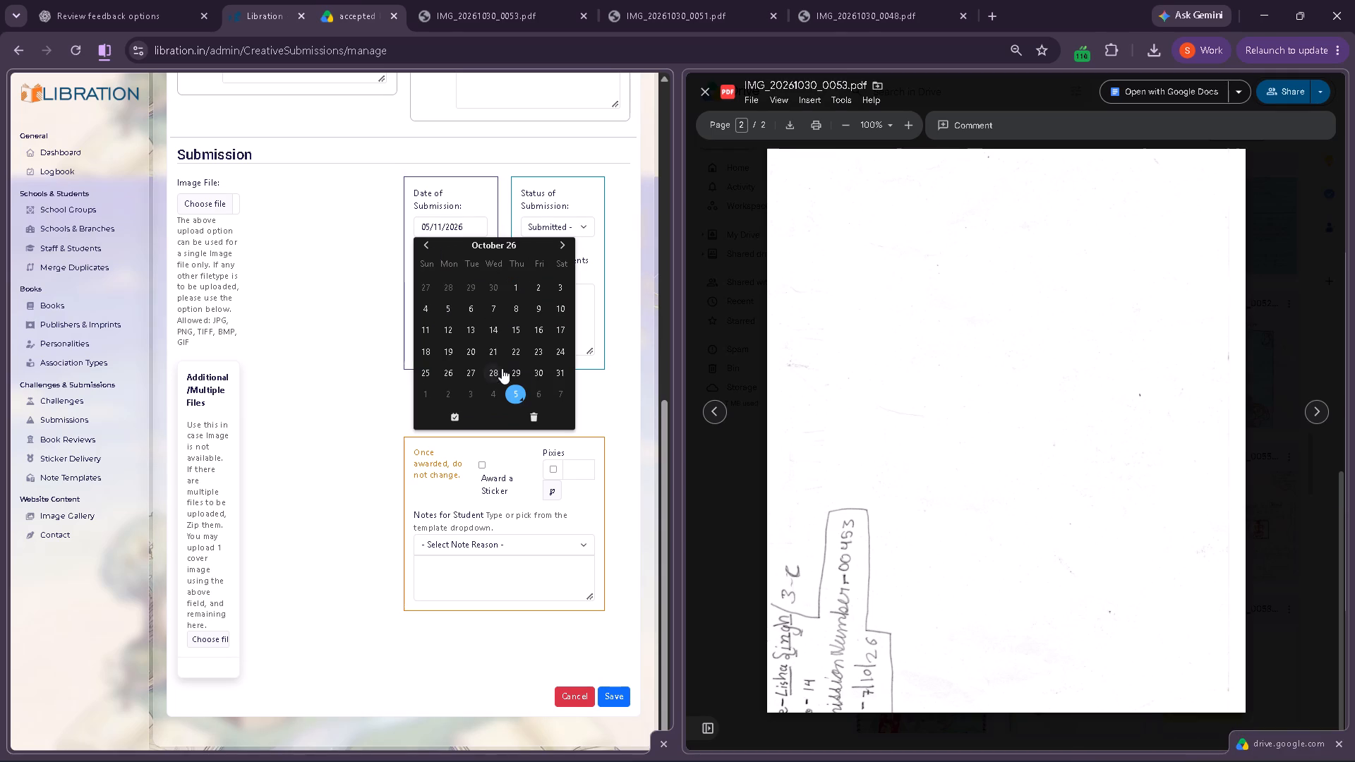
pyautogui.click(538, 375)
pyautogui.press('Tab')
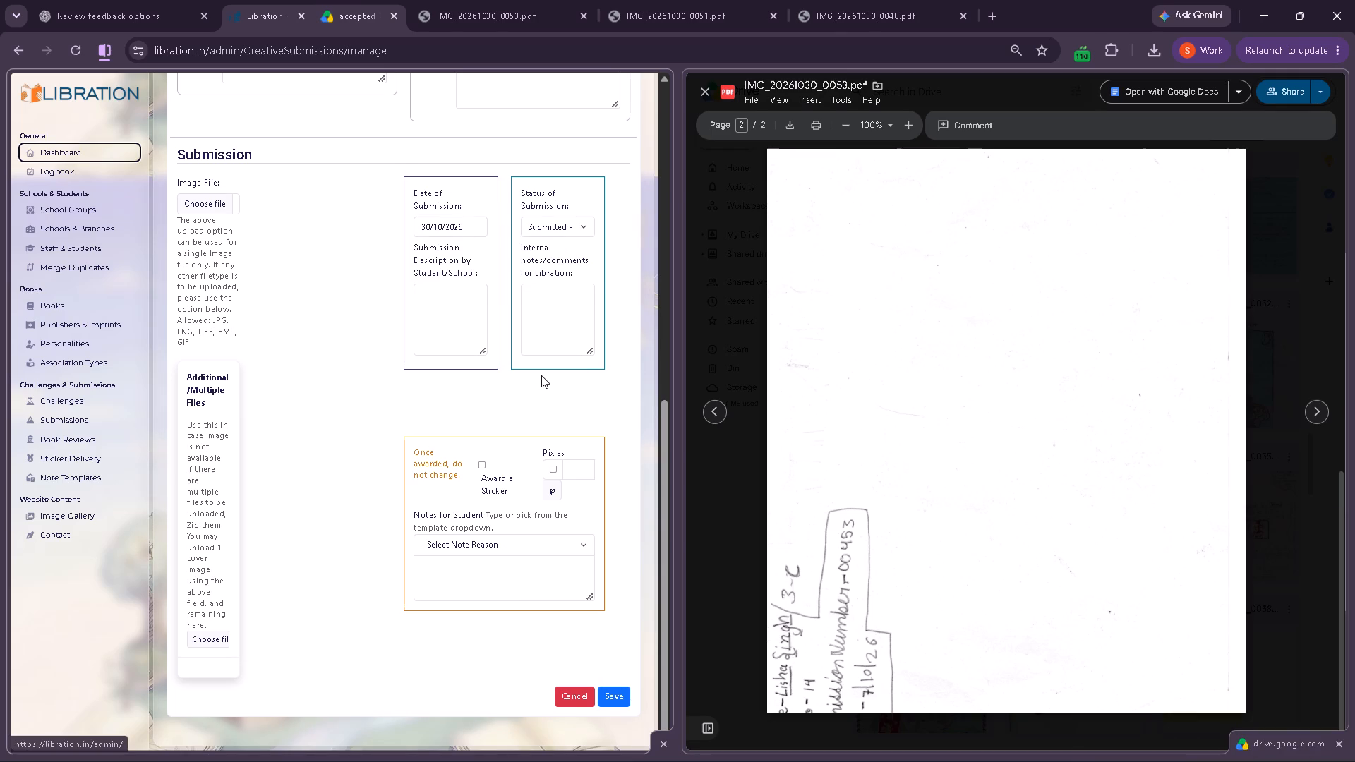
# Set the status of submission to Approved.
pyautogui.click(555, 205)
pyautogui.press('Tab')
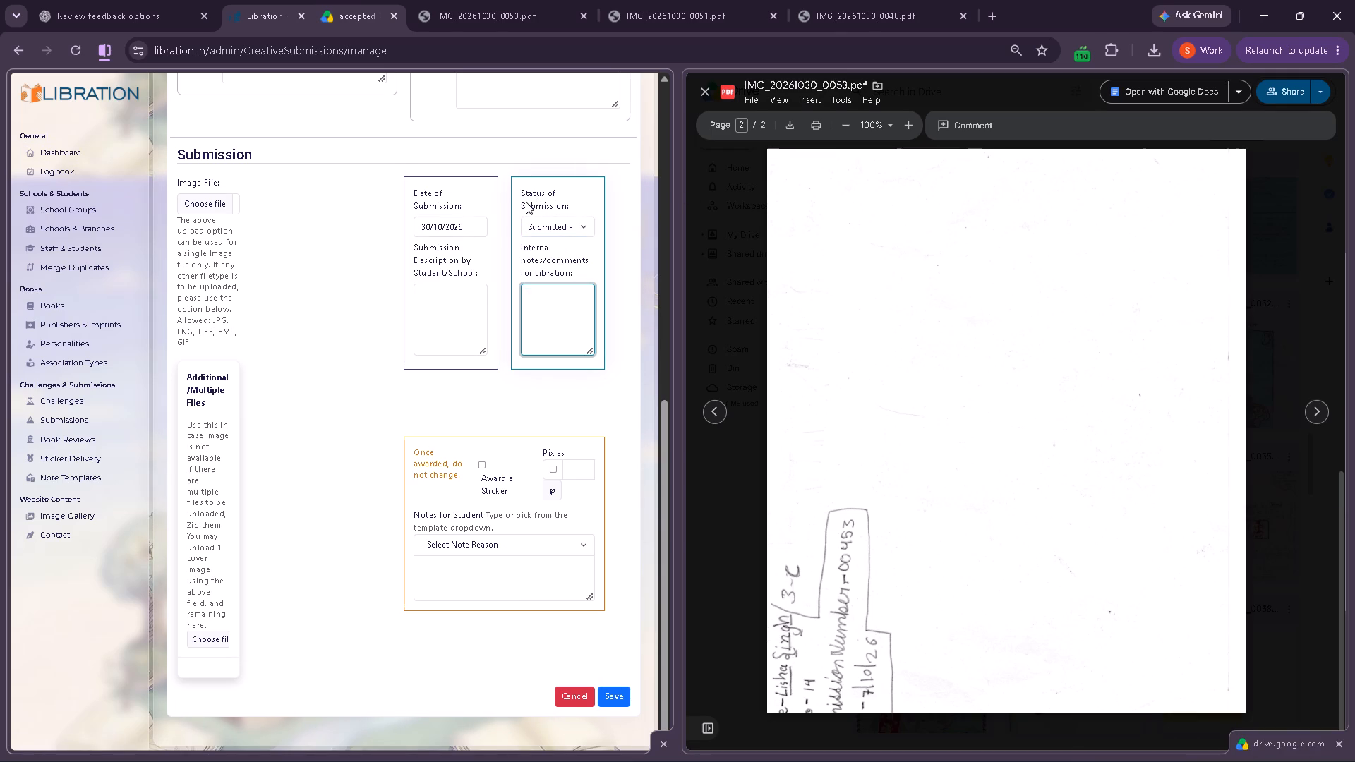
pyautogui.click(526, 202)
pyautogui.press('Down')
# Award a sticker and 300 pixies to the submission and save the entry.
pyautogui.press('Tab')
pyautogui.press('Tab')
pyautogui.press('Tab')
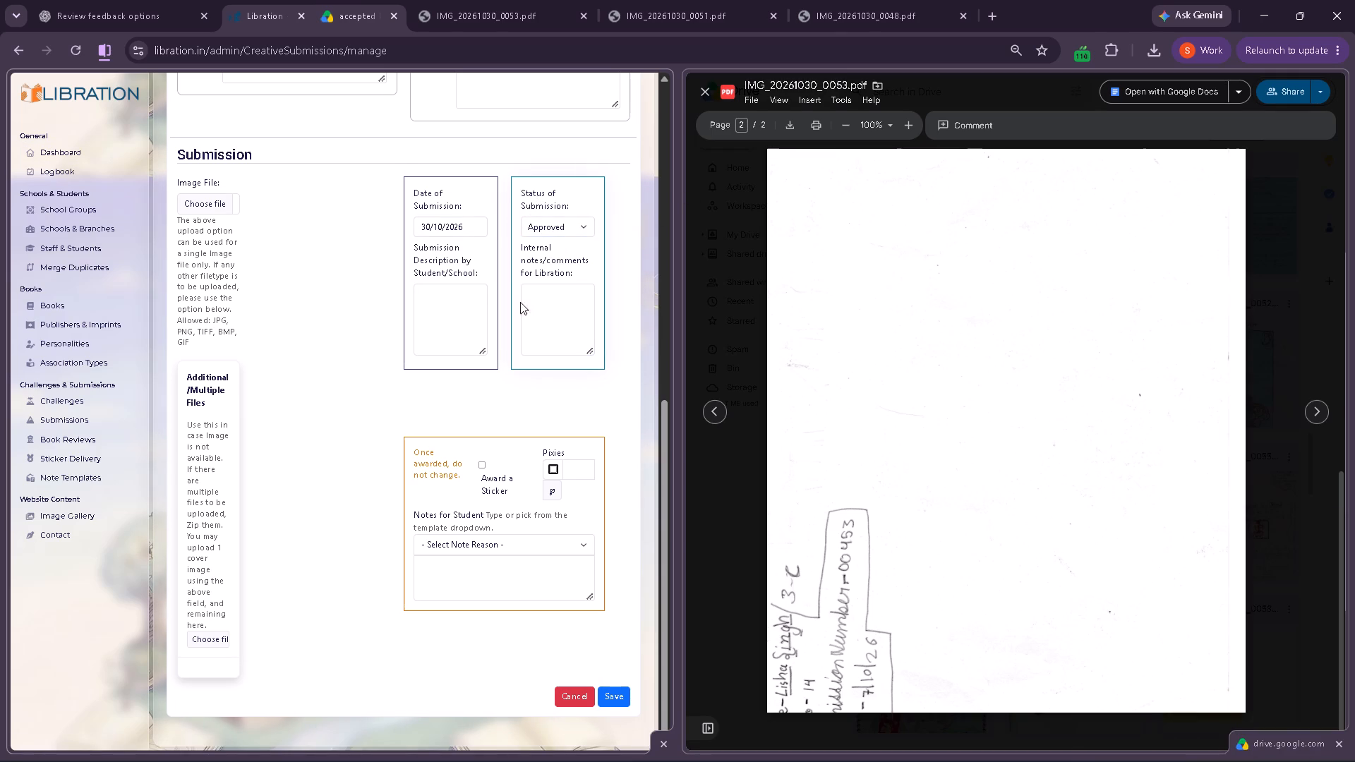
pyautogui.click(499, 487)
pyautogui.click(554, 470)
pyautogui.press('Tab')
pyautogui.press('pagedown')
pyautogui.press('Insert')
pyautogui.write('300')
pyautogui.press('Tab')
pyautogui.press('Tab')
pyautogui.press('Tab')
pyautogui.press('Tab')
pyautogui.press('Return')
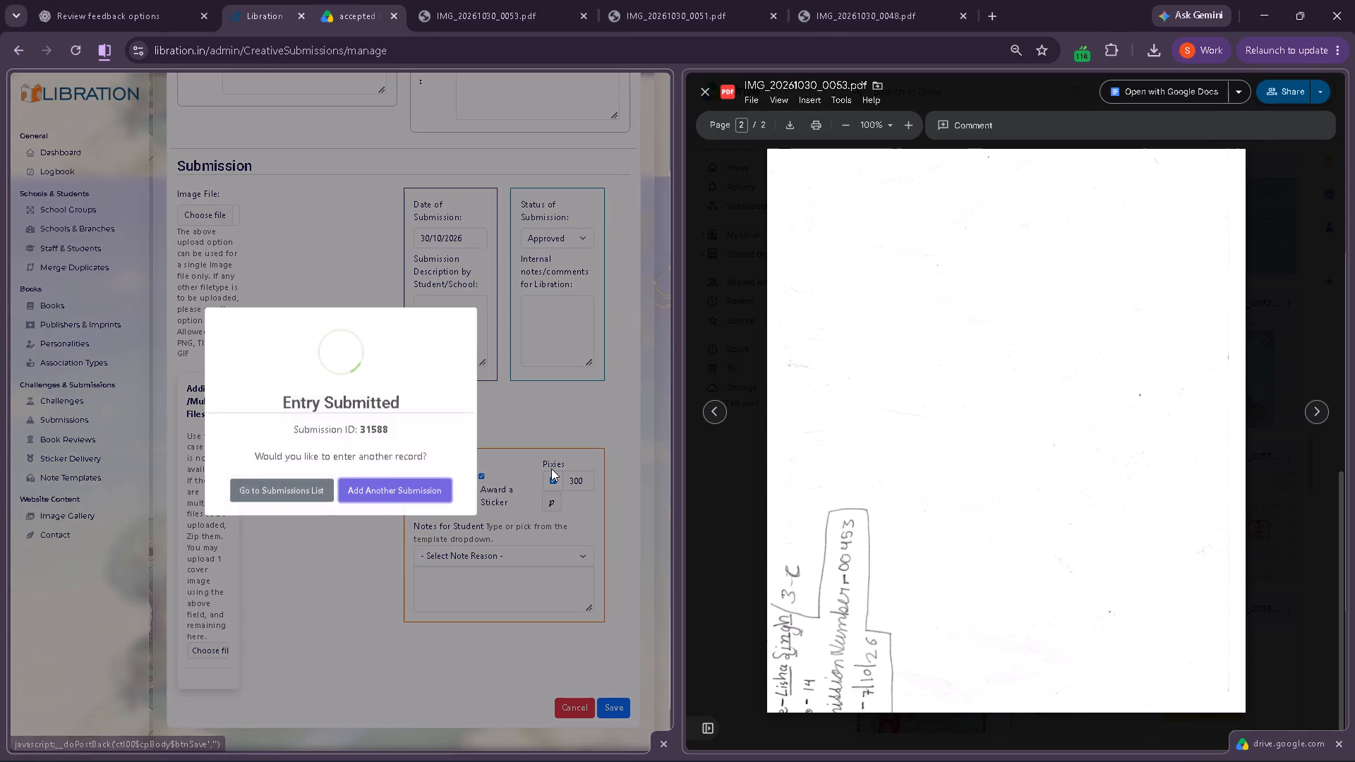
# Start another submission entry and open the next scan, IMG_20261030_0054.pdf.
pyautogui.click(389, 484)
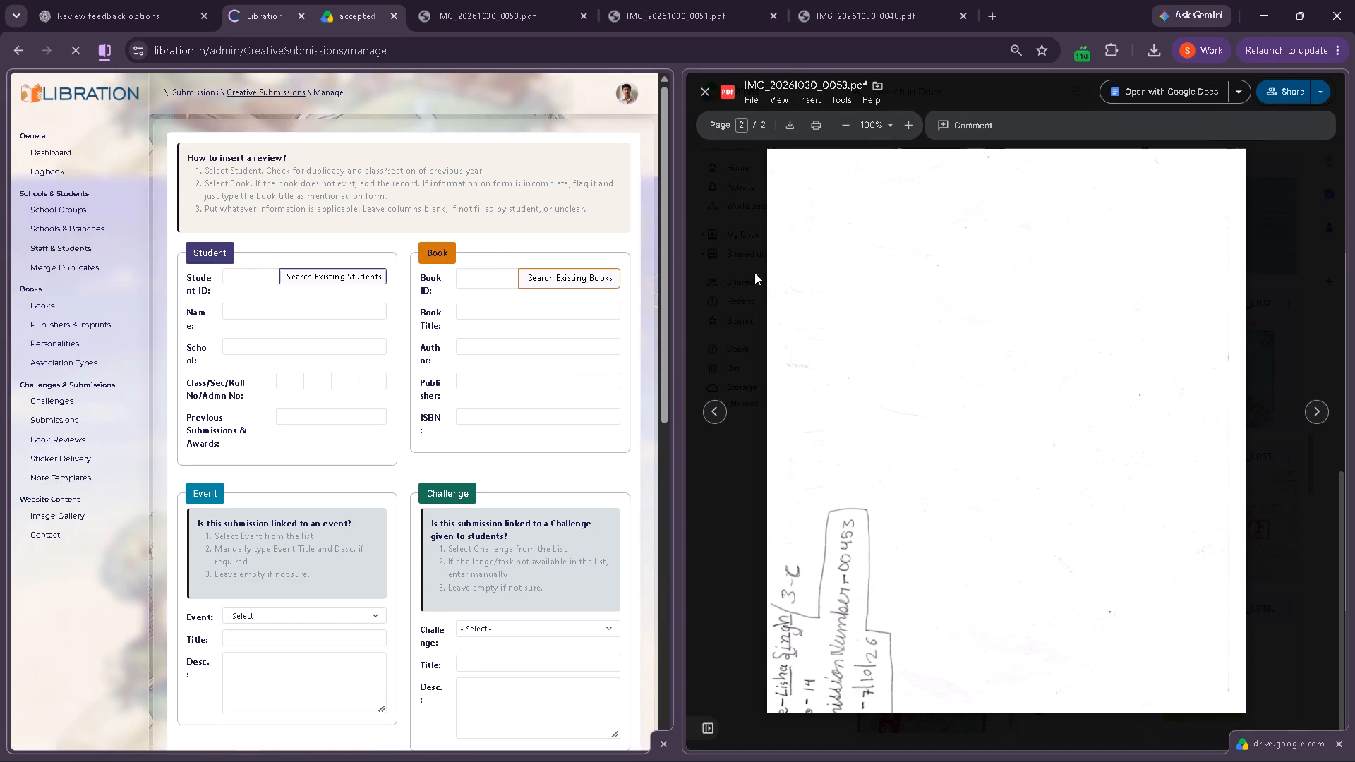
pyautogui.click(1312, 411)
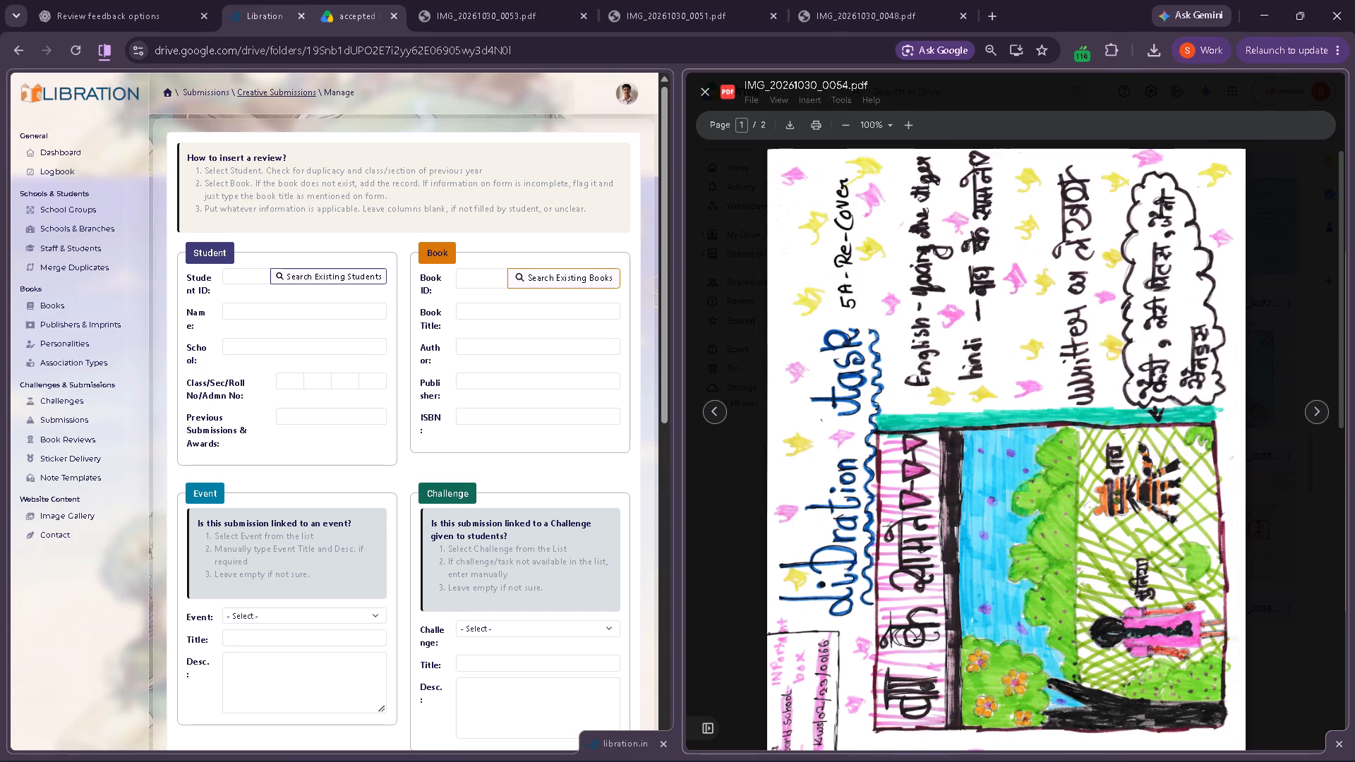
# Close the scan preview, select the remaining scans in the accepted kws folder through IMG_20261102_0037 to check their number, and clear the selection.
pyautogui.click(705, 85)
pyautogui.scroll(-1, 1020, 443)
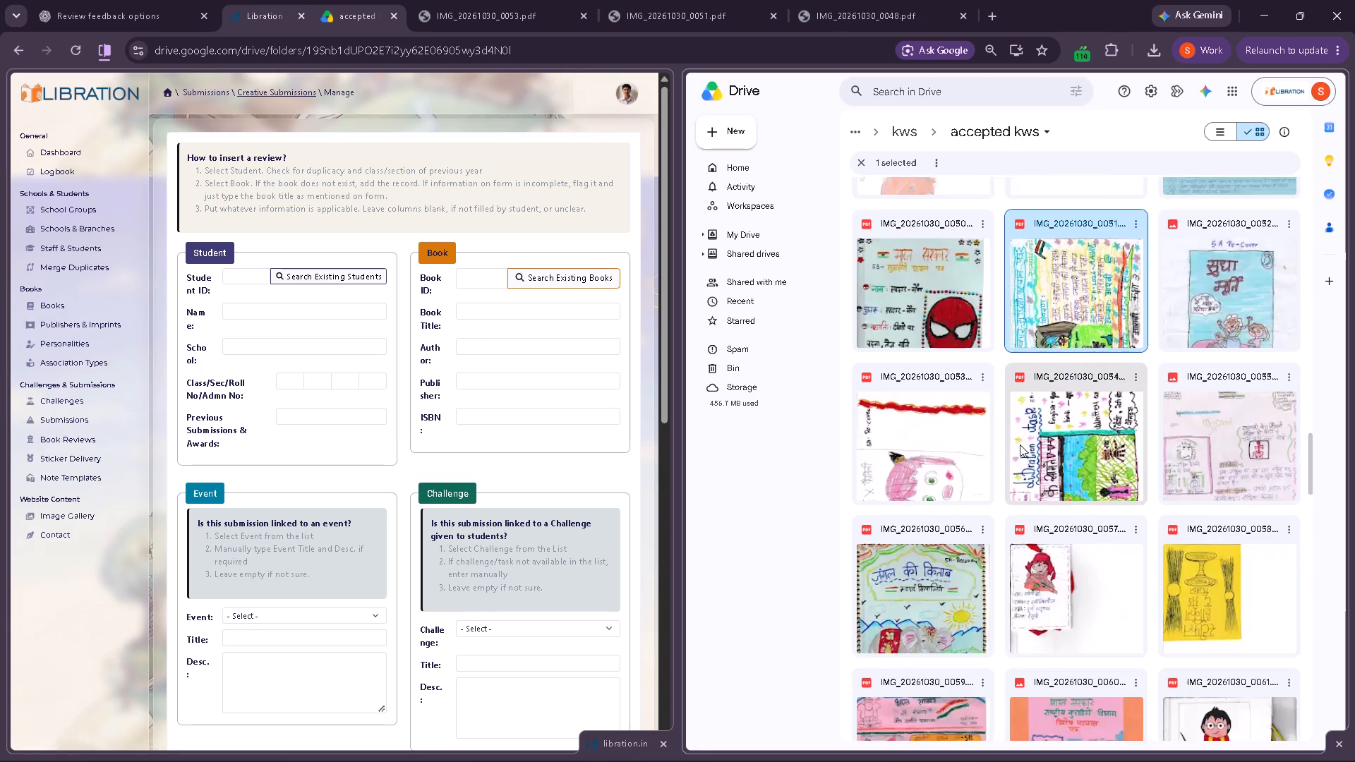
pyautogui.scroll(-2, 1020, 445)
pyautogui.click(1103, 316)
pyautogui.hotkey('shift', 'Down')
pyautogui.hotkey('shift', 'Down')
pyautogui.hotkey('shift', 'Down')
pyautogui.hotkey('shift', 'Down')
pyautogui.hotkey('shift', 'Down')
pyautogui.hotkey('shift', 'Down')
pyautogui.hotkey('shift', 'Down')
pyautogui.hotkey('shift', 'Down')
pyautogui.hotkey('shift', 'Down')
pyautogui.hotkey('shift', 'Down')
pyautogui.hotkey('shift', 'Down')
pyautogui.hotkey('shift', 'Down')
pyautogui.hotkey('shift', 'Down')
pyautogui.hotkey('shift', 'Down')
pyautogui.hotkey('shift', 'Down')
pyautogui.hotkey('shift', 'Down')
pyautogui.hotkey('shift', 'Down')
pyautogui.hotkey('shift', 'Down')
pyautogui.hotkey('shift', 'Down')
pyautogui.hotkey('shift', 'Down')
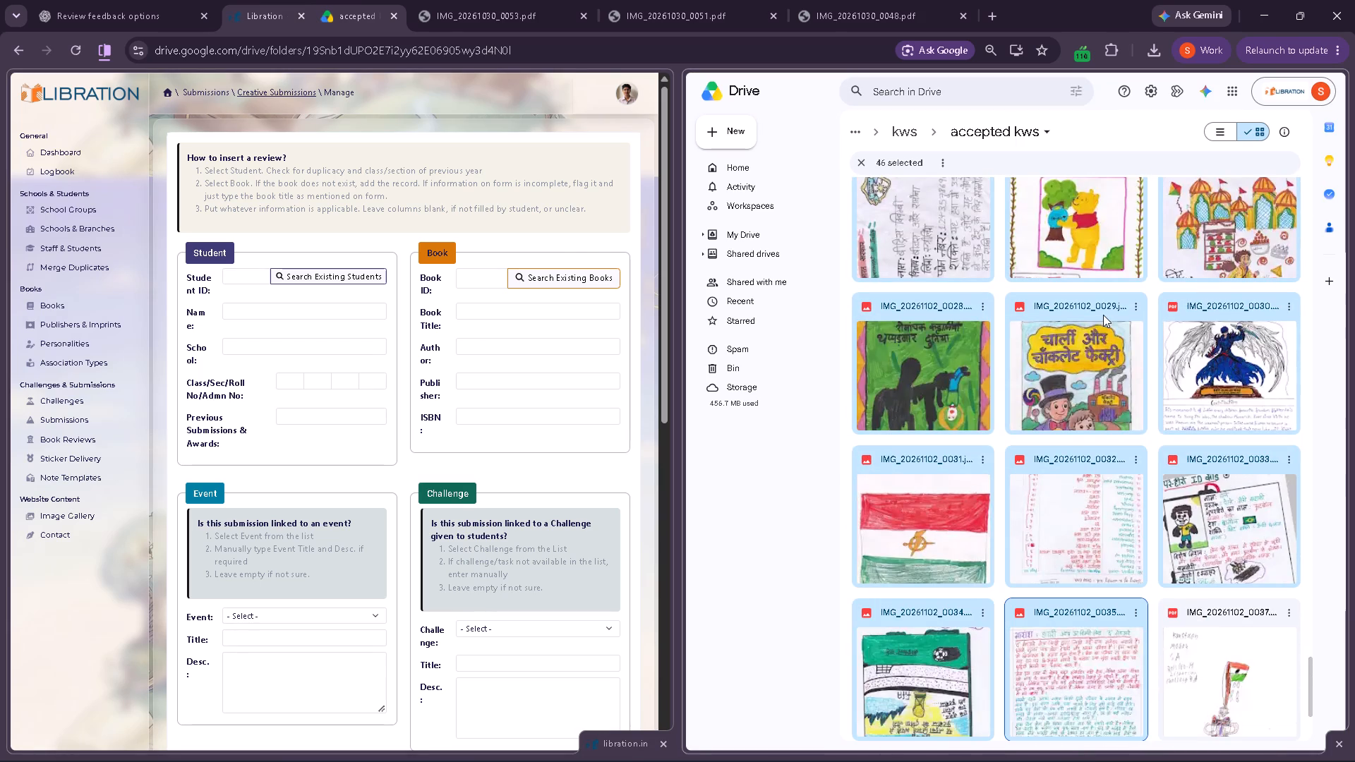
pyautogui.hotkey('shift', 'Right')
pyautogui.hotkey('shift', 'Down')
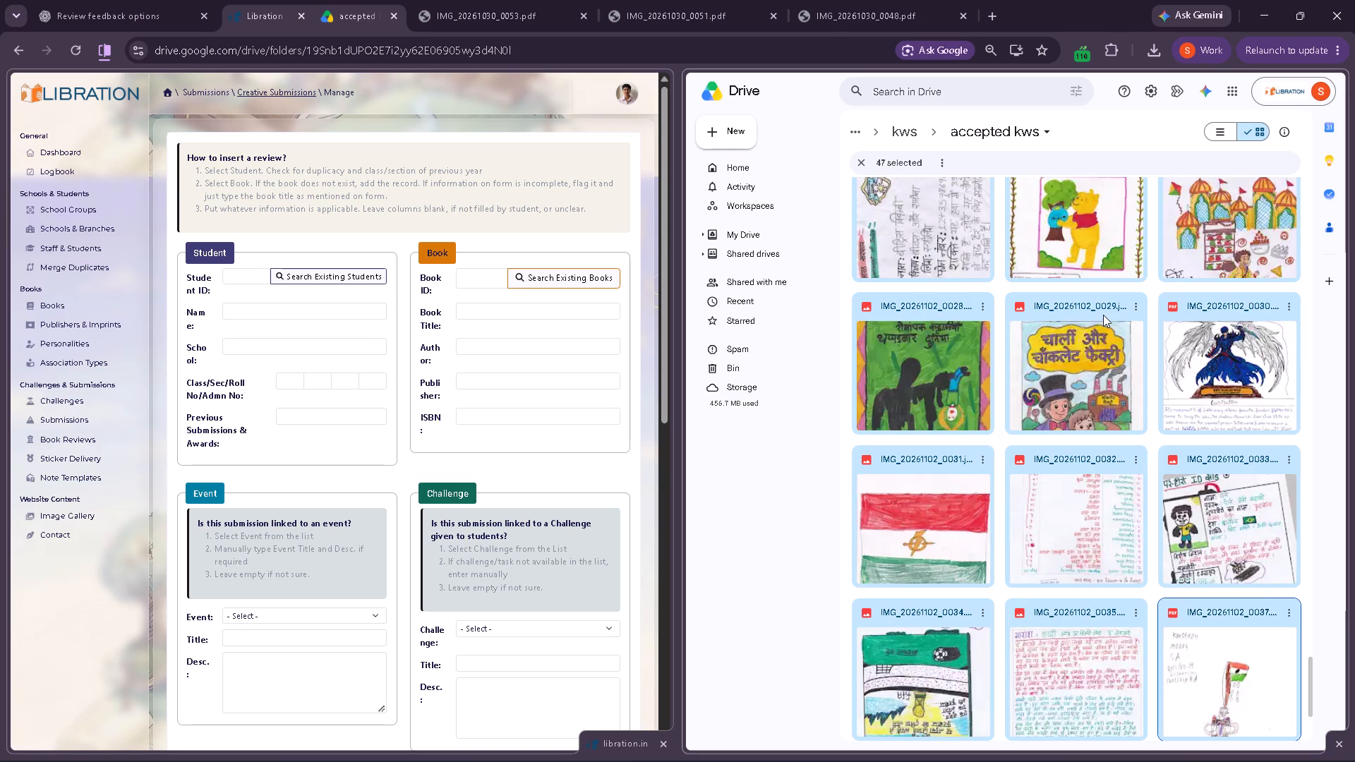
pyautogui.hotkey('shift', 'Down')
pyautogui.press('Escape')
# Open the Libration admin dashboard and review the creative submission figures and School Stats.
pyautogui.click(46, 155)
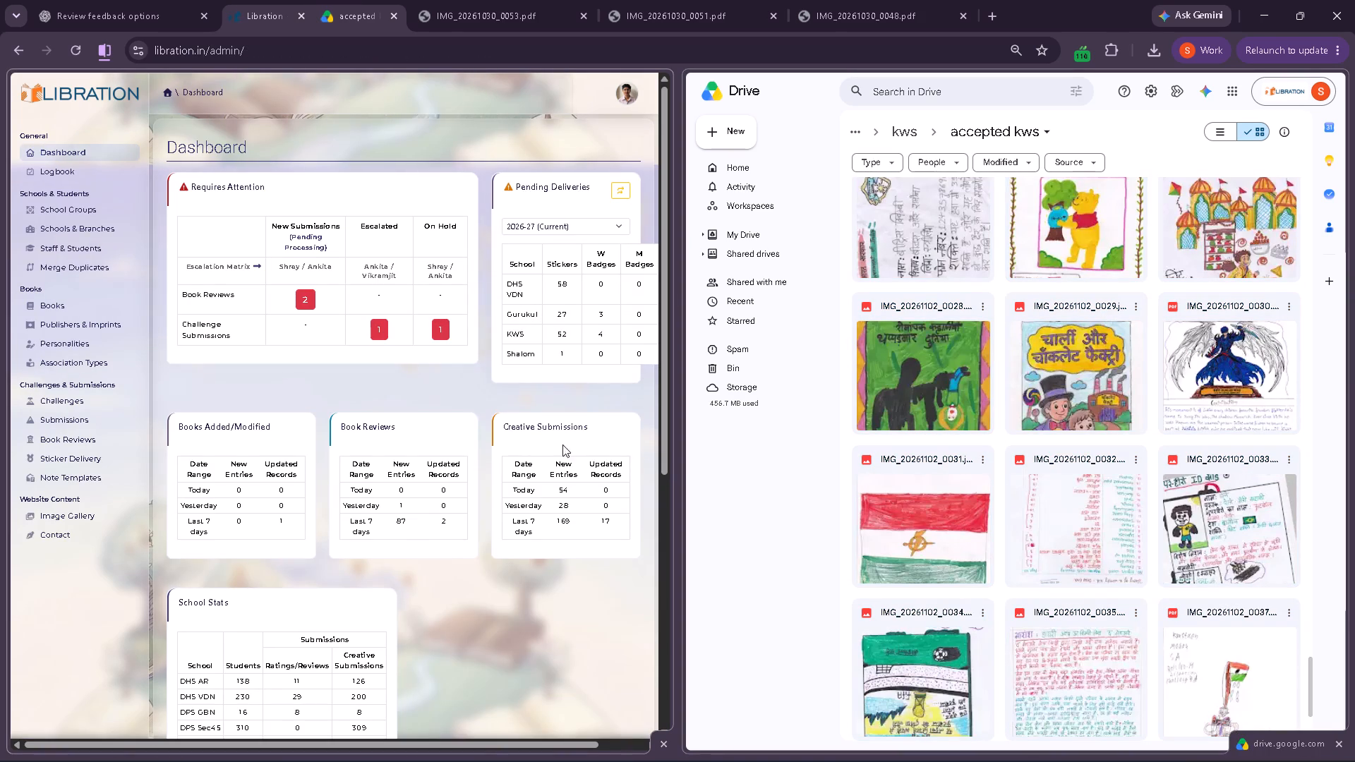
pyautogui.scroll(-4, 411, 425)
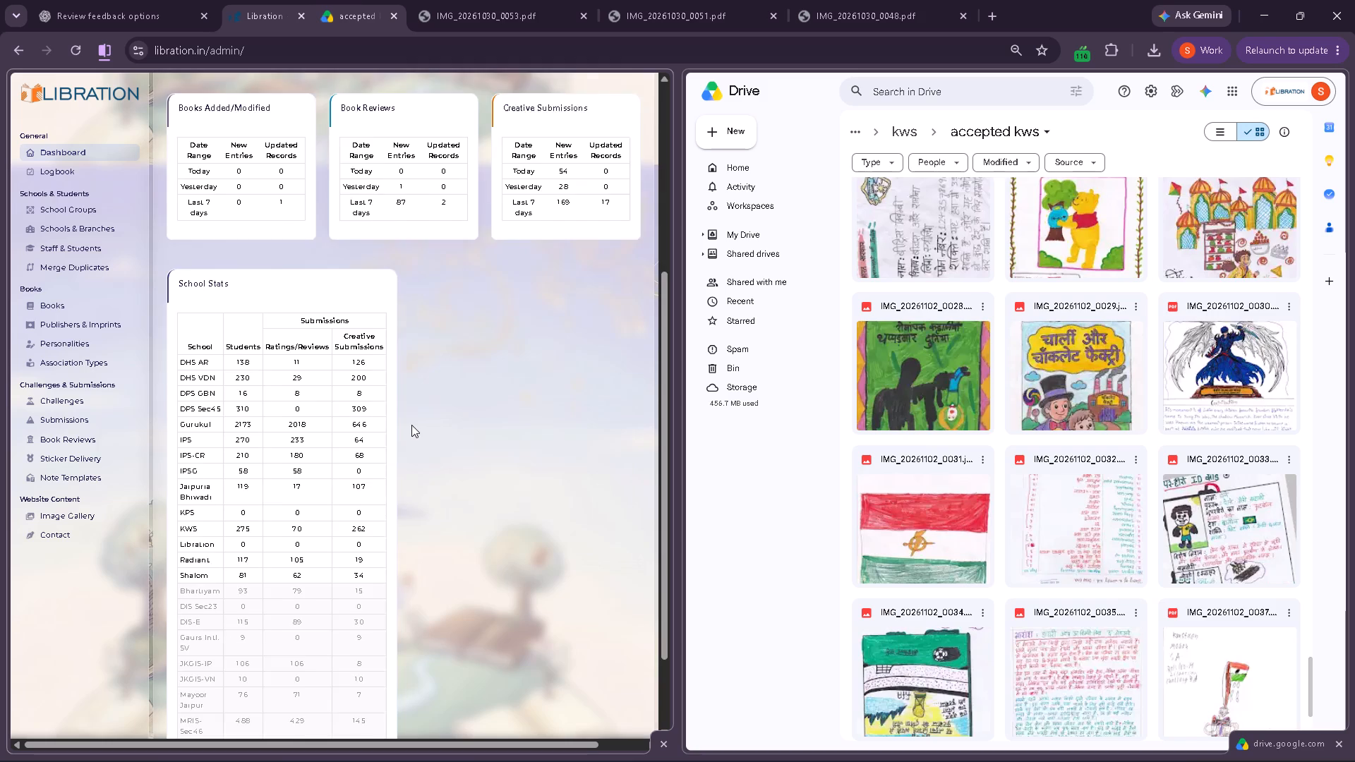
pyautogui.scroll(5, 411, 425)
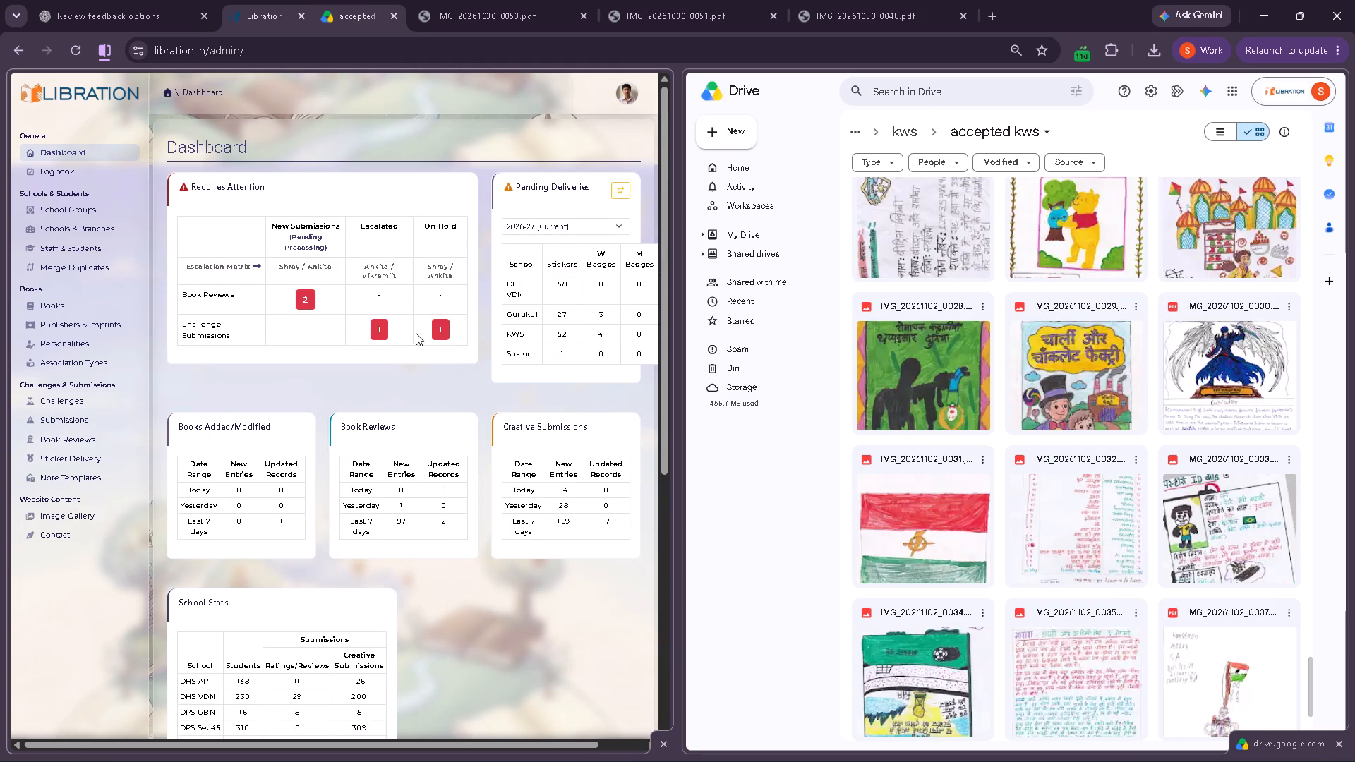